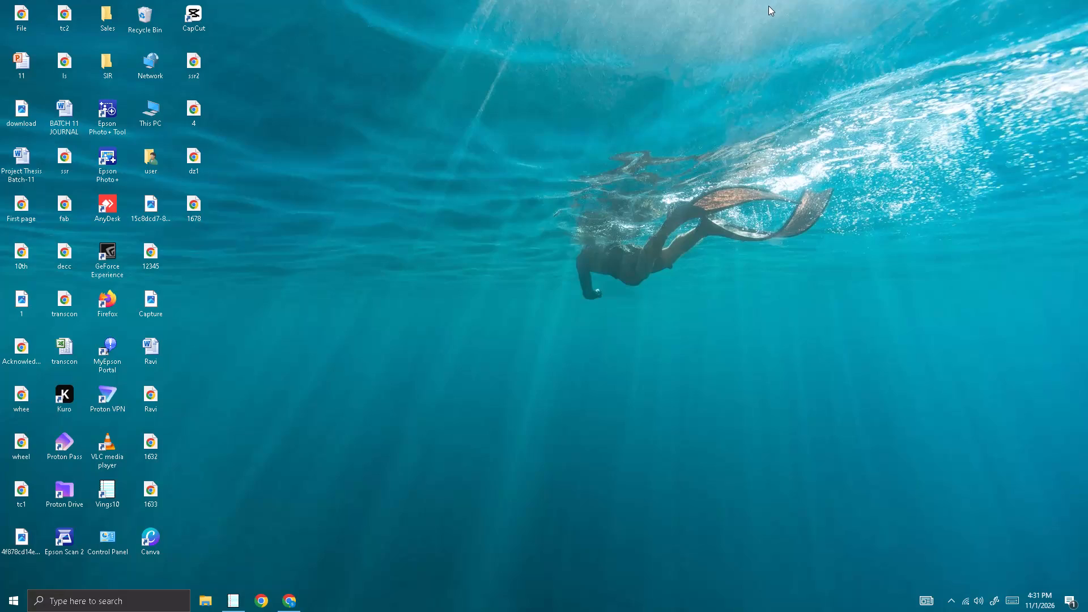
Open a Google Chrome window and start a Google search from the new tab page.
click(263, 602)
click(377, 274)
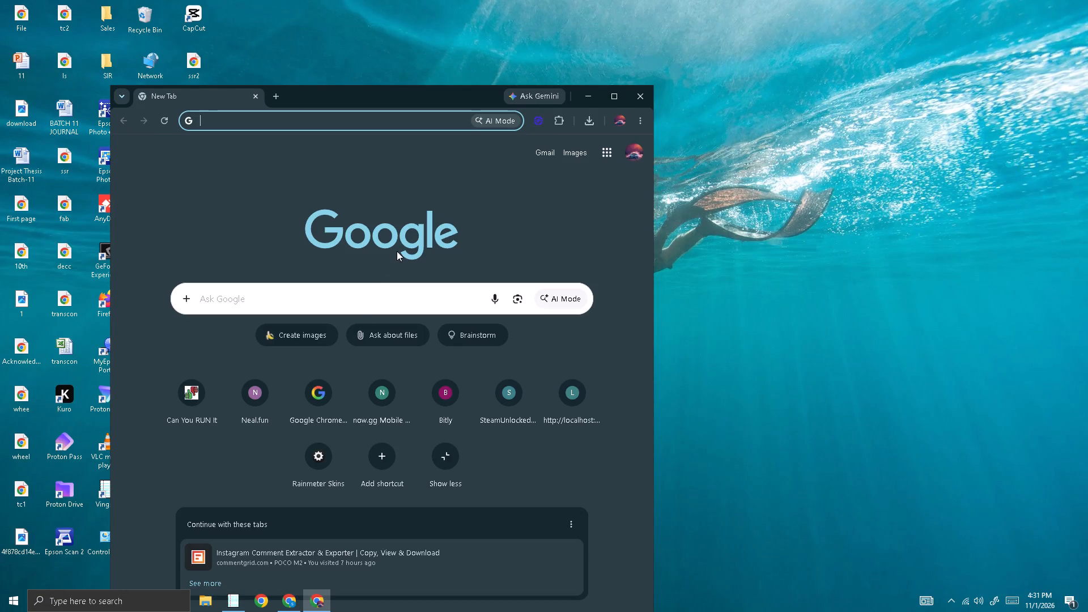
click(367, 297)
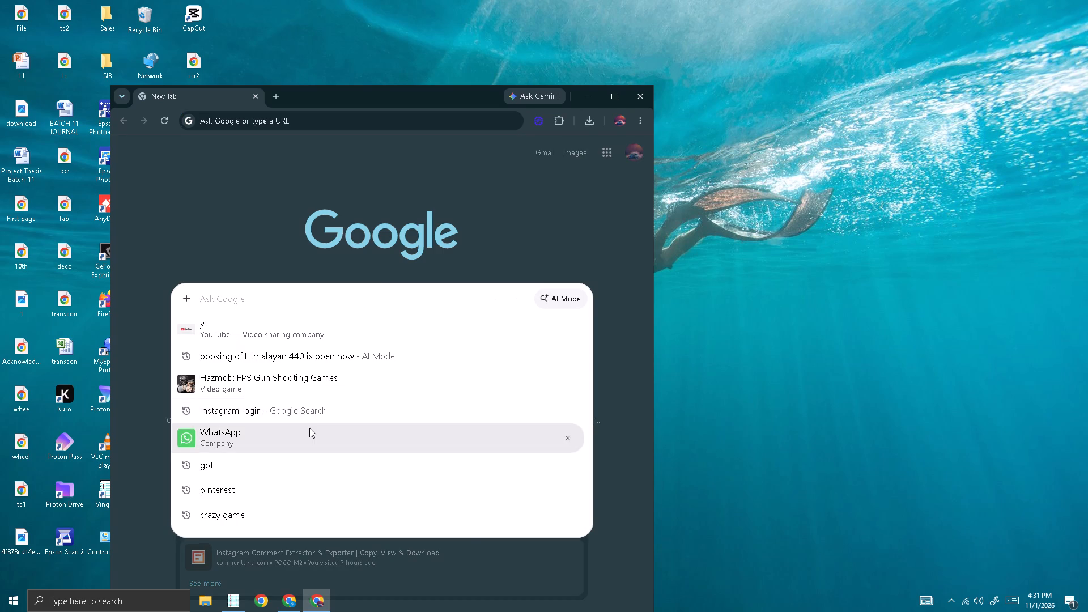
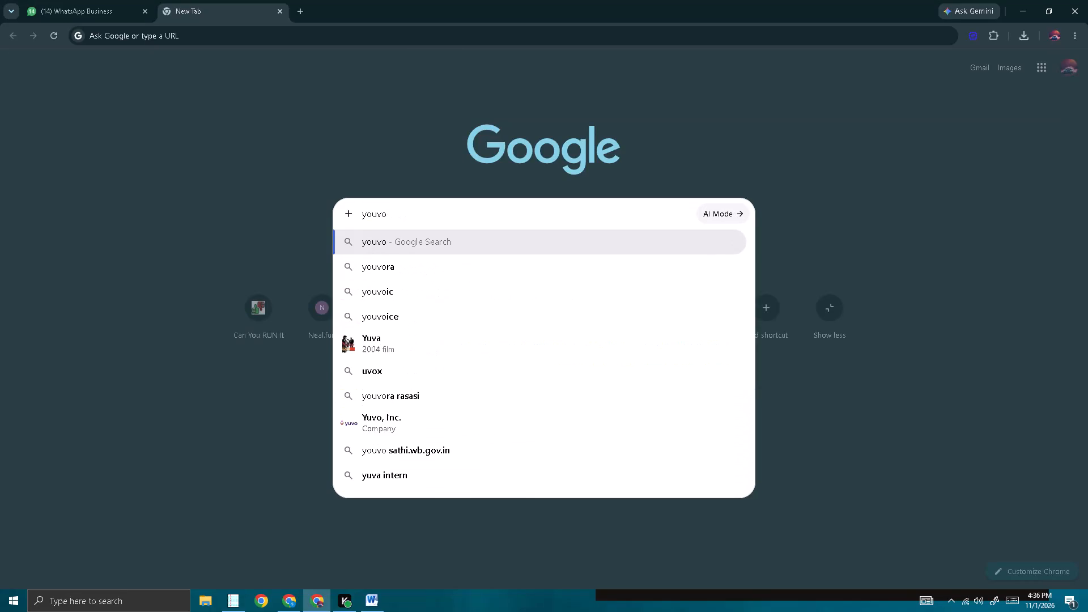
Complete the query as "youvote your futher" and run the Google search.
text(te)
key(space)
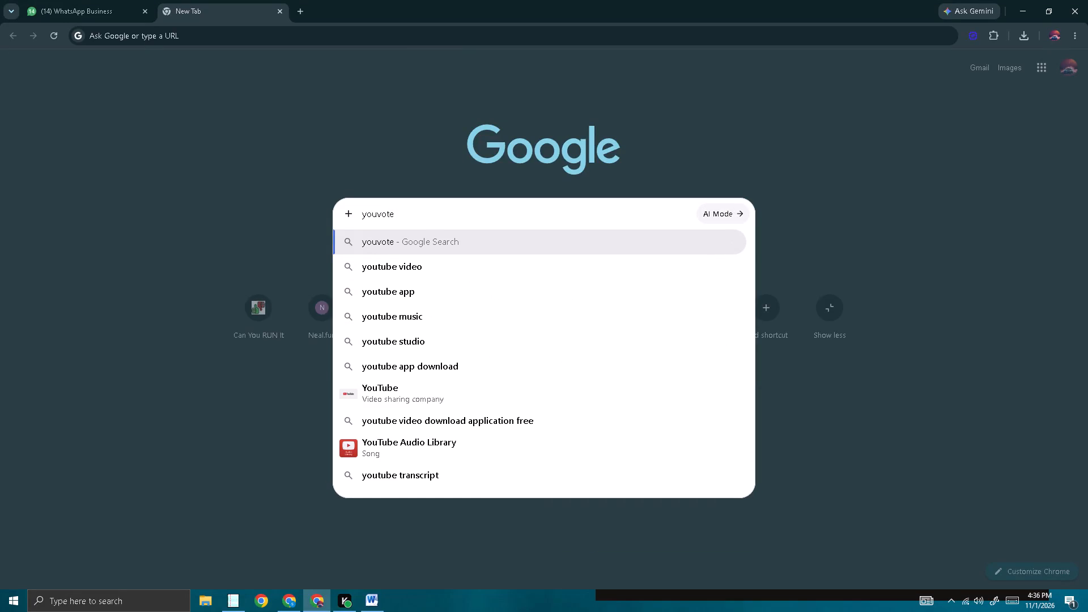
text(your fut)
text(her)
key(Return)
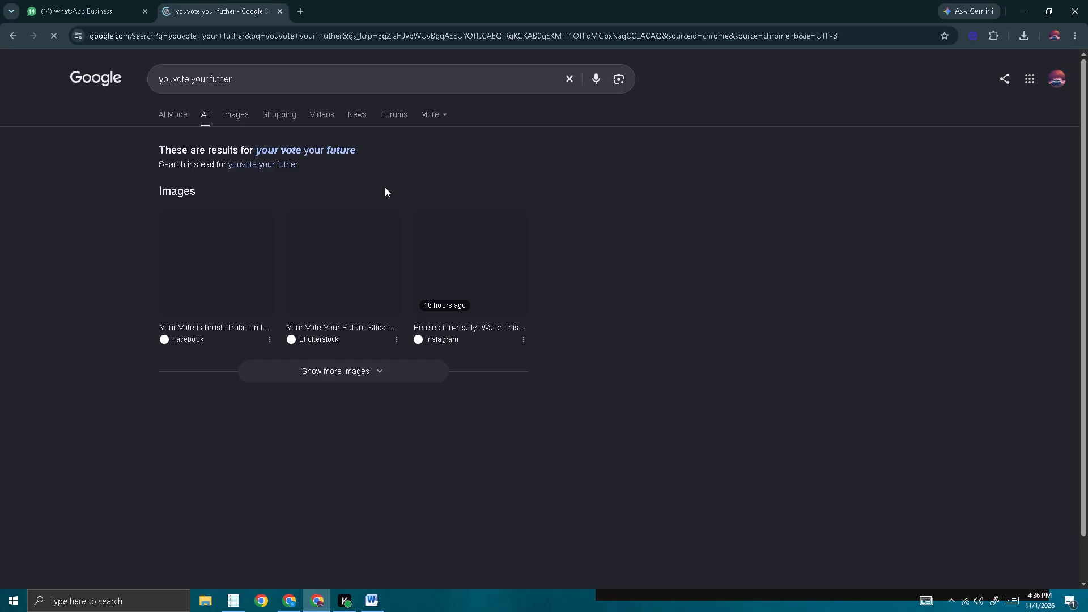
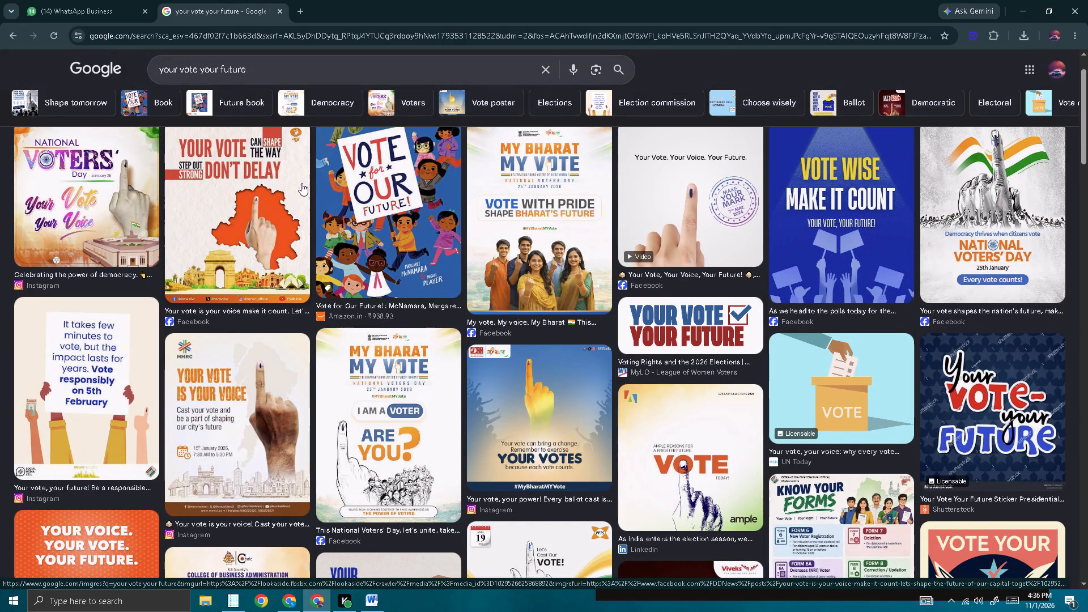
Refine the image search to "your vote your future poster".
scroll(428, 195, down, 3)
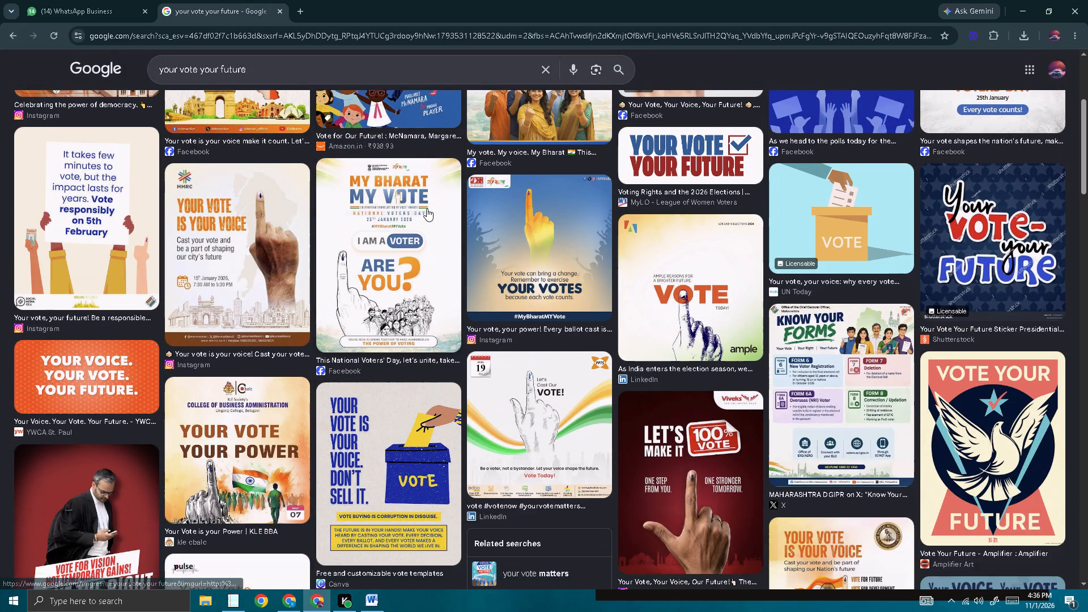
scroll(427, 209, down, 3)
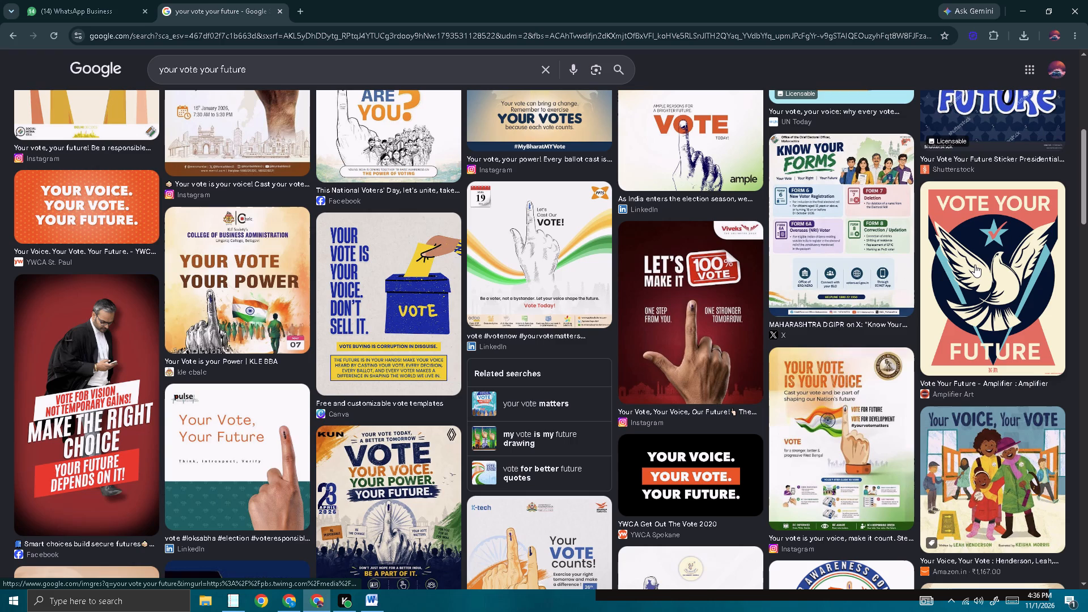
click(385, 59)
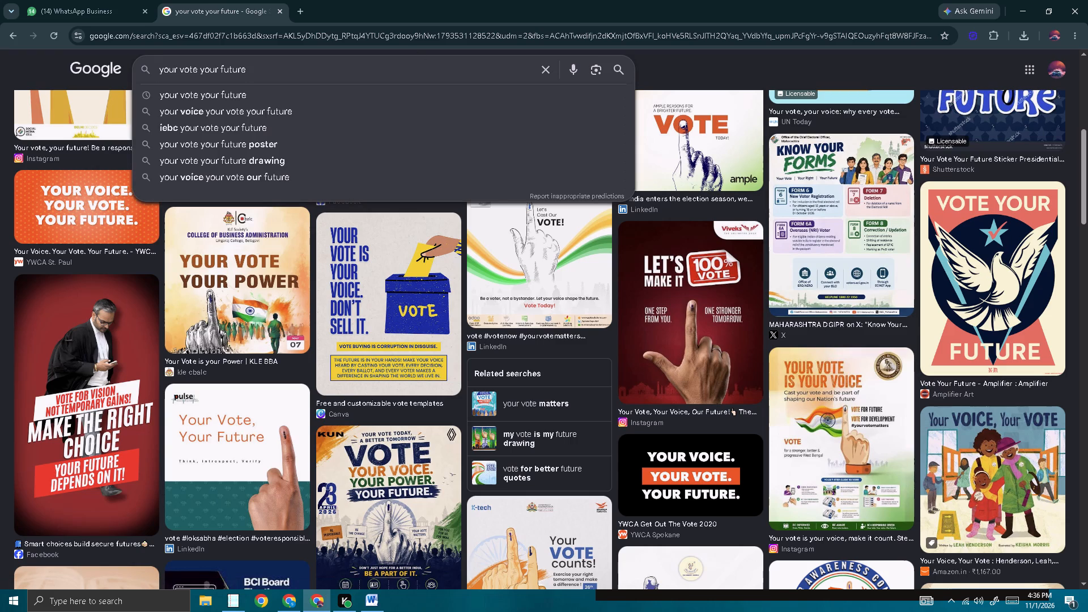
click(328, 150)
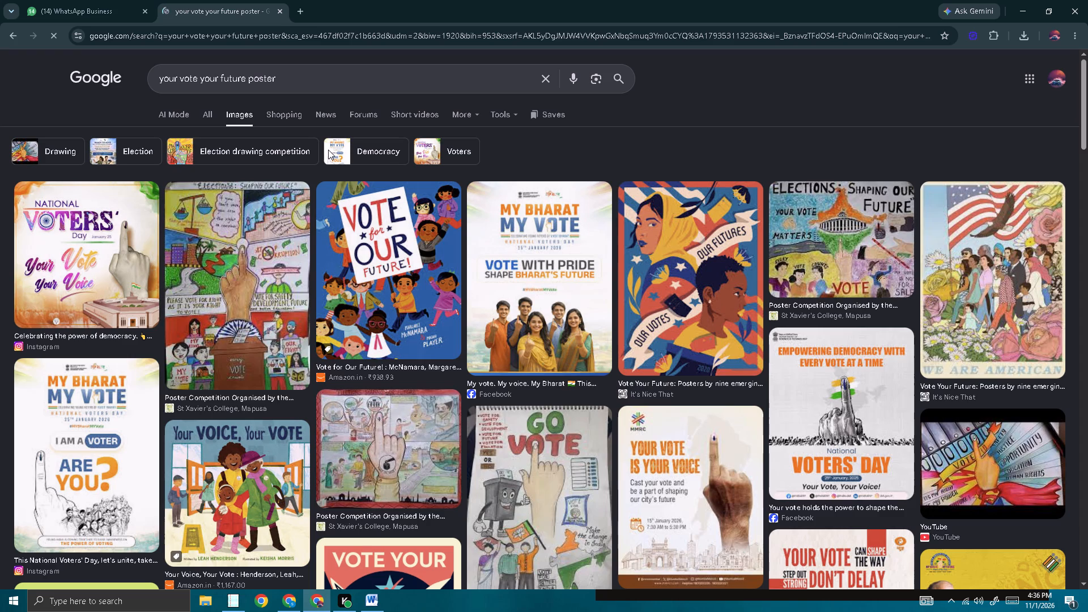
Browse the poster image results and copy the Amplifier Art "Vote Your Future" dove poster at its large preview size.
scroll(328, 150, down, 3)
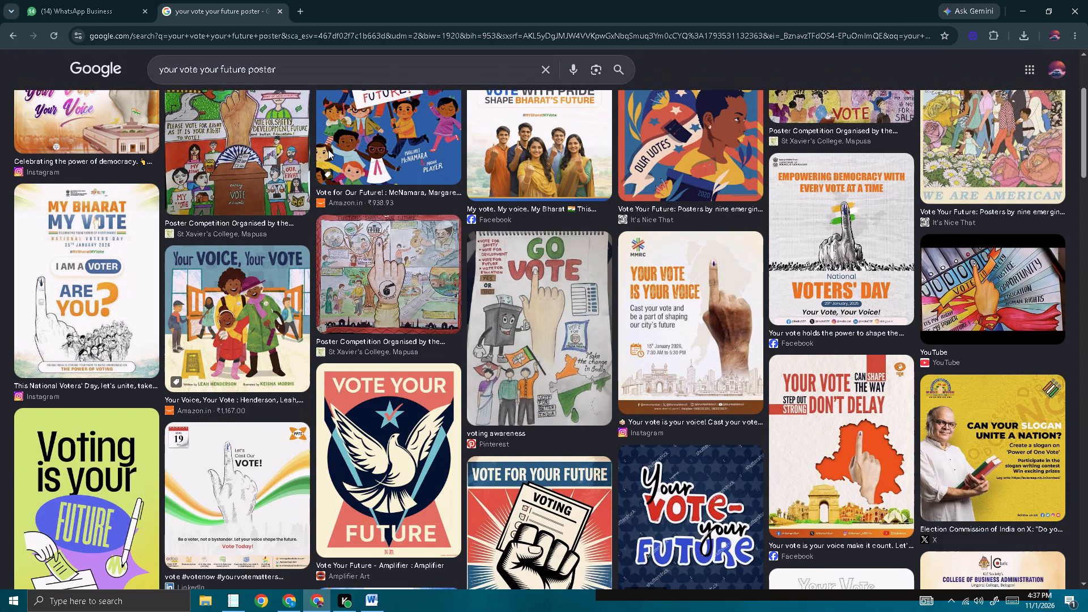
scroll(328, 150, down, 5)
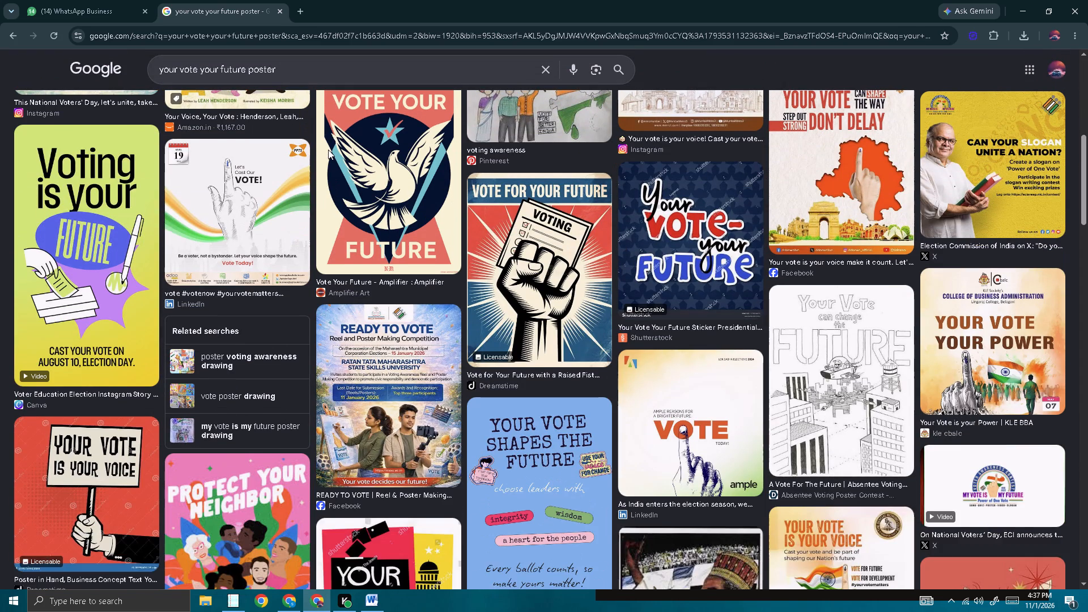
scroll(328, 150, down, 1)
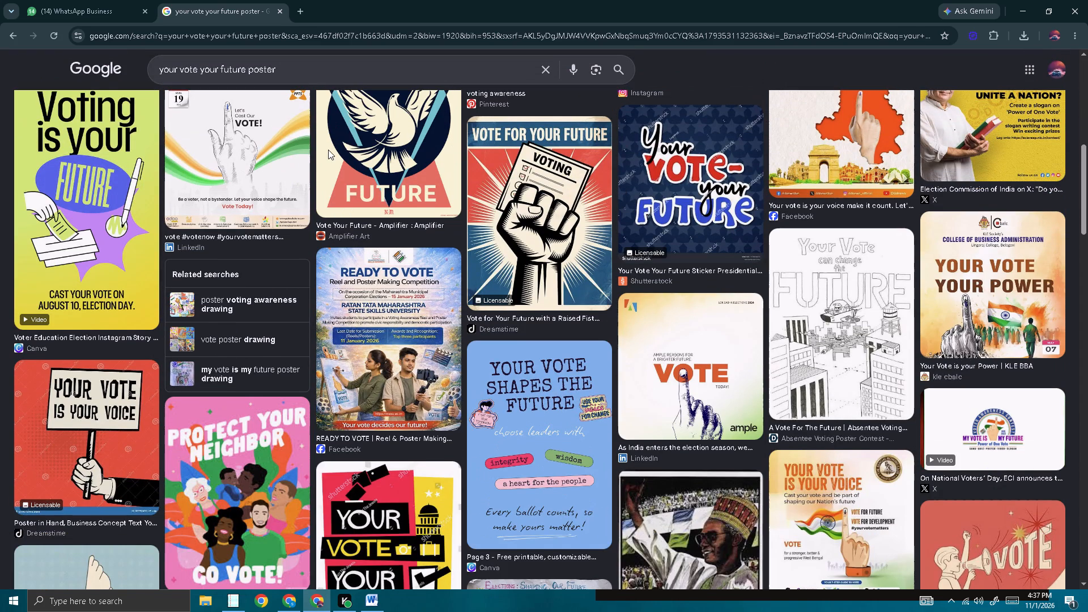
scroll(328, 150, down, 3)
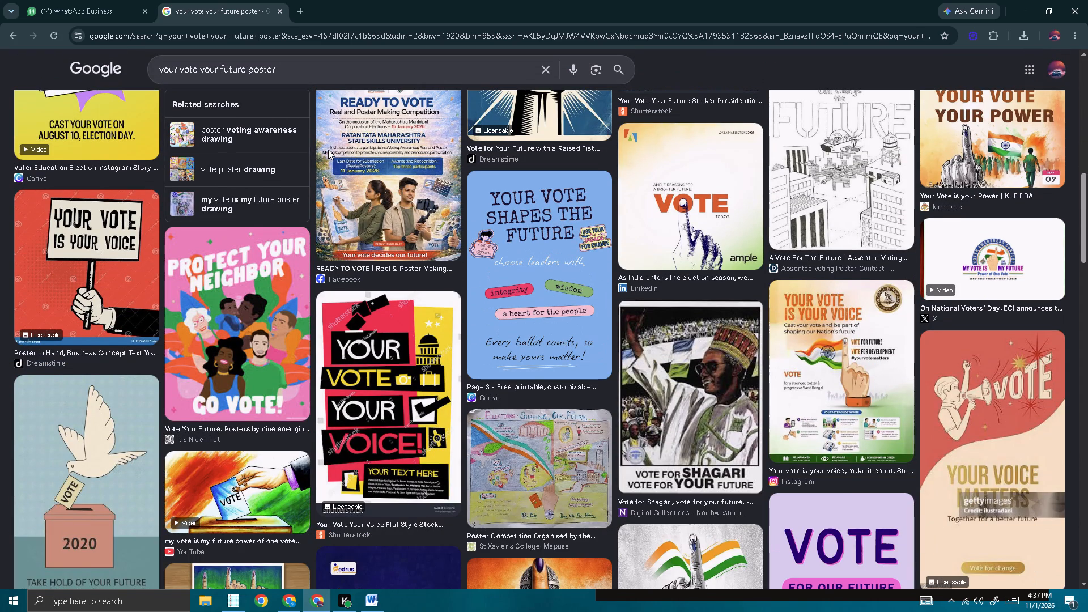
scroll(328, 150, down, 9)
scroll(328, 150, up, 4)
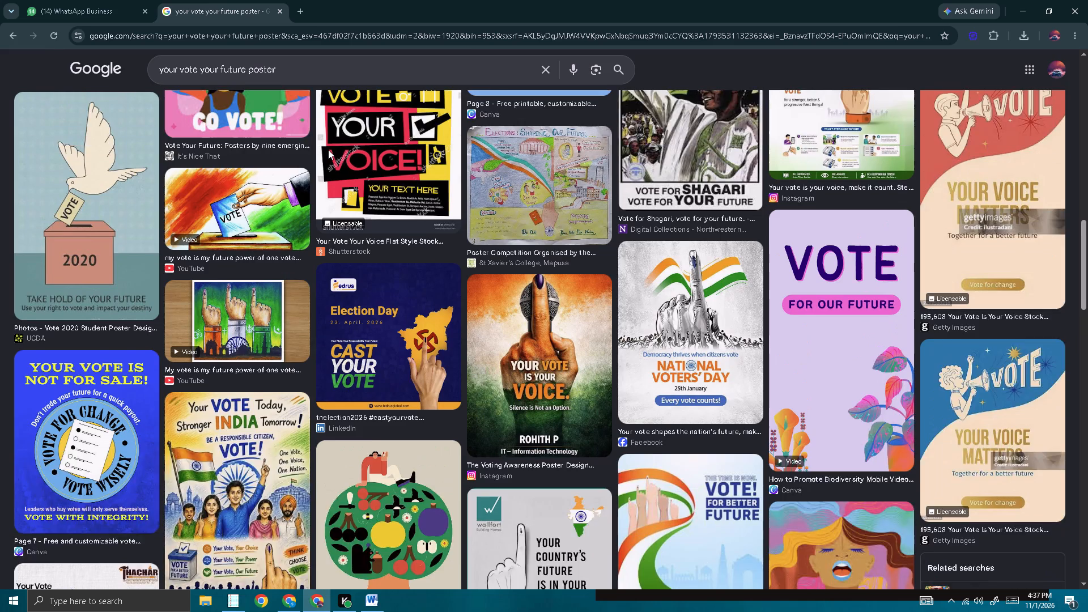
scroll(328, 150, up, 12)
click(356, 317)
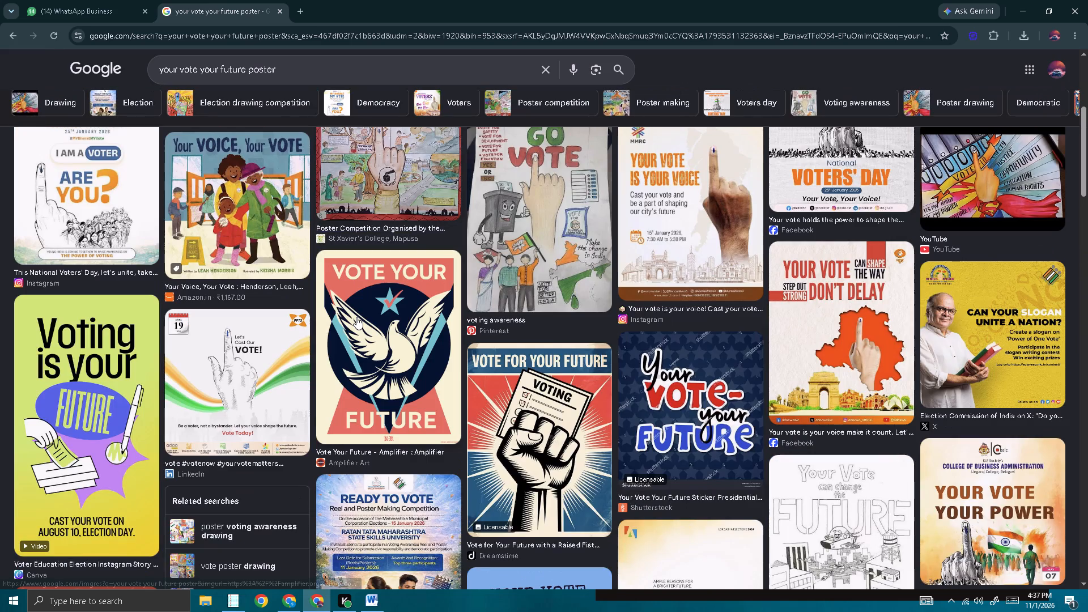
right_click(804, 240)
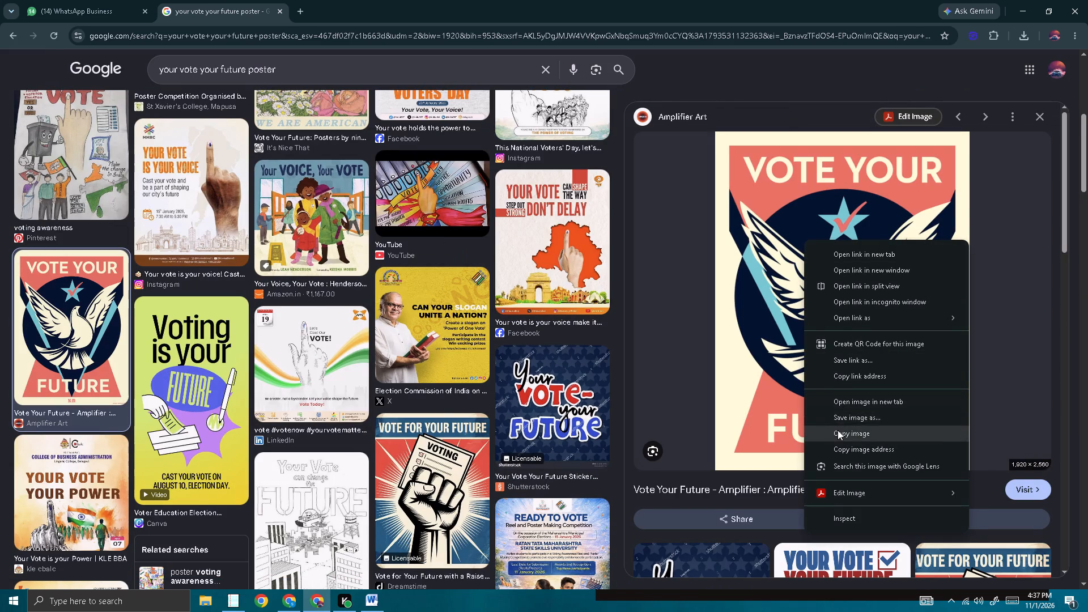
click(838, 430)
Switch to Microsoft Word and paste the copied dove poster into the blank Document1.
click(364, 611)
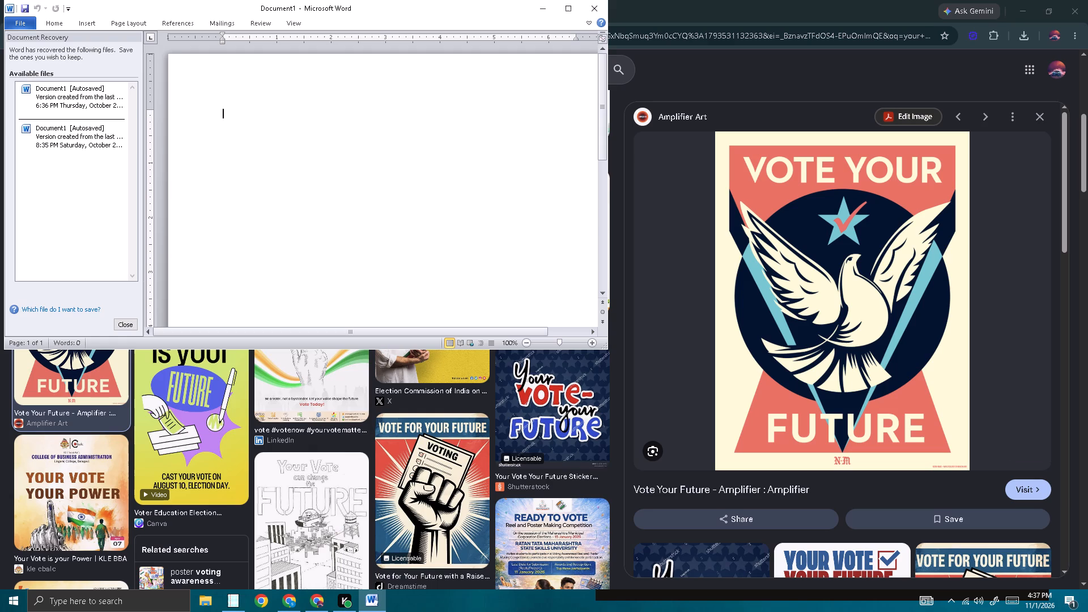
click(213, 120)
click(233, 141)
right_click(233, 141)
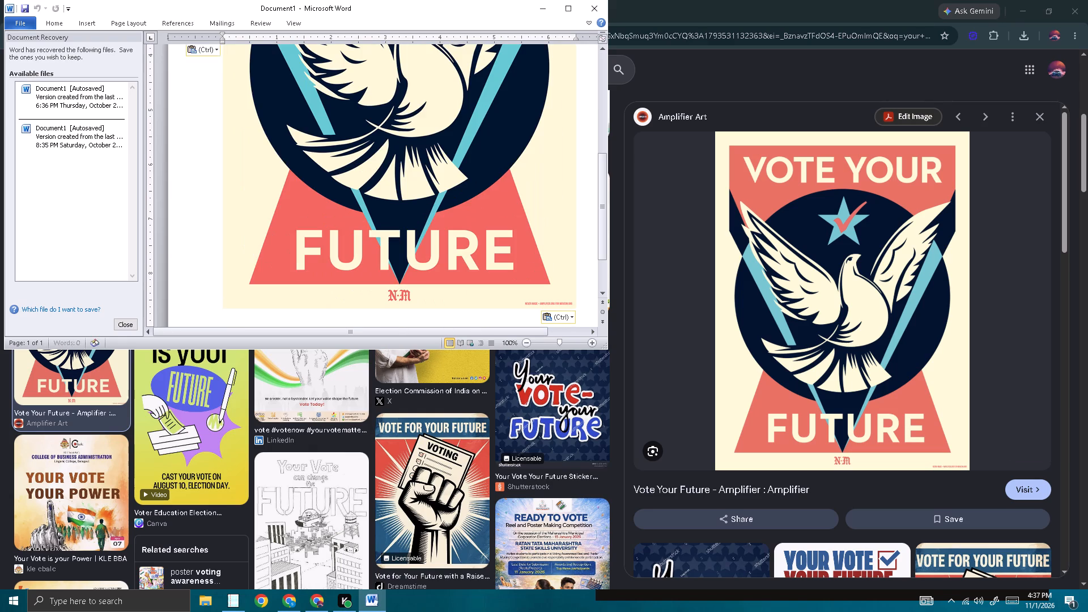
Shrink the pasted poster proportionally to about 3.2 inches wide and maximize the document window.
click(530, 301)
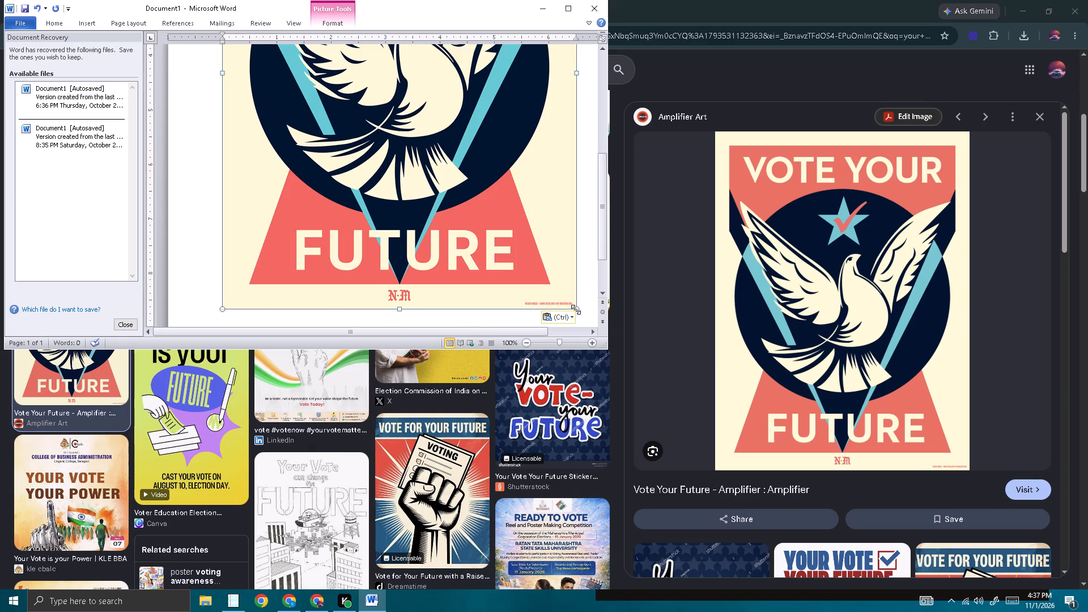
drag(576, 309, 291, 127)
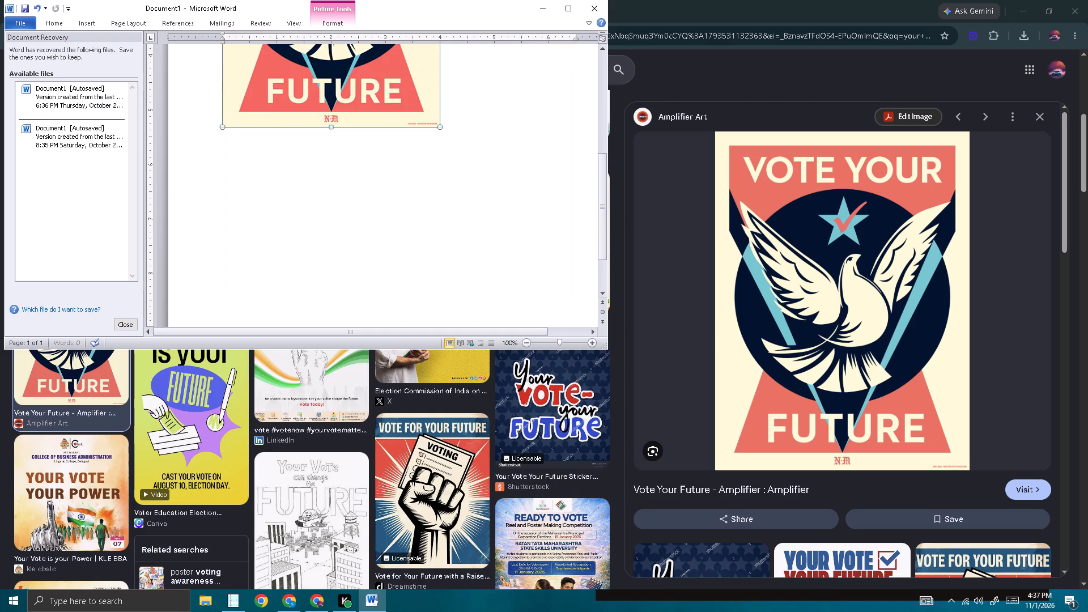
scroll(316, 178, up, 9)
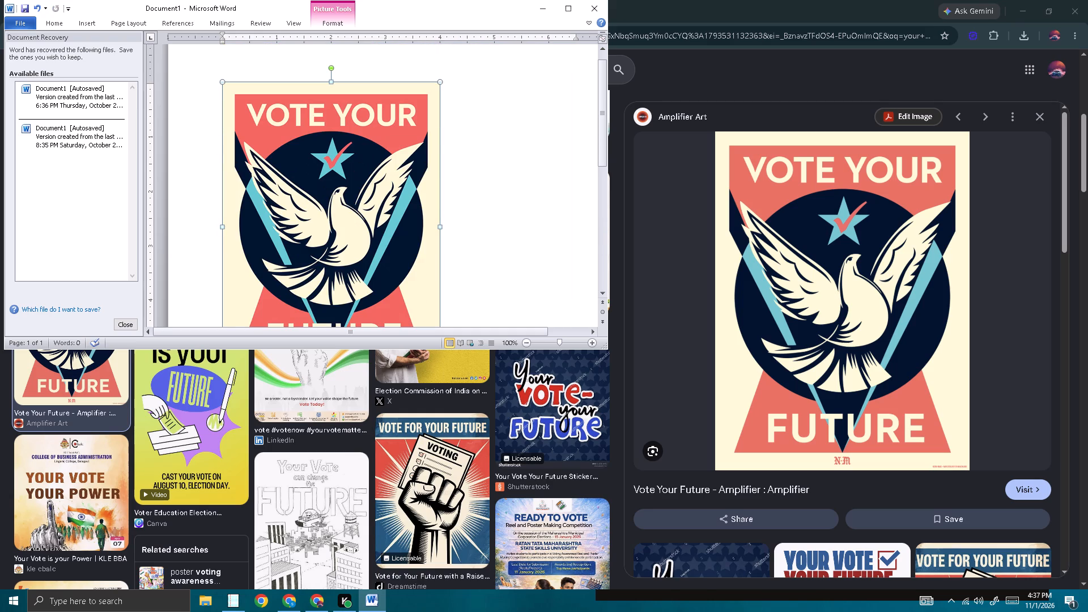
drag(441, 83, 357, 140)
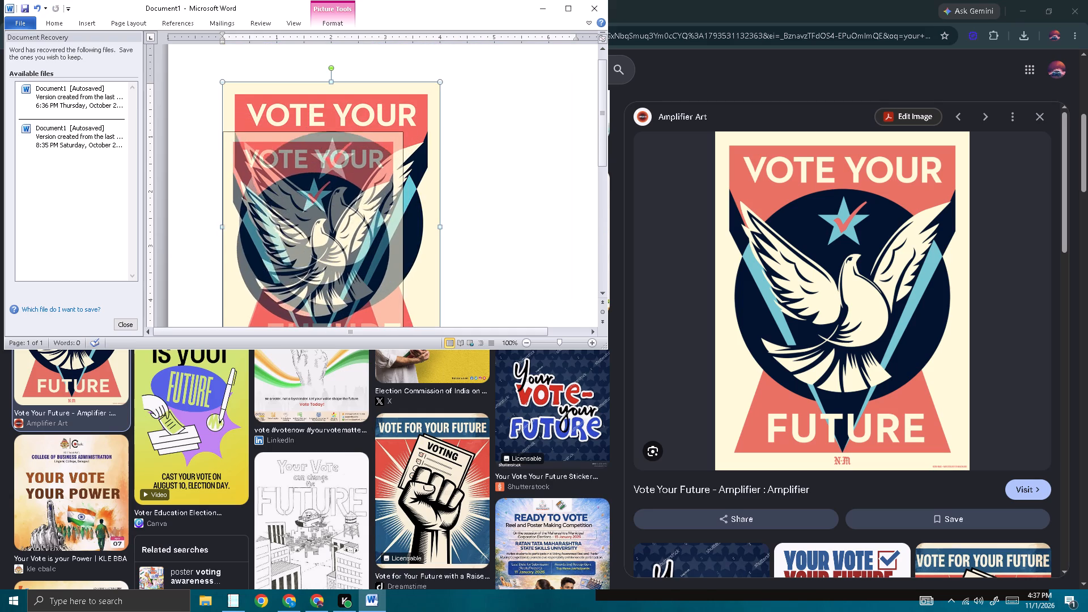
drag(357, 140, 356, 142)
click(566, 8)
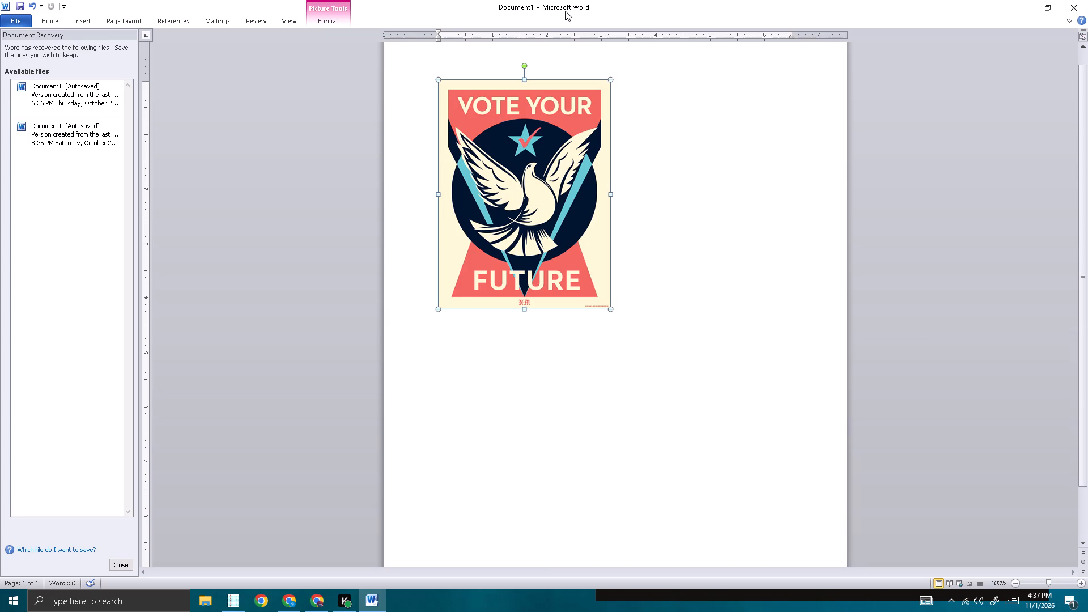
scroll(554, 62, up, 5)
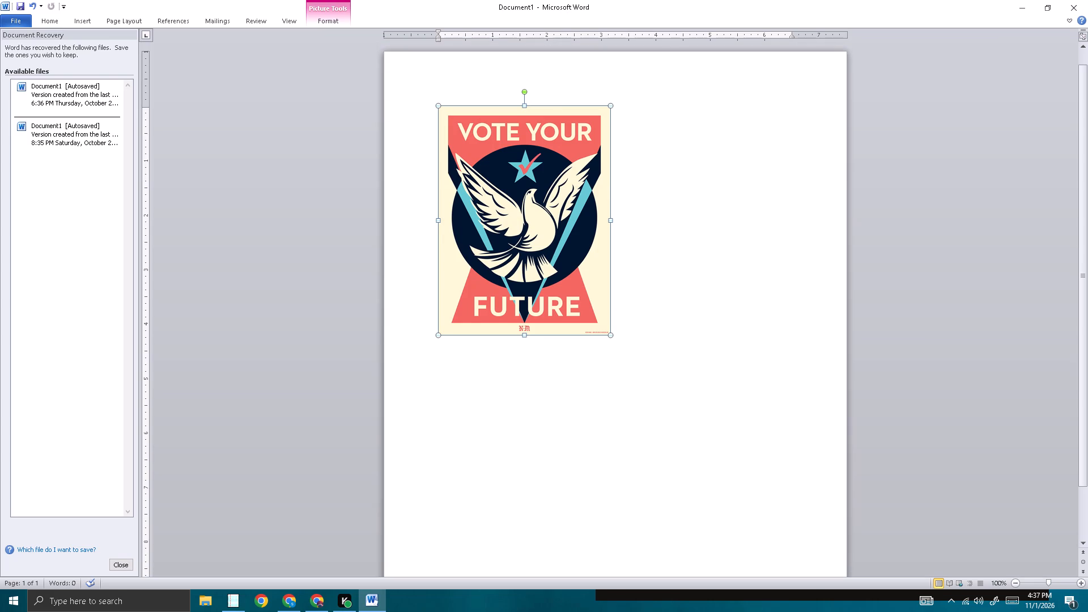
Change the dove poster's text wrapping so it moves freely, and place it flush in the page's top-left corner.
click(576, 229)
drag(555, 214, 530, 191)
right_click(517, 178)
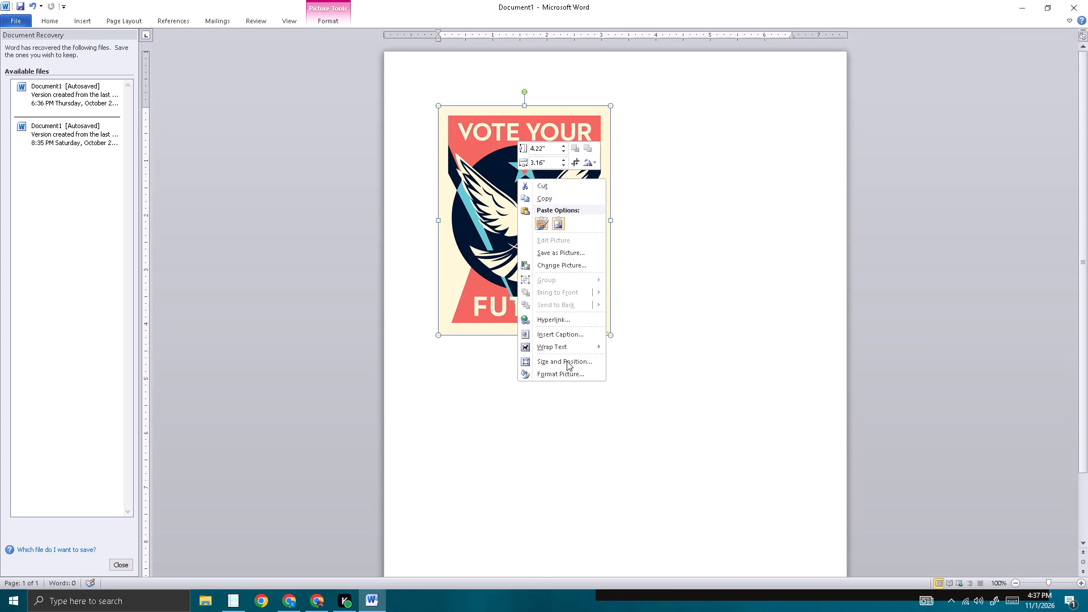
click(562, 341)
click(627, 433)
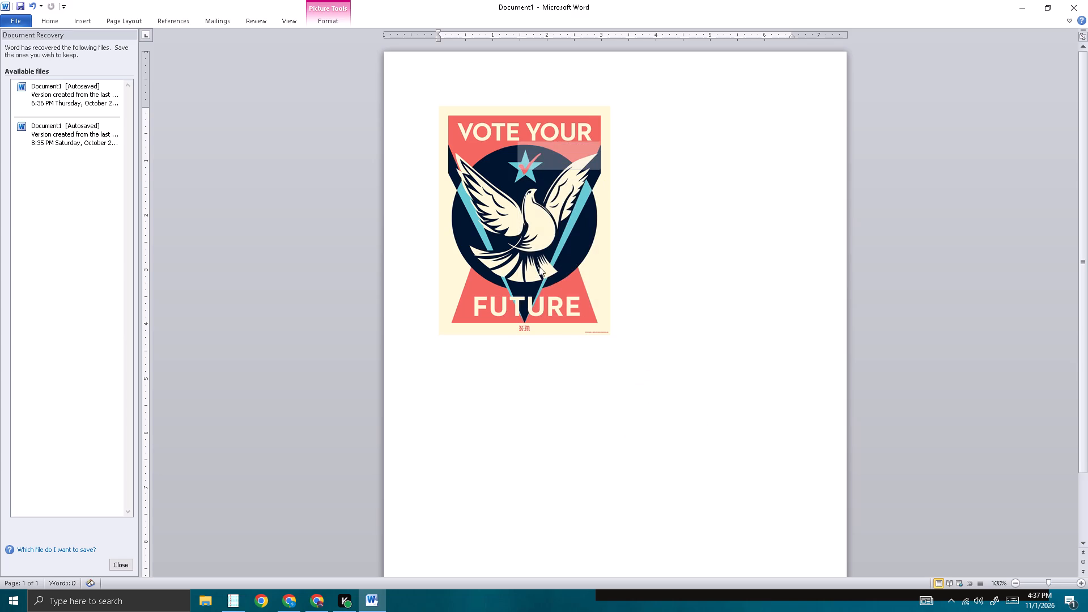
drag(495, 215, 440, 160)
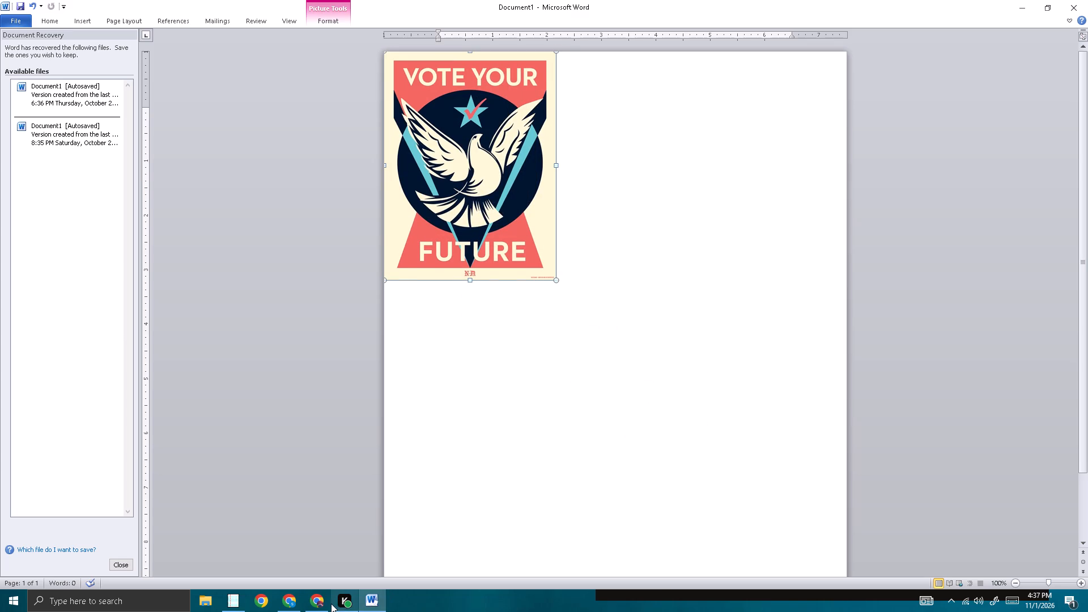
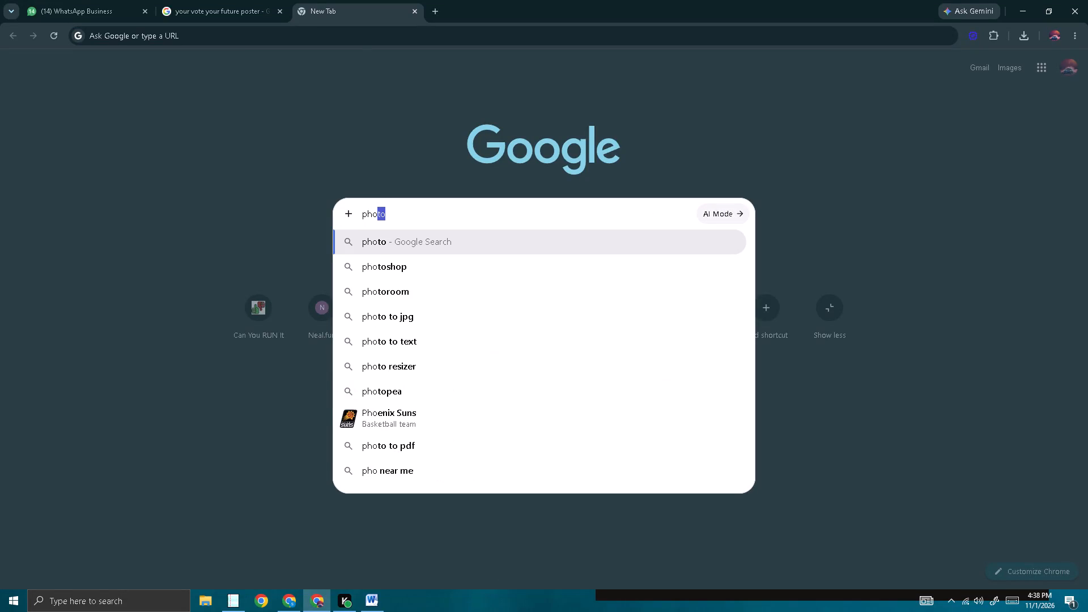
Begin a new Google search query with the words "photo while".
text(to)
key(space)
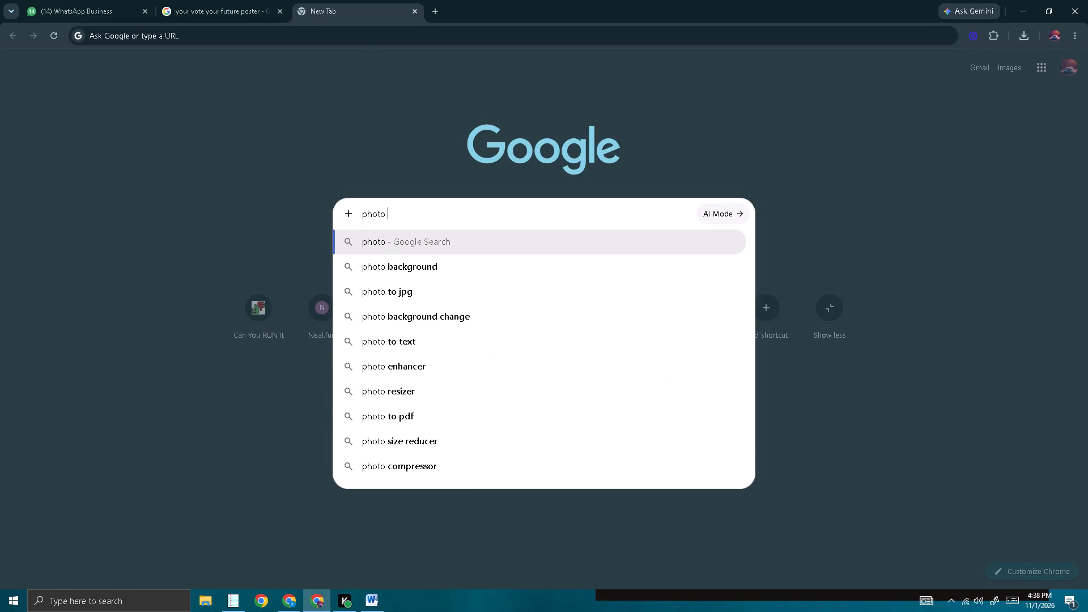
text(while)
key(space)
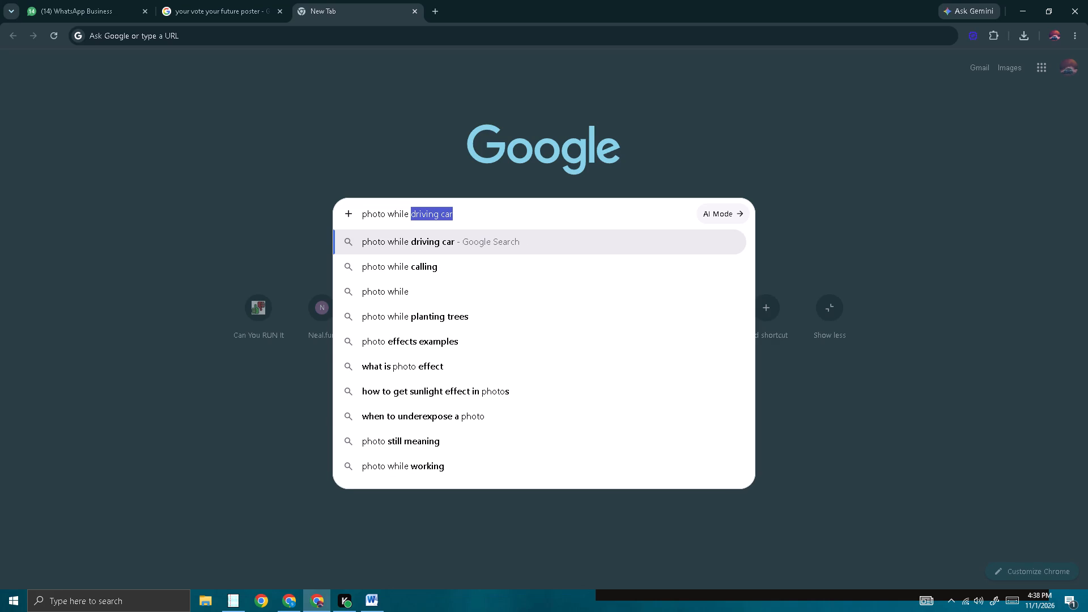
Search for "photo while keeping ink on the finger after vote" and show the image results.
text(keeping ink on the finger)
key(space)
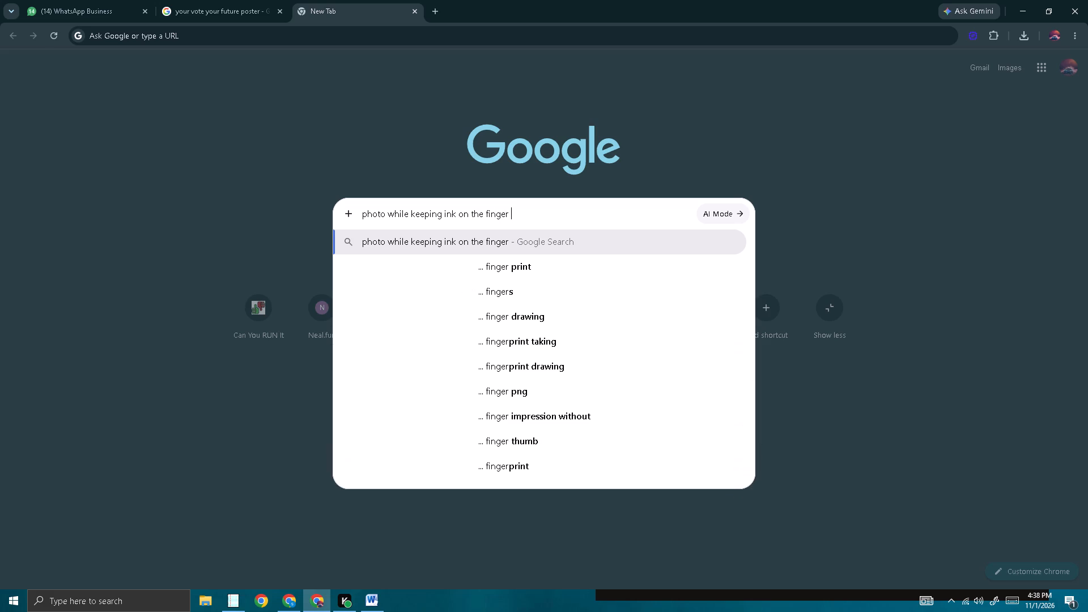
text(after vote)
key(Return)
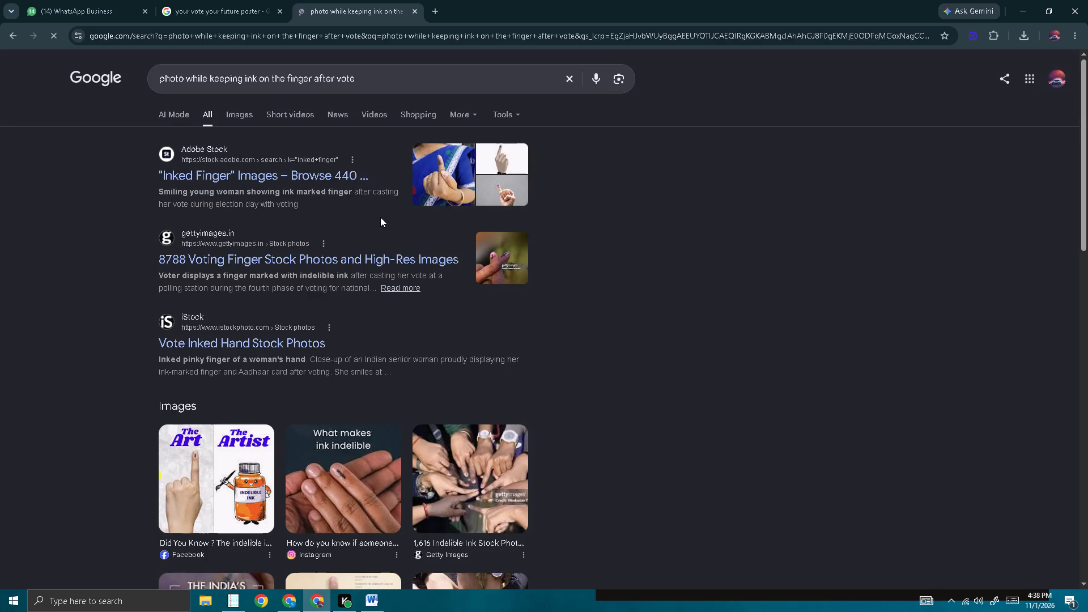
click(232, 113)
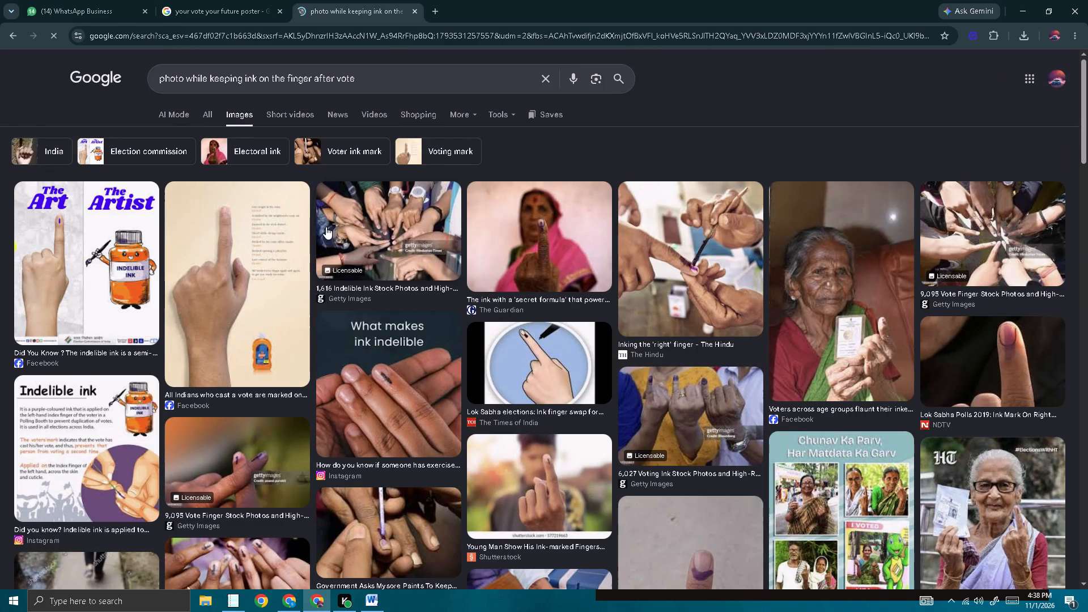
Open The Hindu's "Inking the 'right' finger" photo in the large preview and copy the image.
click(649, 252)
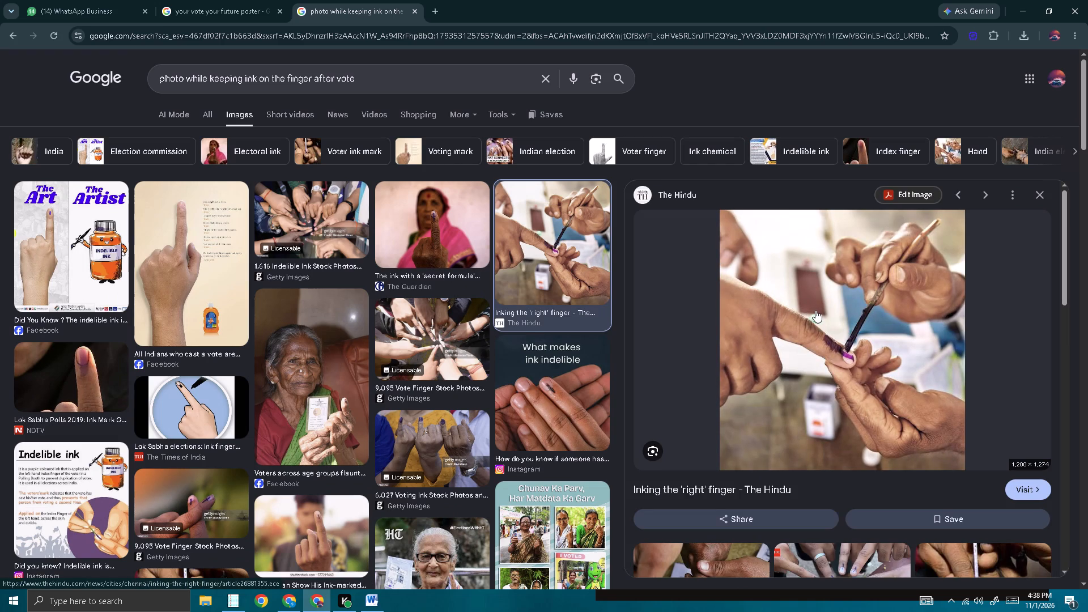
right_click(851, 288)
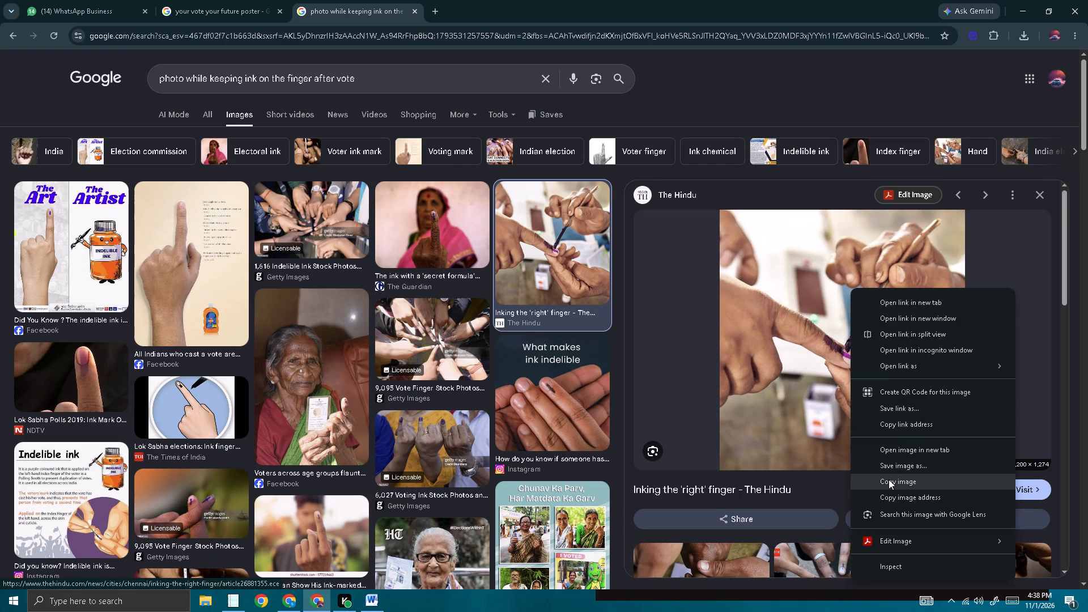
click(889, 479)
Switch to Microsoft Word, paste the inked-finger photo into Document1 and set its text wrapping to In Front of Text.
click(381, 601)
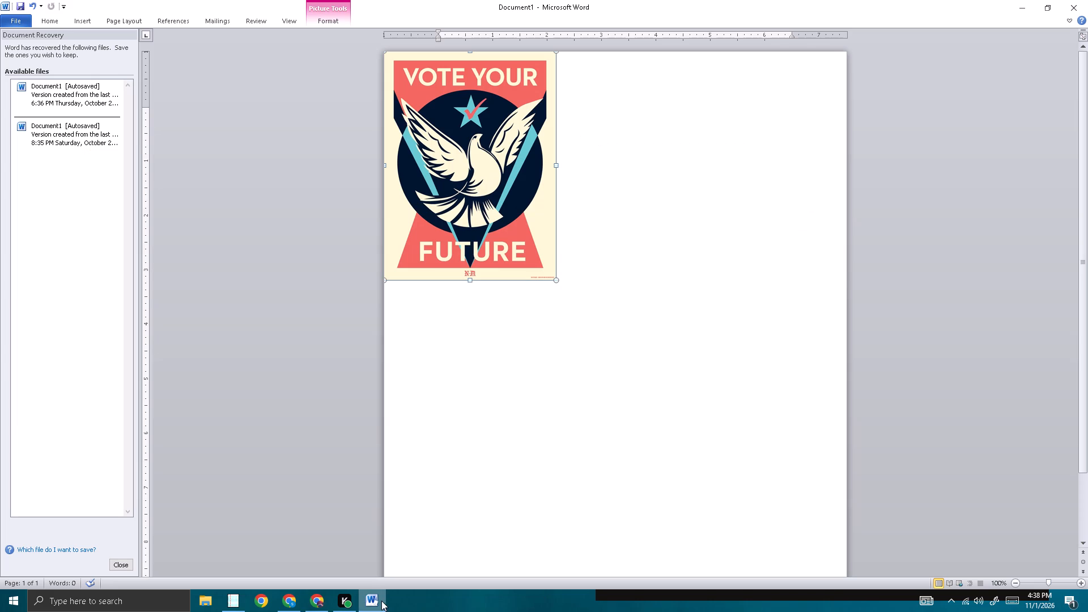
right_click(658, 193)
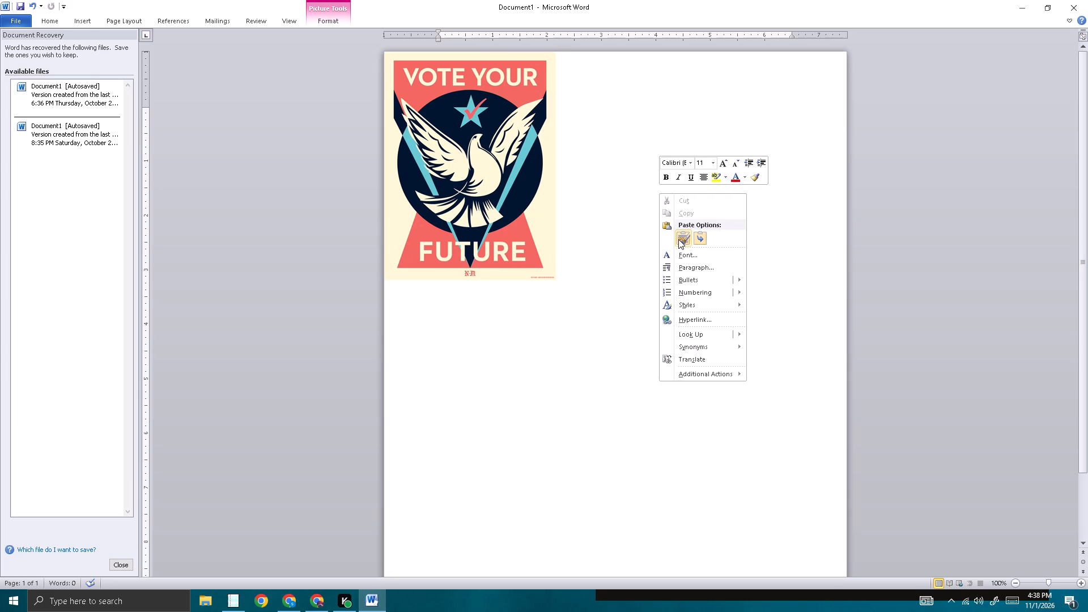
click(678, 239)
right_click(670, 304)
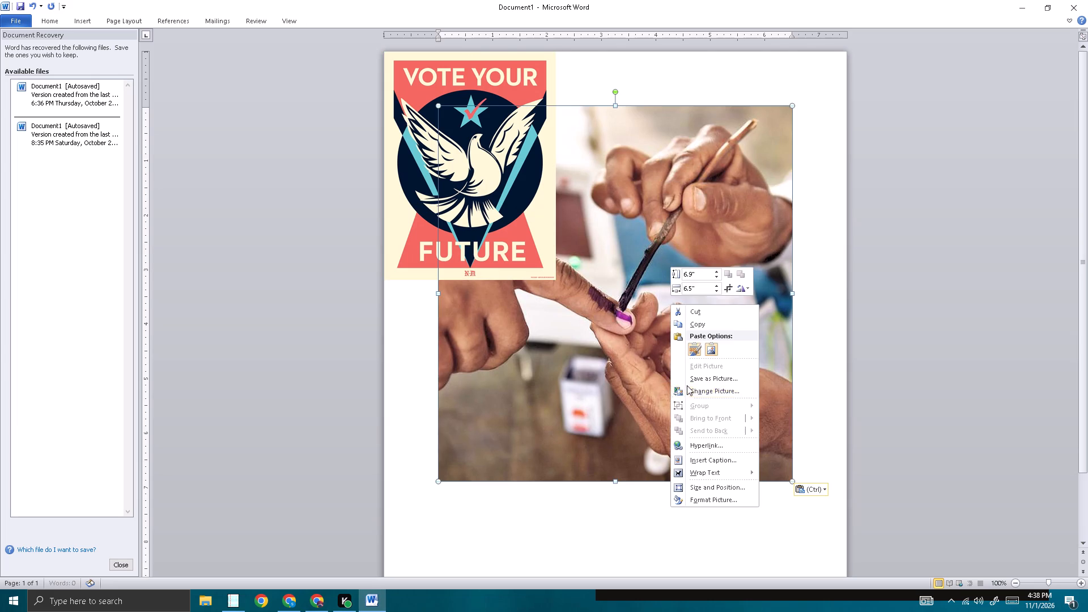
click(707, 471)
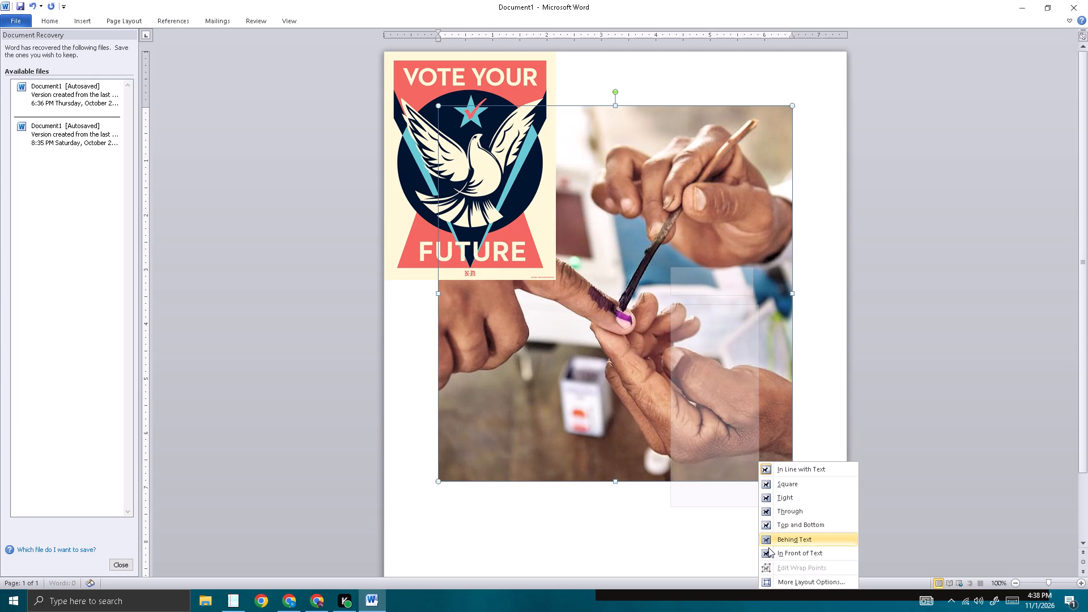
click(768, 547)
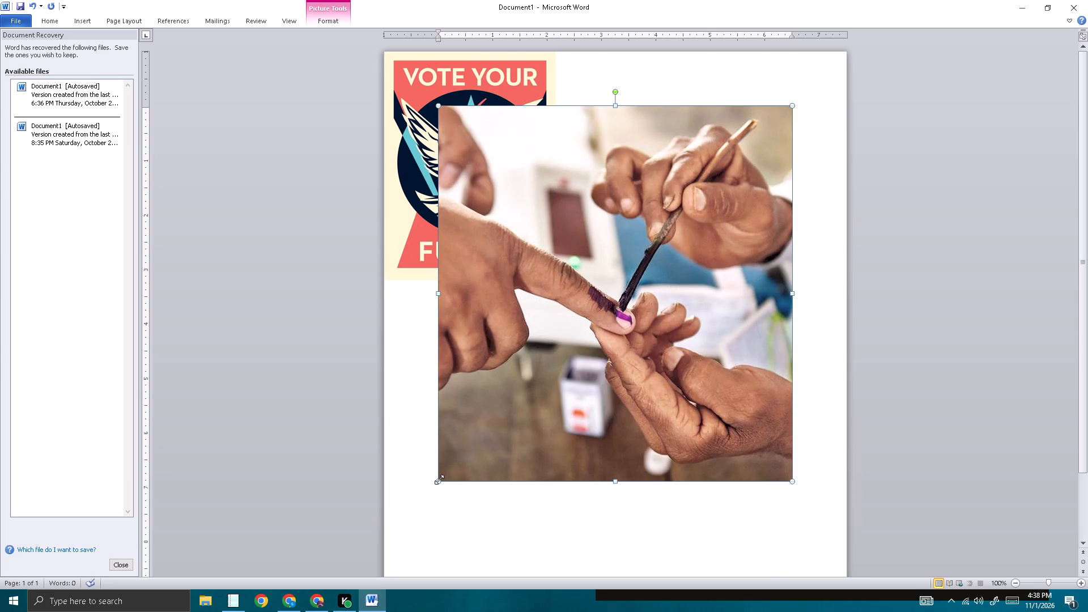
Shrink the inked-finger photo proportionally to about 4.9 inches wide and place it just beside the dove poster.
drag(439, 479, 609, 388)
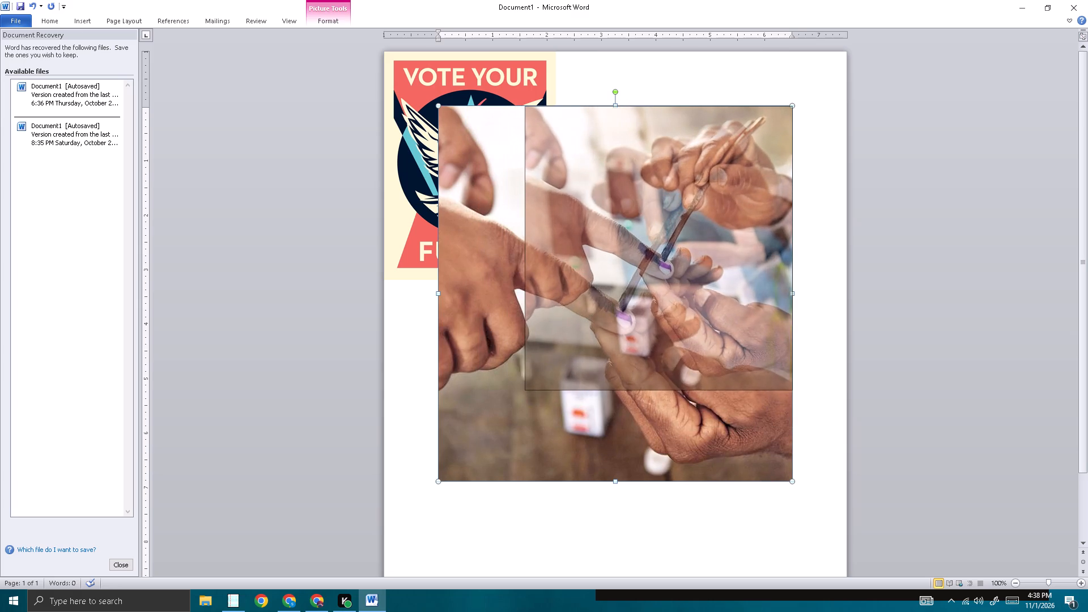
drag(609, 388, 609, 388)
drag(648, 327, 674, 279)
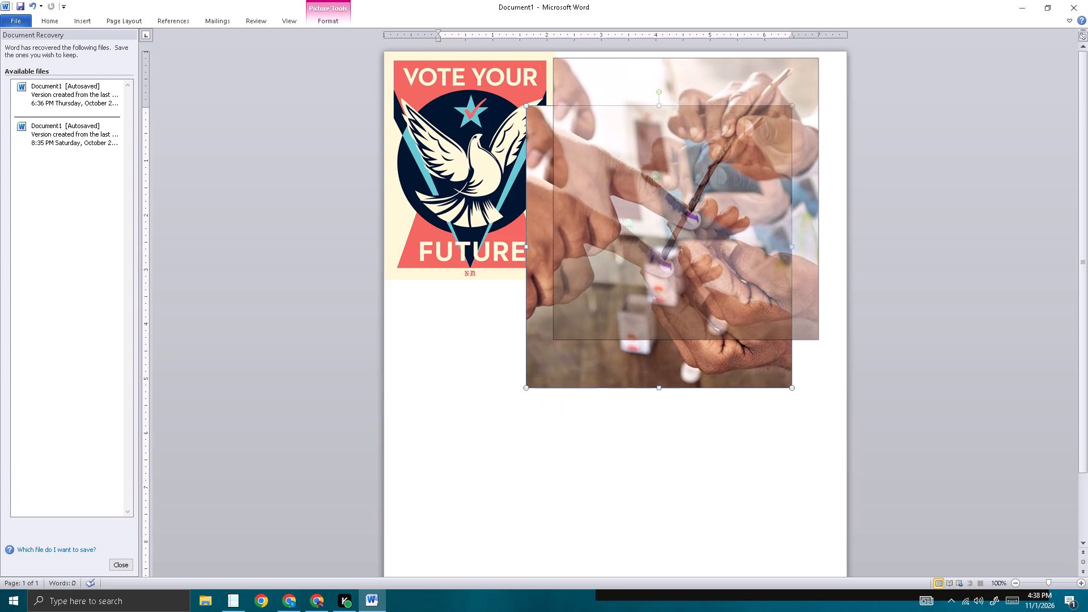
drag(674, 279, 677, 278)
click(677, 278)
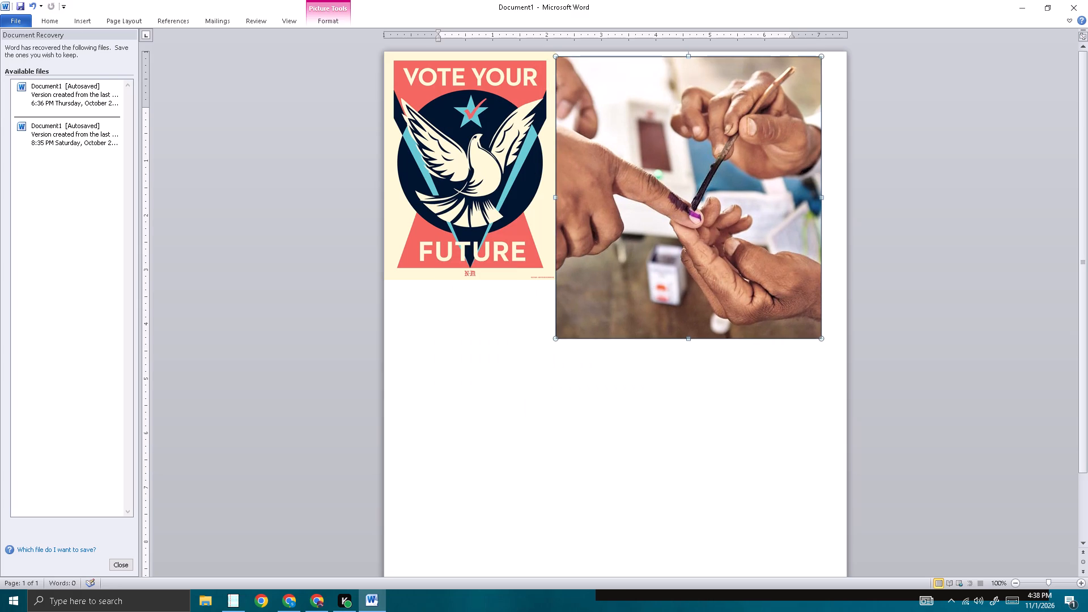
click(668, 273)
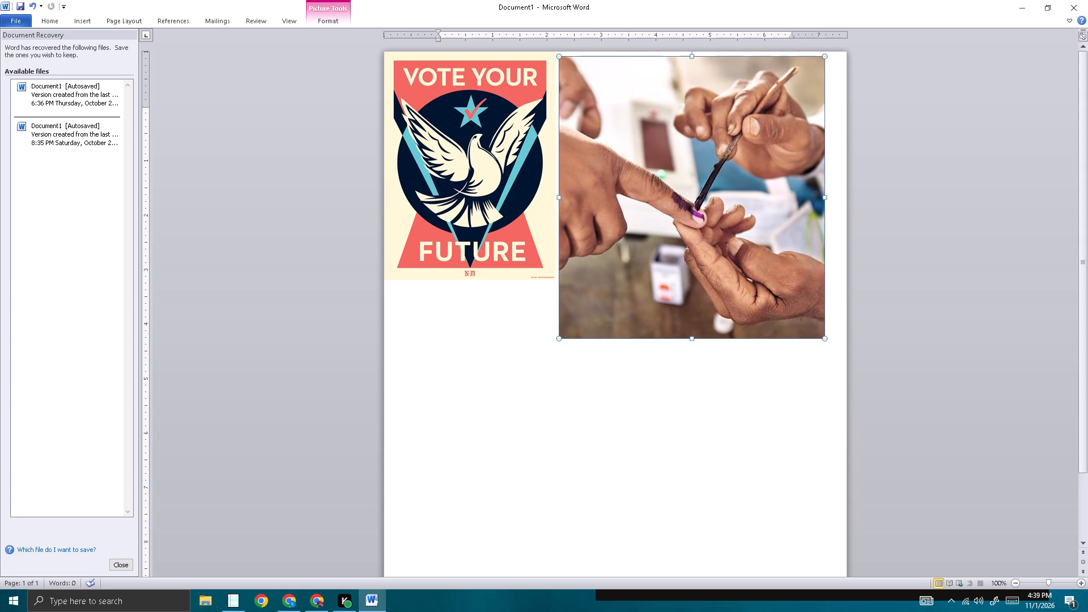
Squeeze the inked-finger photo to about 4.3 inches tall and 3.4 inches wide, and raise it to the page's top edge.
drag(692, 340, 694, 330)
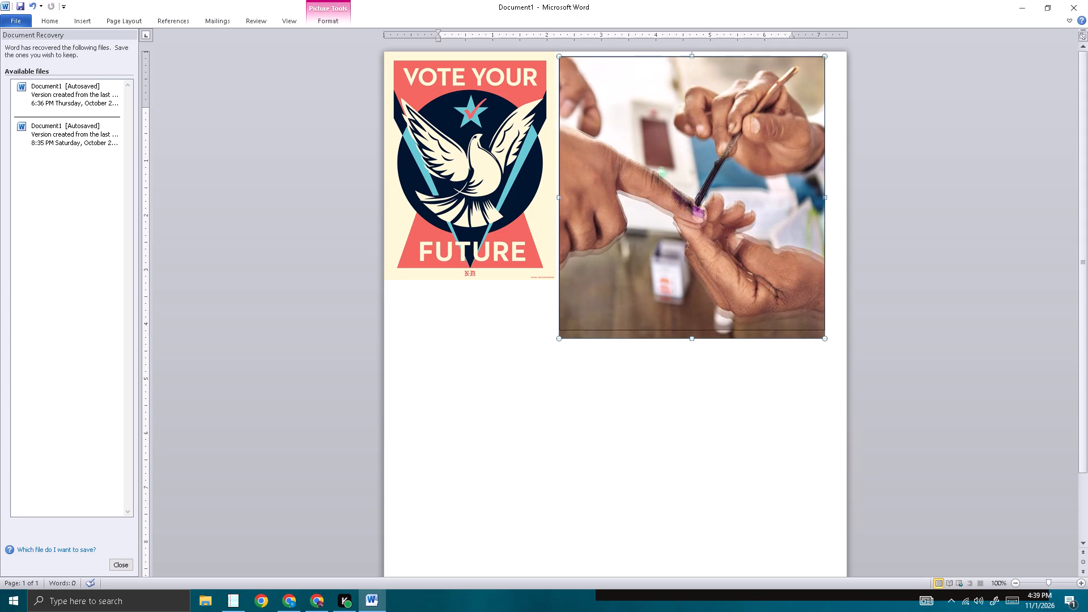
drag(694, 330, 687, 290)
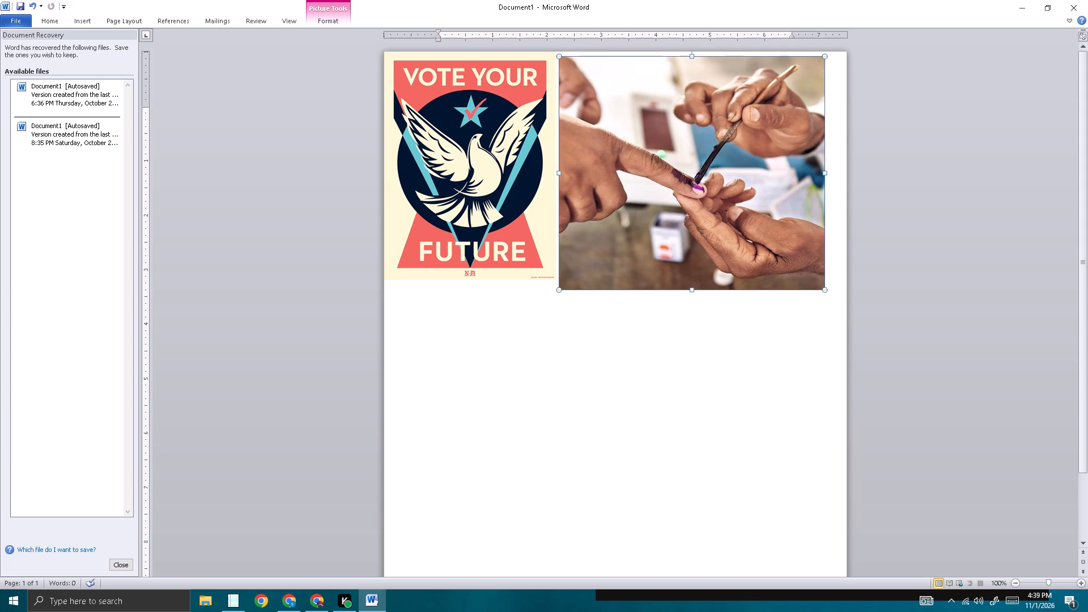
drag(826, 175, 743, 179)
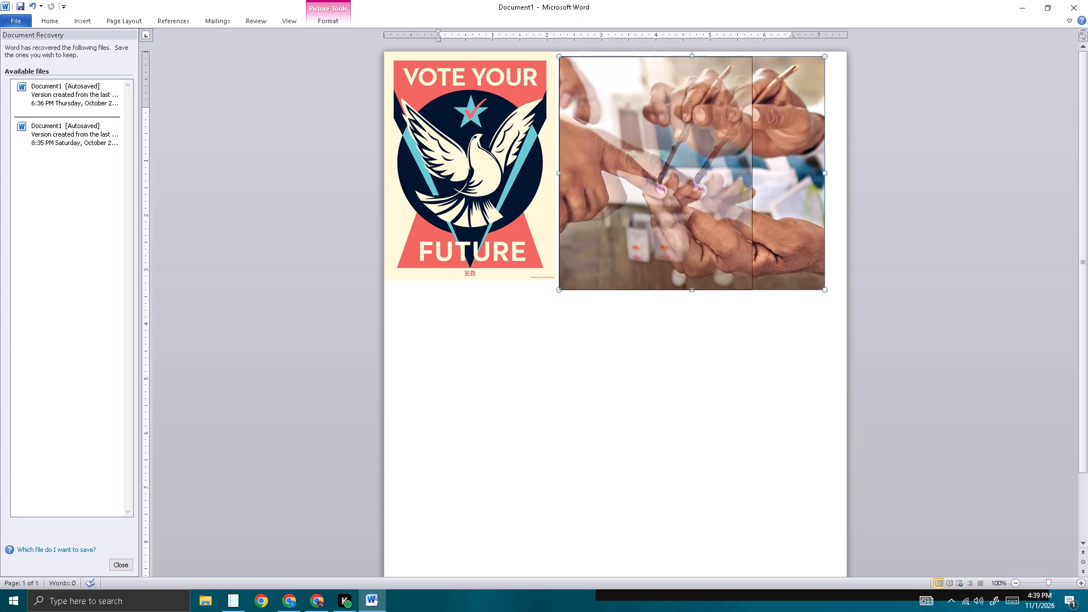
drag(743, 179, 745, 180)
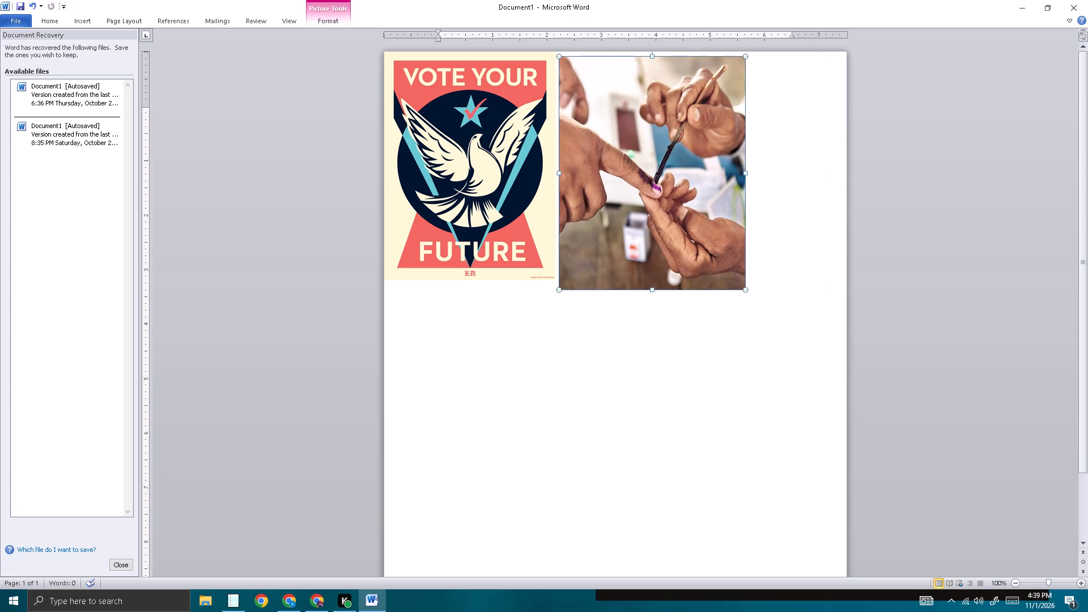
drag(685, 184, 686, 173)
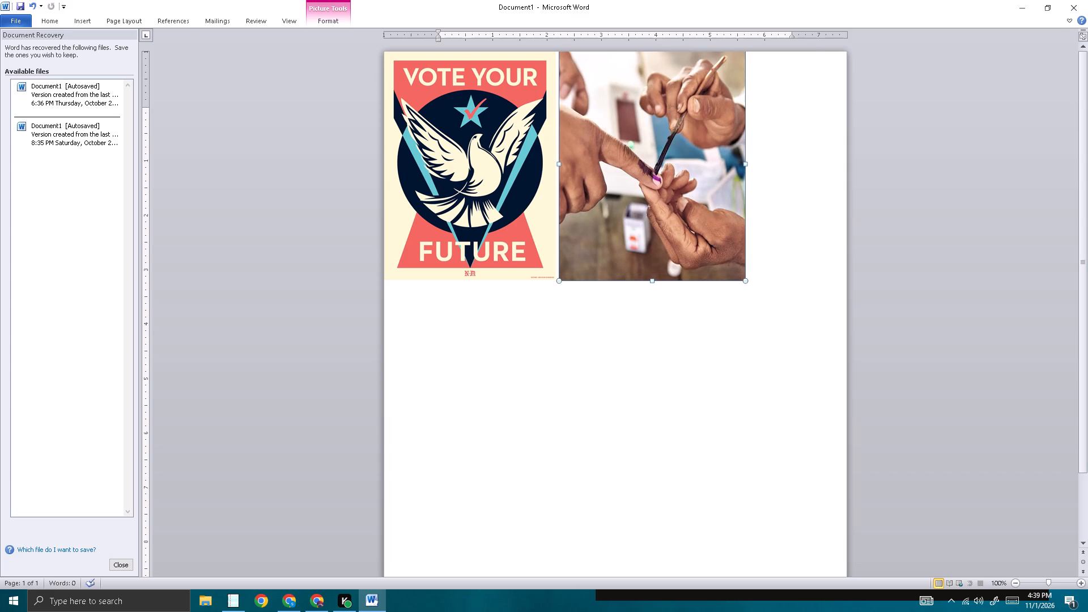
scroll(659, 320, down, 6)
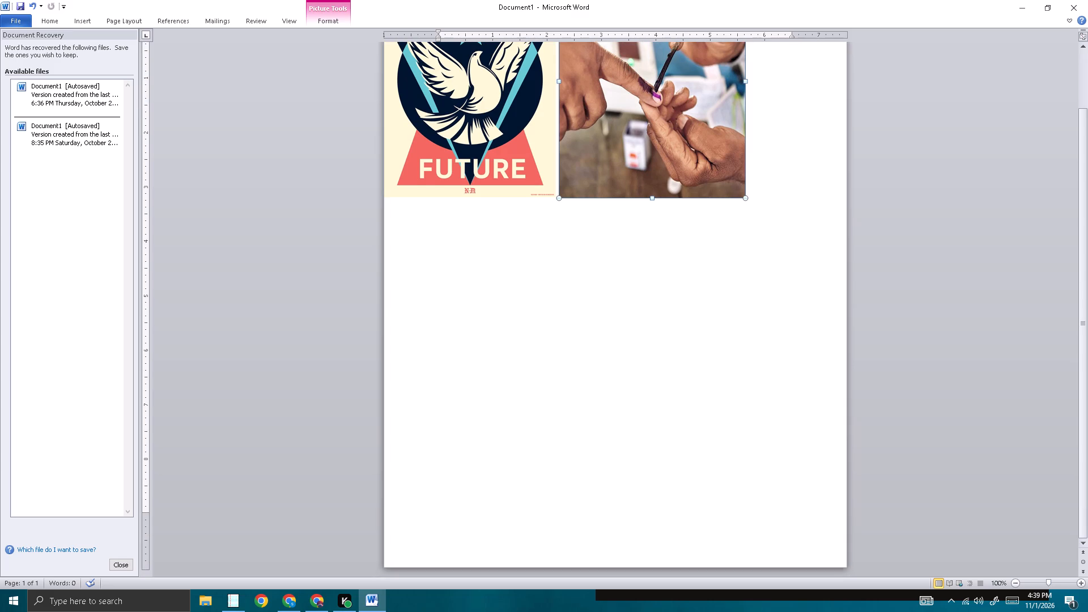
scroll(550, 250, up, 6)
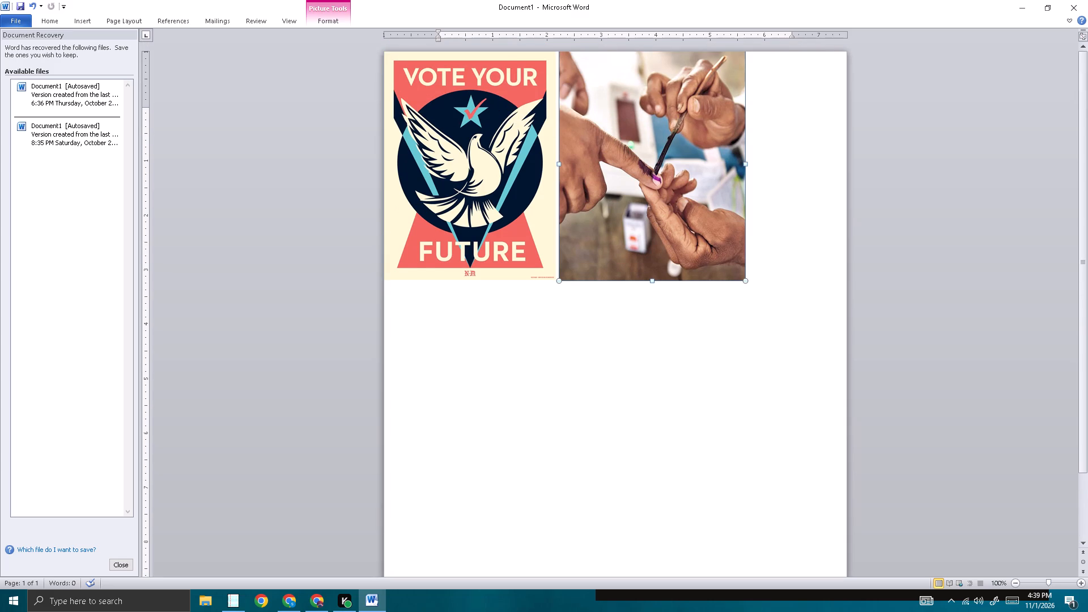
Lower the inked-finger photo slightly on the page and rotate it 90 degrees clockwise.
click(653, 192)
scroll(725, 174, up, 3)
drag(659, 167, 661, 195)
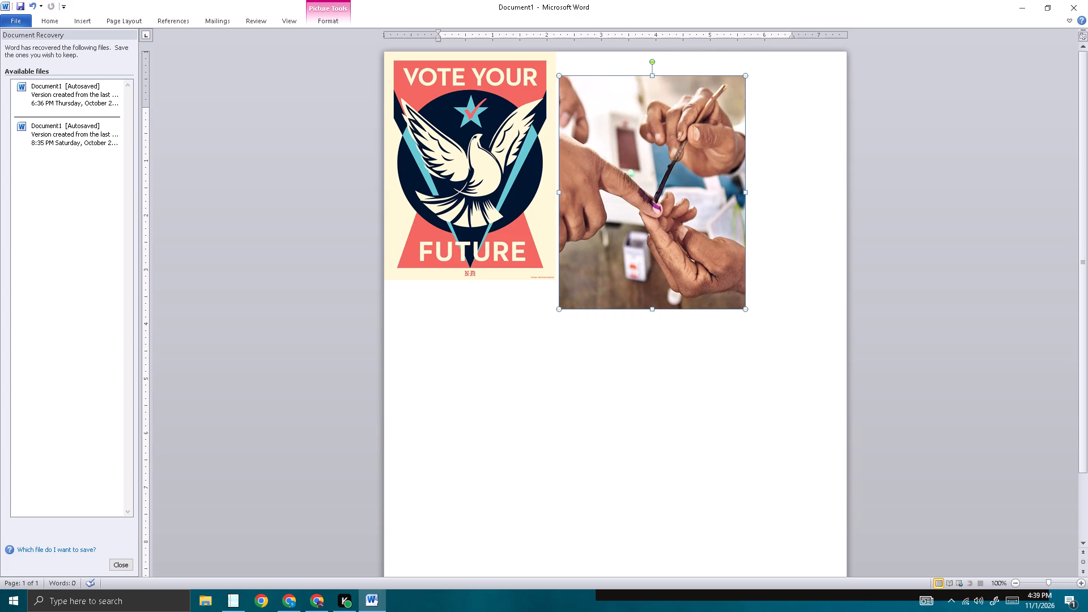
drag(652, 59, 682, 79)
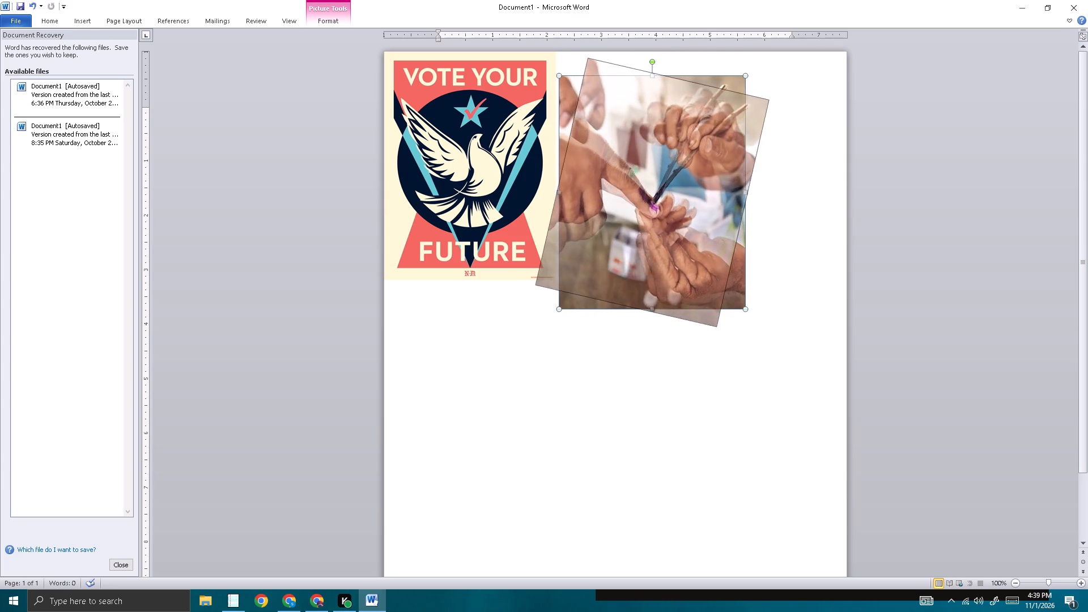
drag(682, 79, 722, 192)
Move the rotated inked-finger photo into the page's top-right corner, against the top and right page edges.
drag(666, 177, 700, 157)
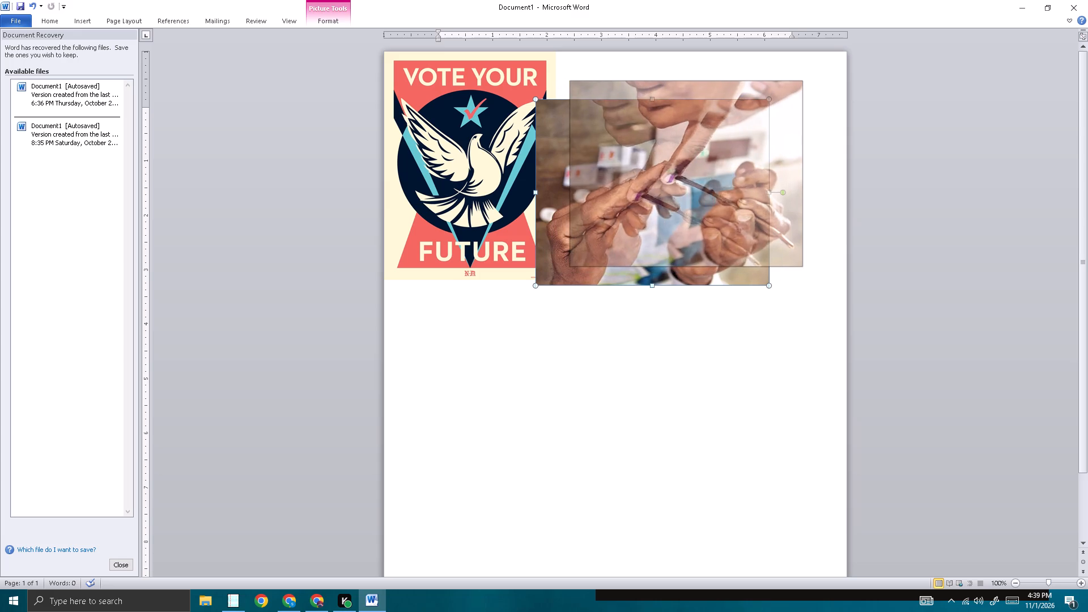
drag(700, 157, 739, 130)
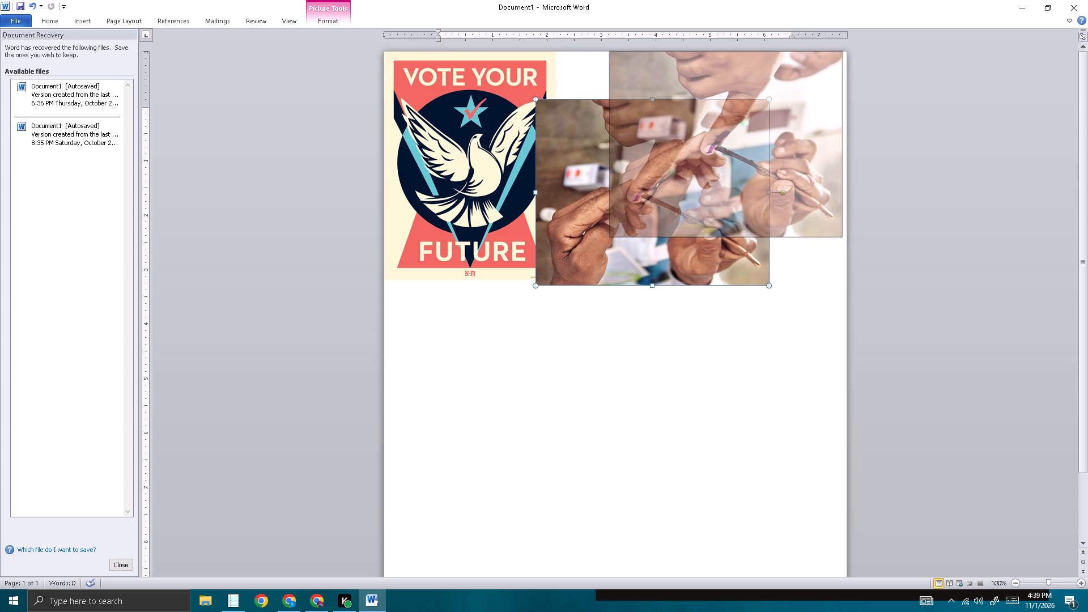
drag(739, 130, 743, 130)
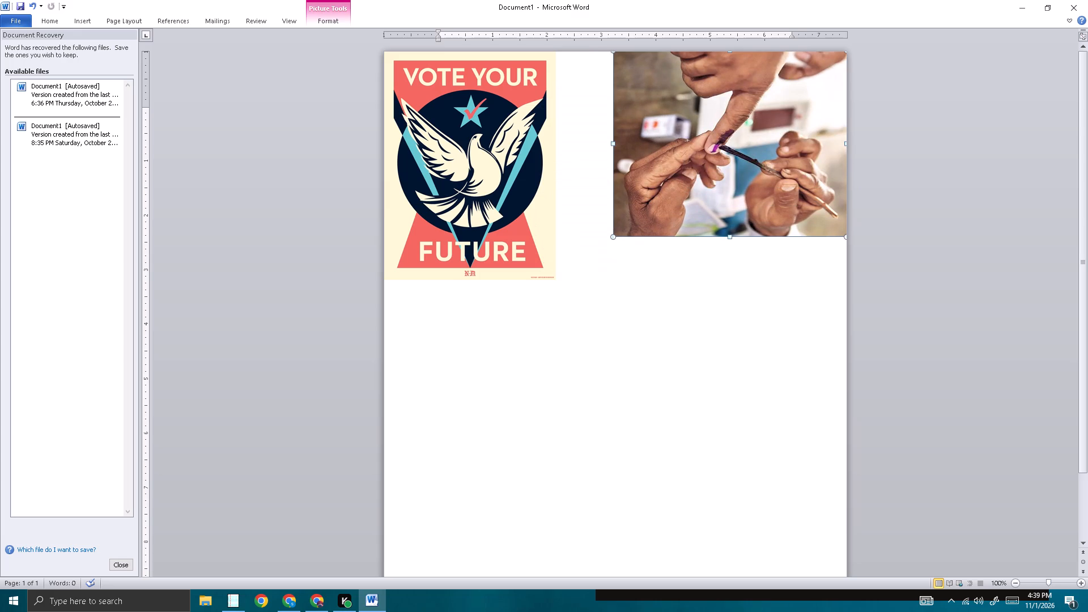
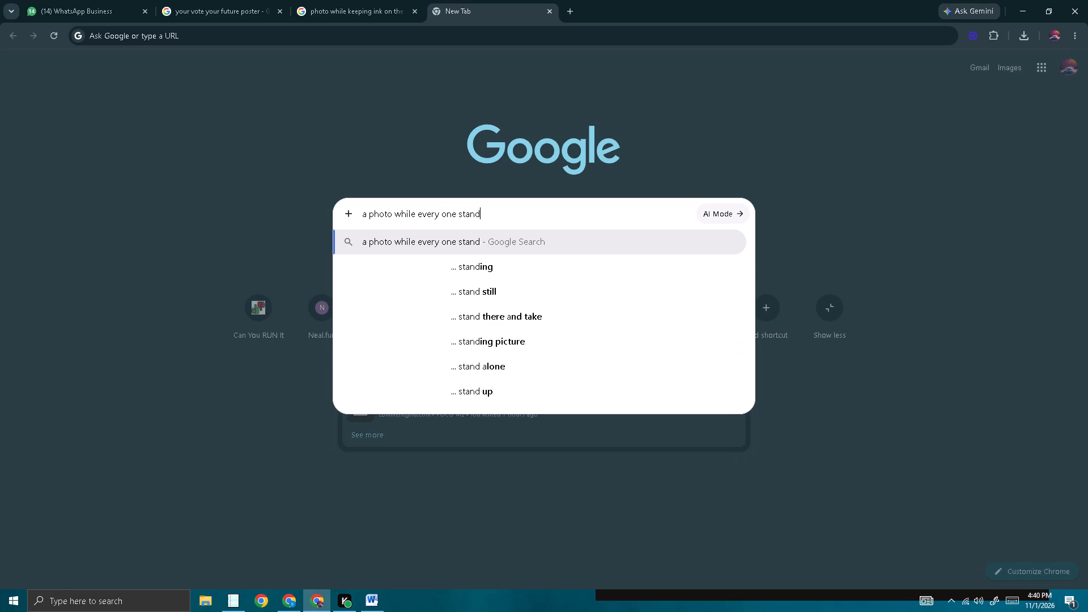
Search Google Images for "a photo while every one standing for vote".
text(ingin)
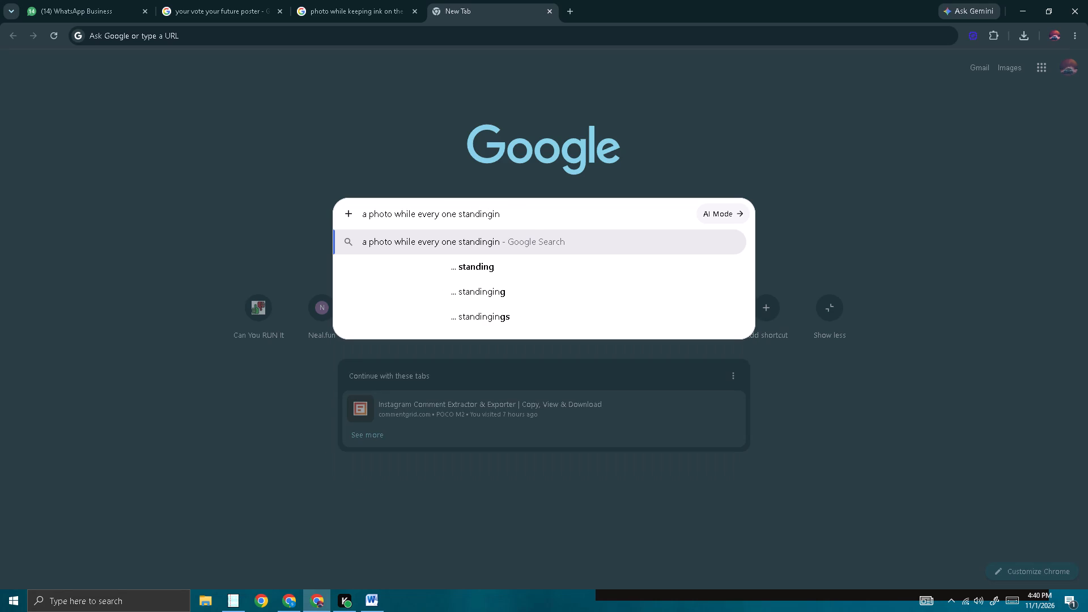
click(446, 270)
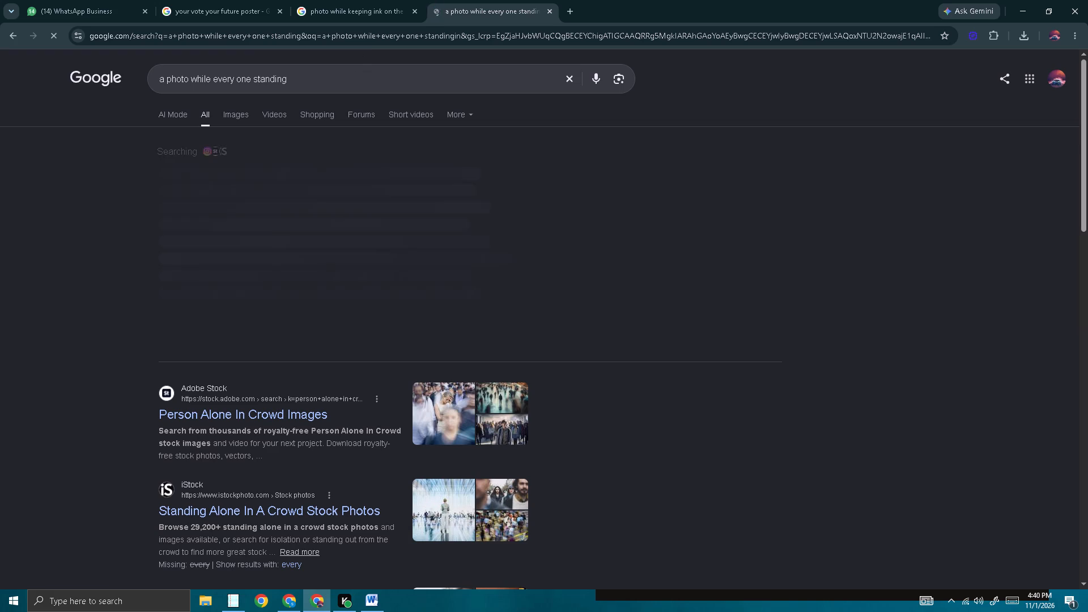
click(354, 82)
key(space)
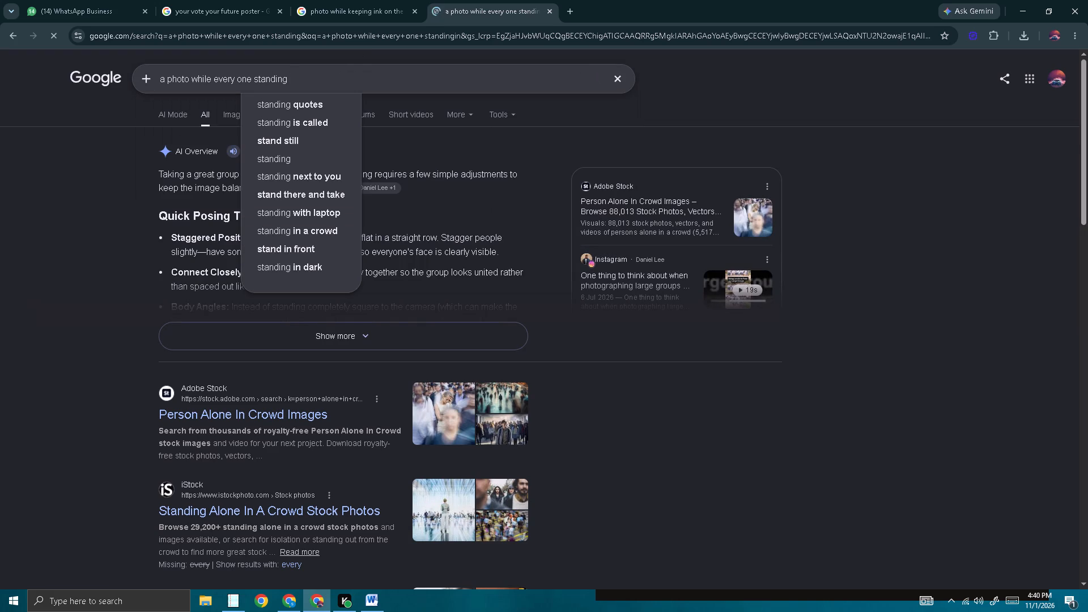
text(for)
key(space)
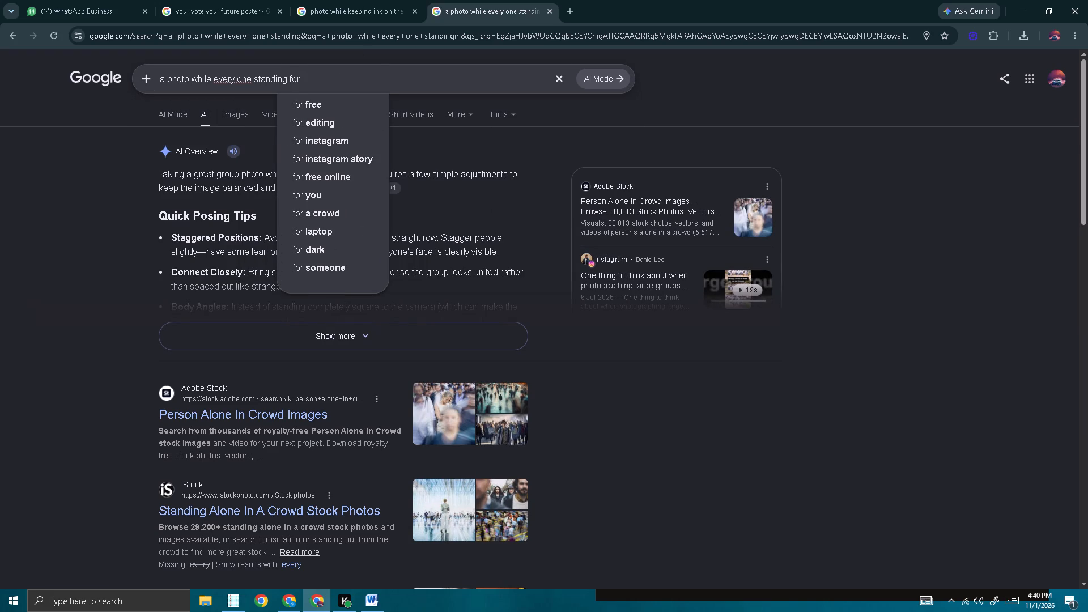
text(vote)
key(Return)
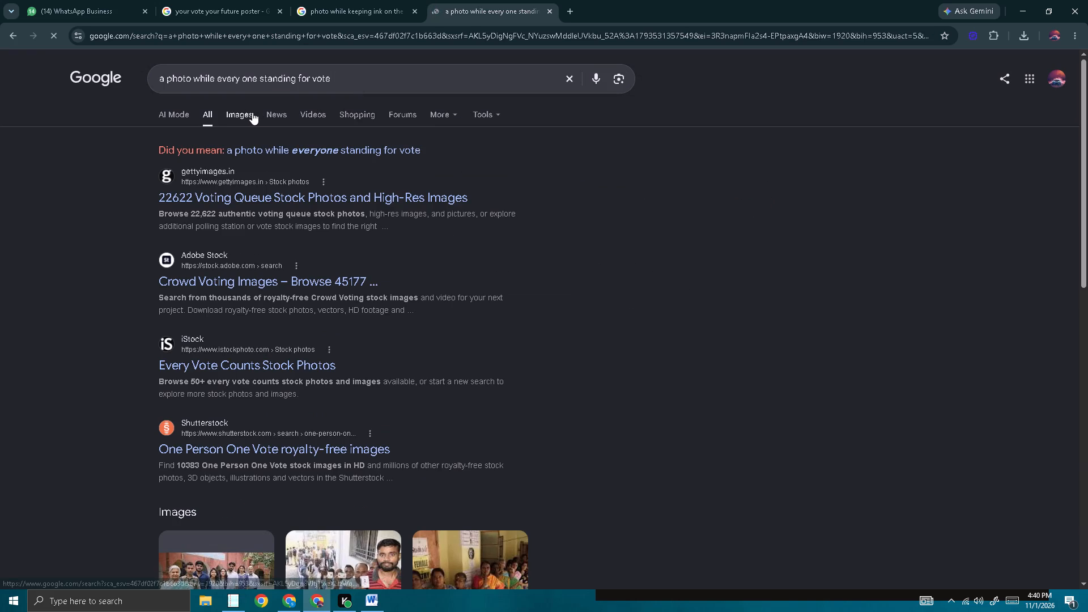
click(252, 112)
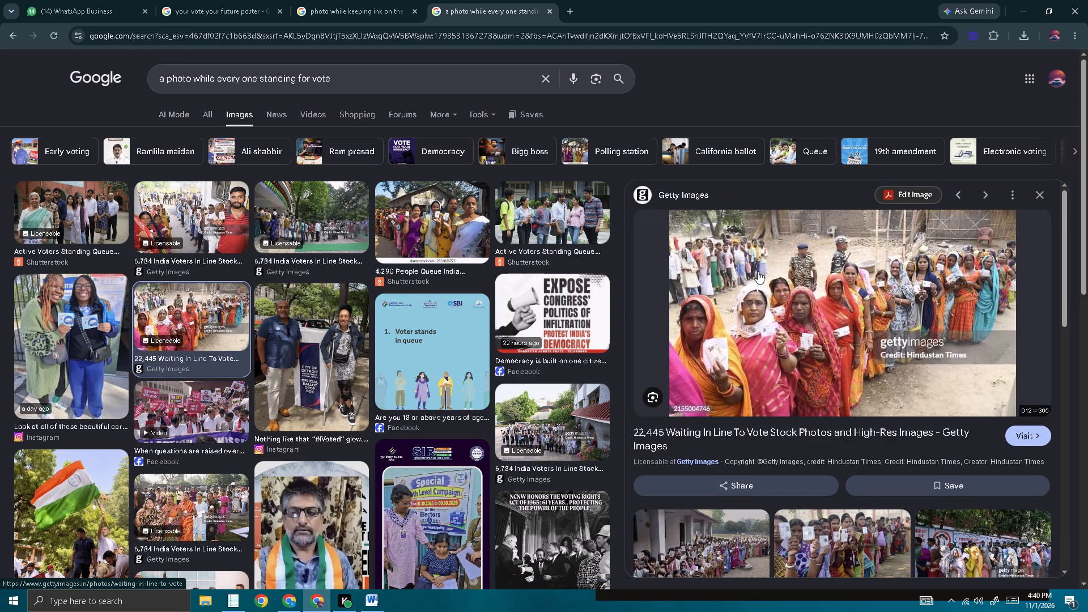
Copy the Getty Images photo of women queuing with voter cards and paste it into the Word document.
right_click(758, 271)
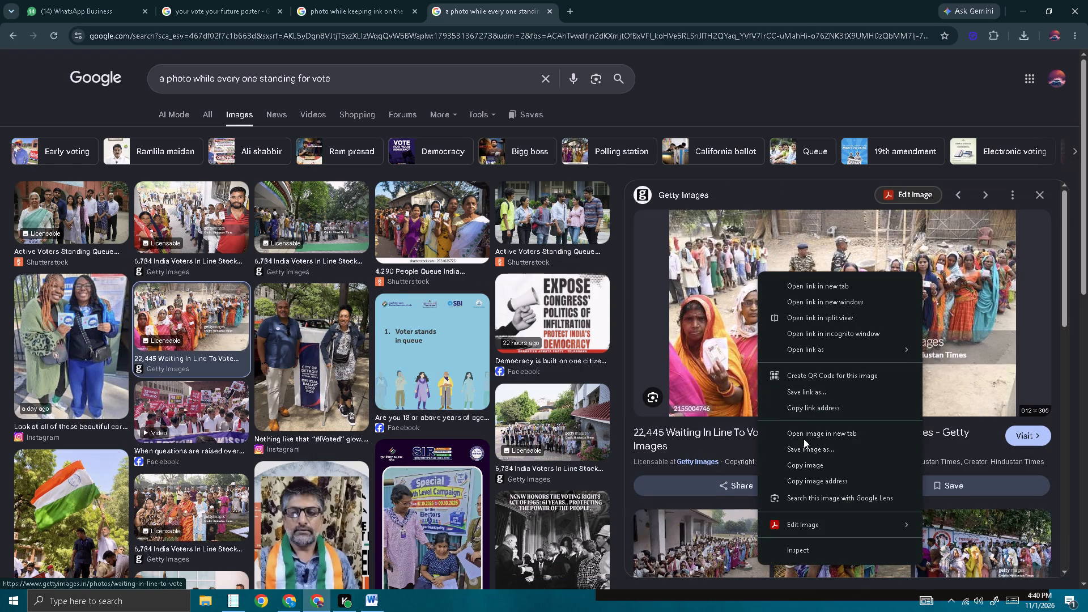
click(797, 457)
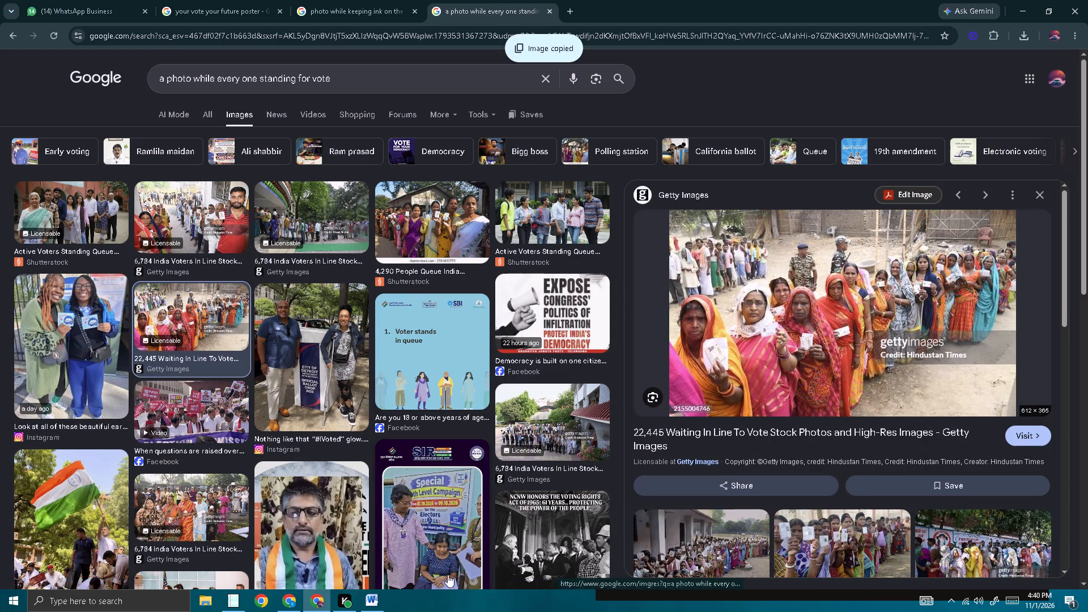
click(368, 605)
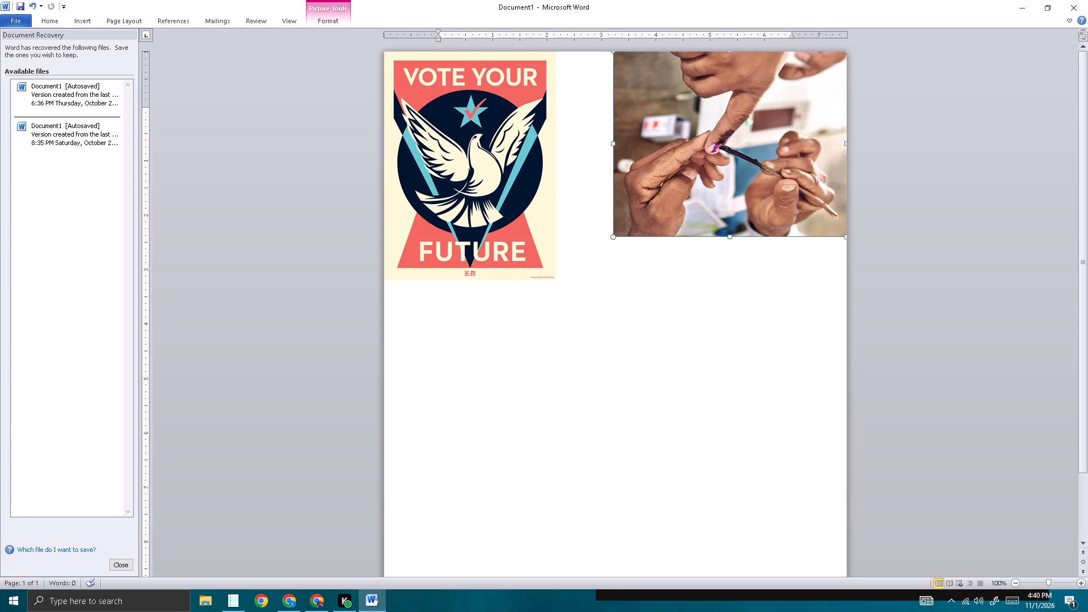
scroll(438, 409, down, 2)
right_click(554, 337)
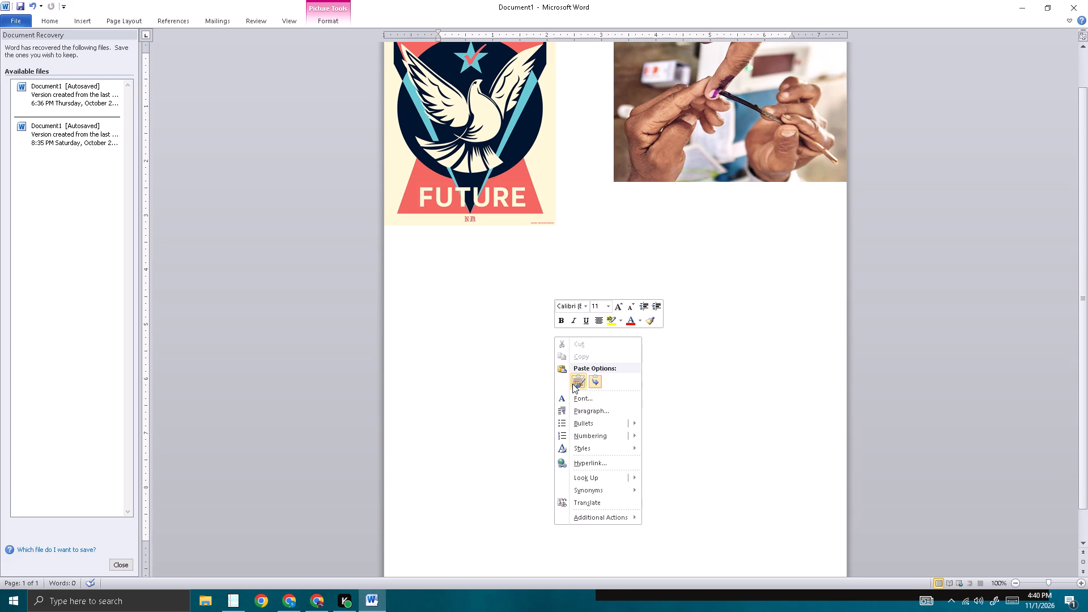
click(572, 384)
Set the pasted voter-queue photo's text wrapping to In Front of Text.
right_click(591, 245)
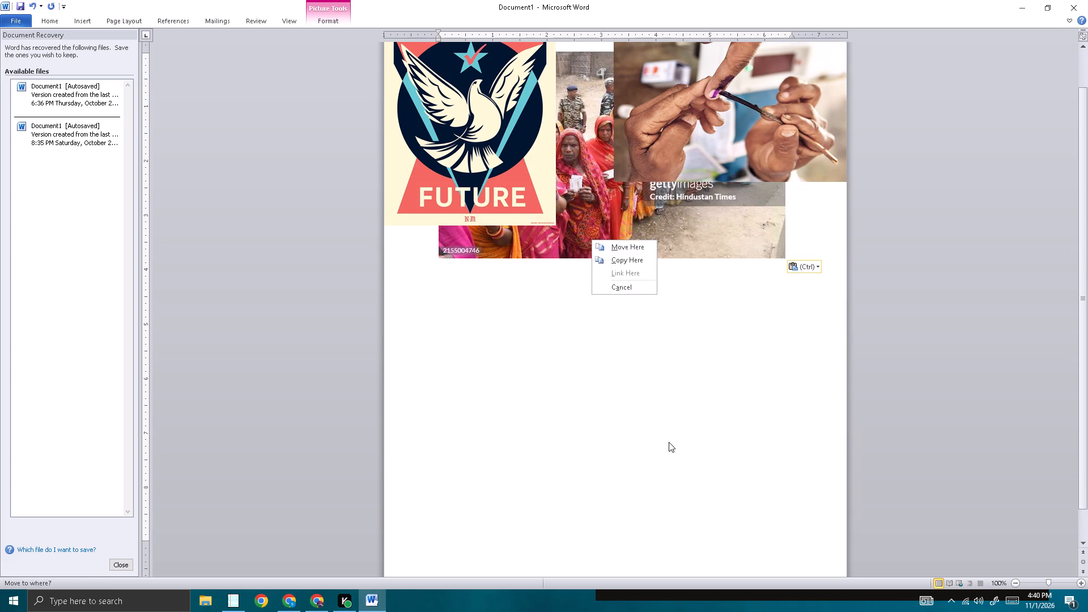
click(673, 239)
right_click(673, 237)
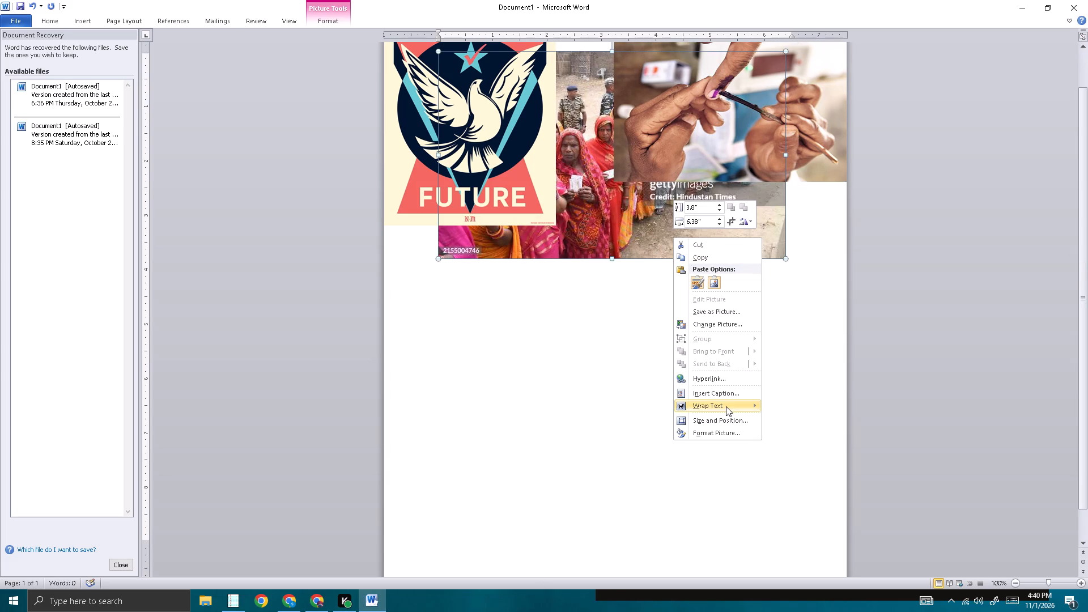
click(726, 406)
click(780, 494)
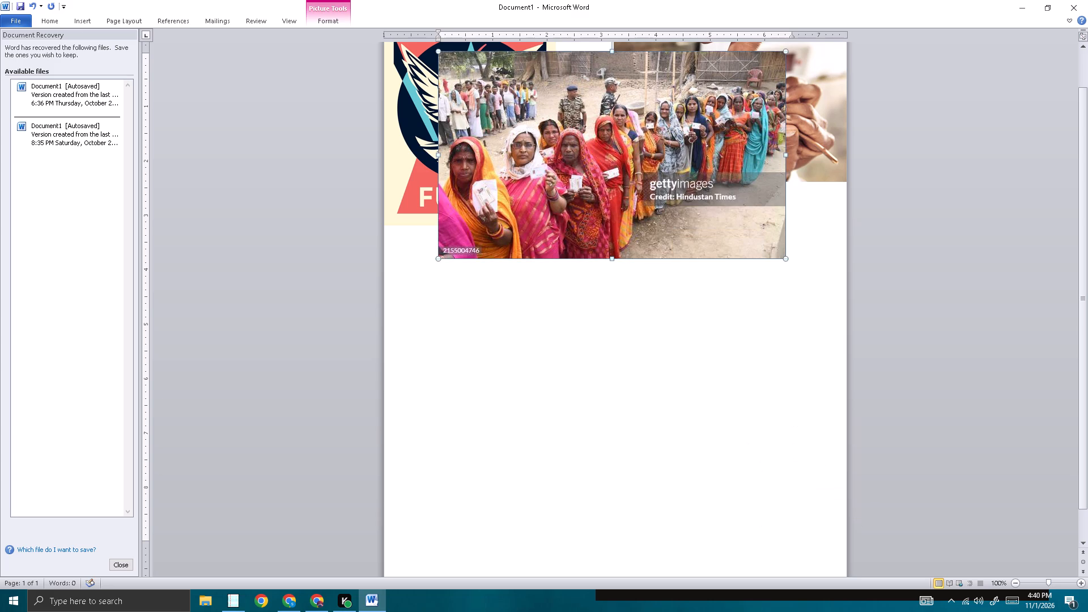
Rotate the voter-queue photo 90 degrees counterclockwise and place it just below the inked-finger photo, near the page's right edge.
drag(570, 224, 619, 373)
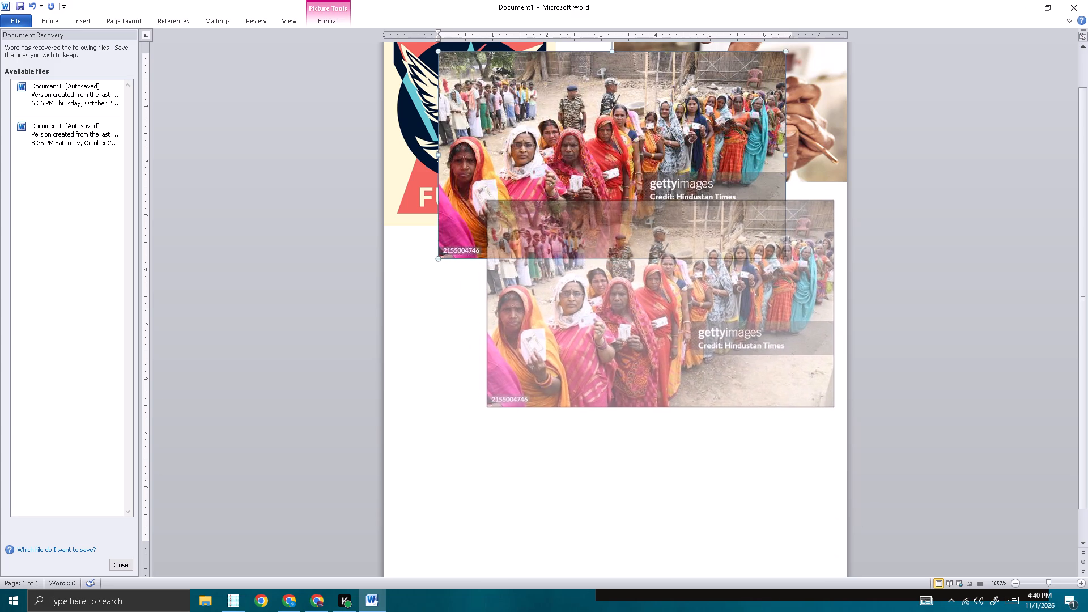
drag(619, 373, 635, 395)
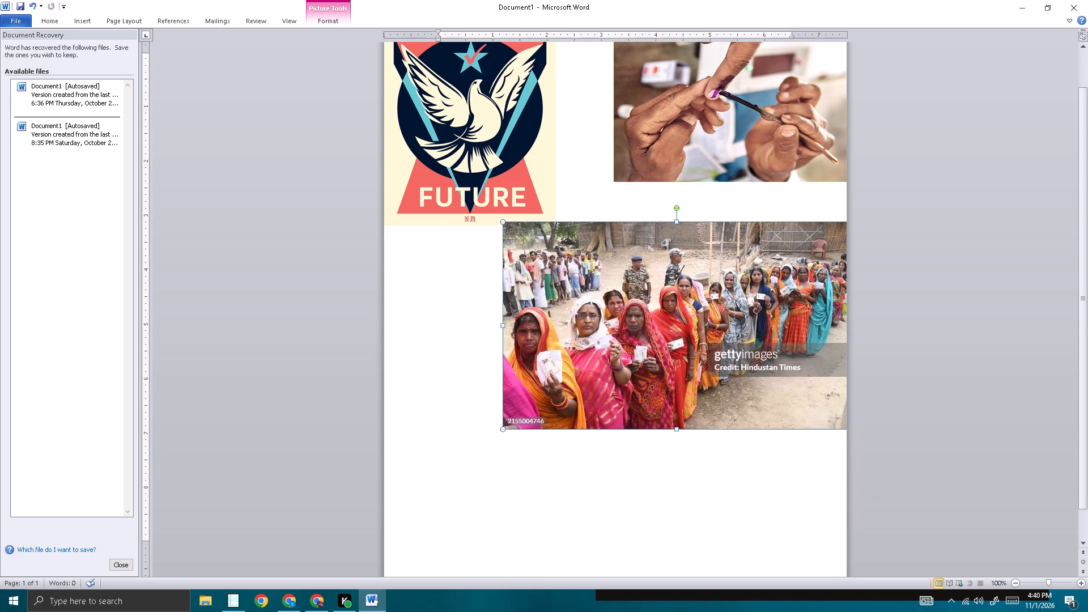
drag(675, 209, 623, 329)
drag(675, 305, 720, 341)
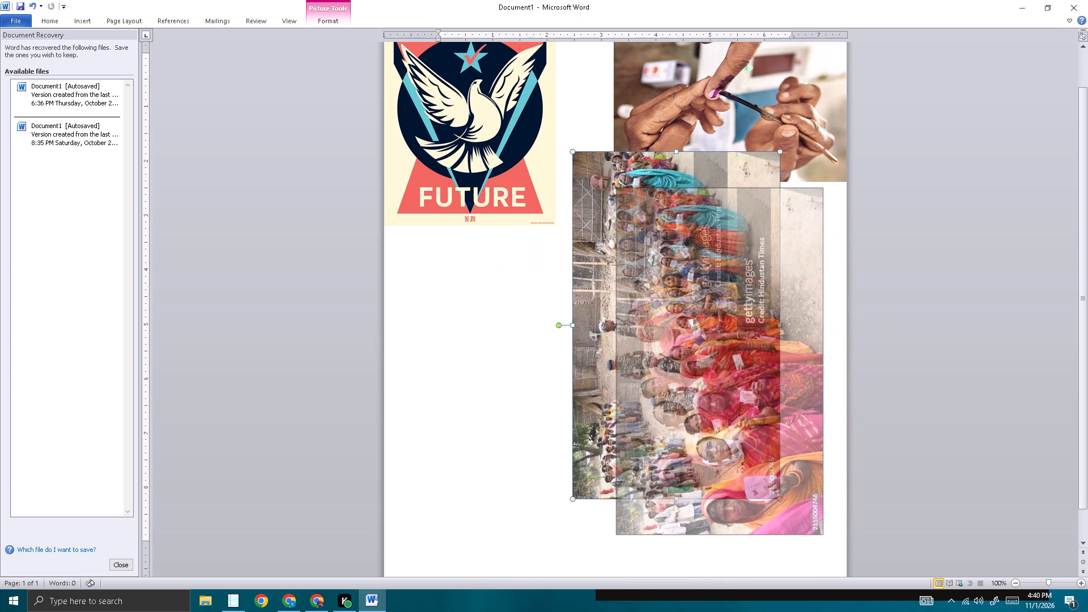
drag(720, 341, 740, 339)
scroll(740, 339, down, 5)
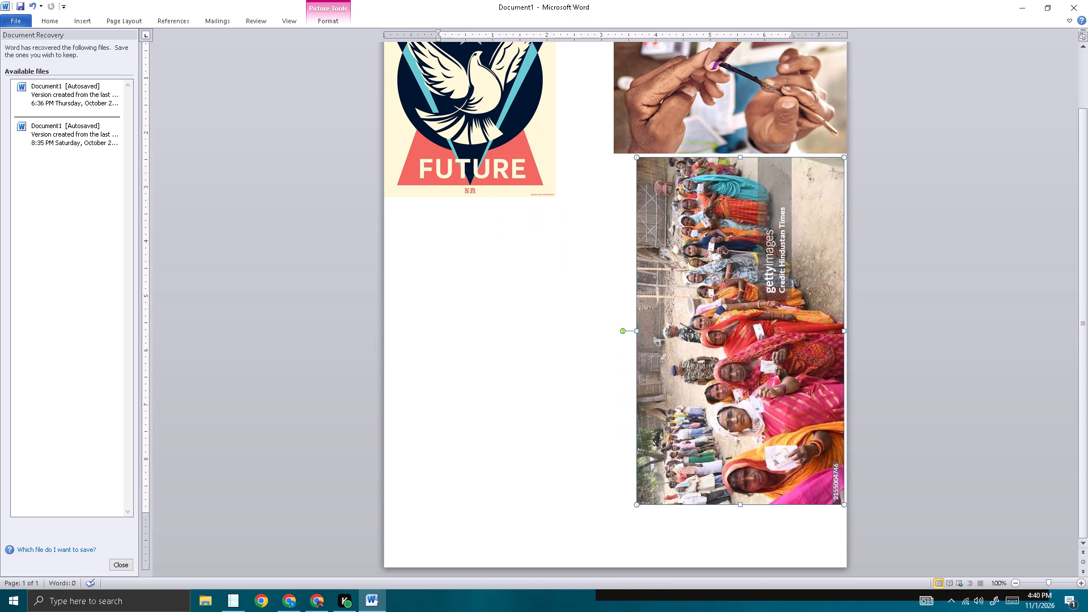
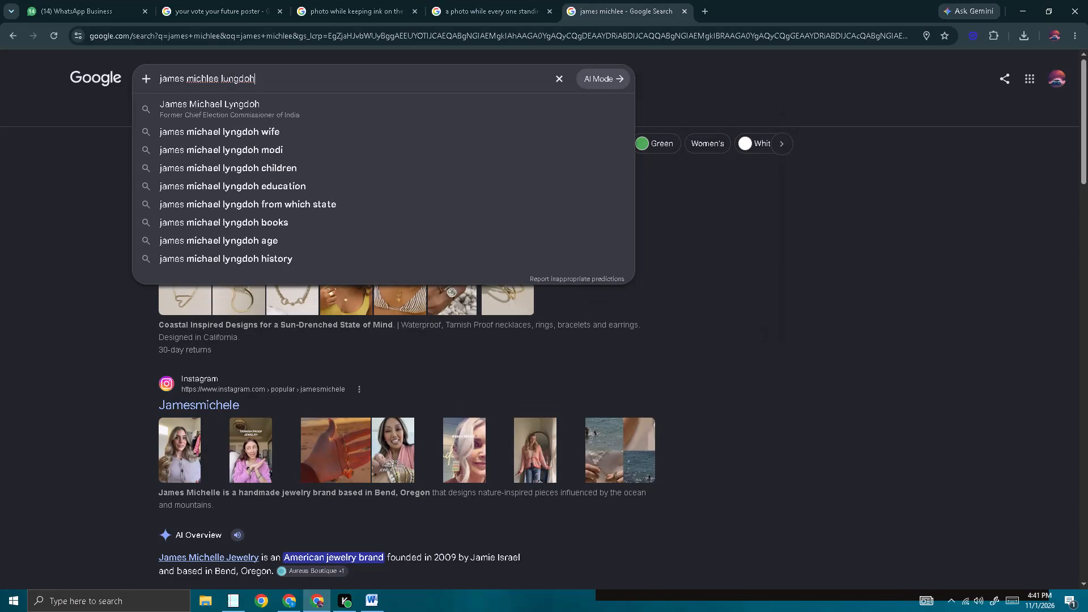
key(Return)
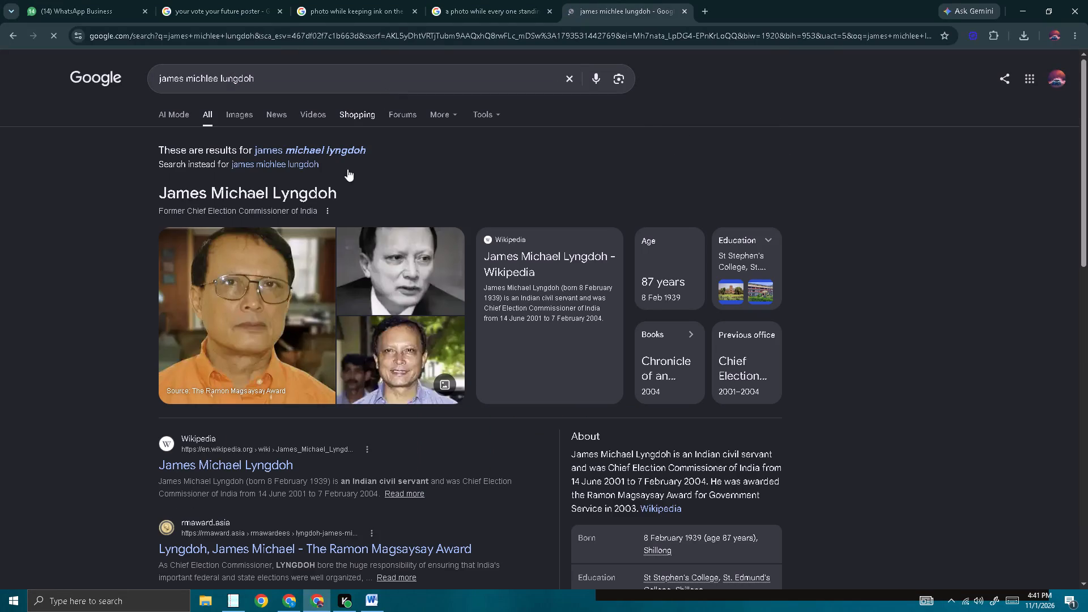
right_click(296, 255)
click(336, 303)
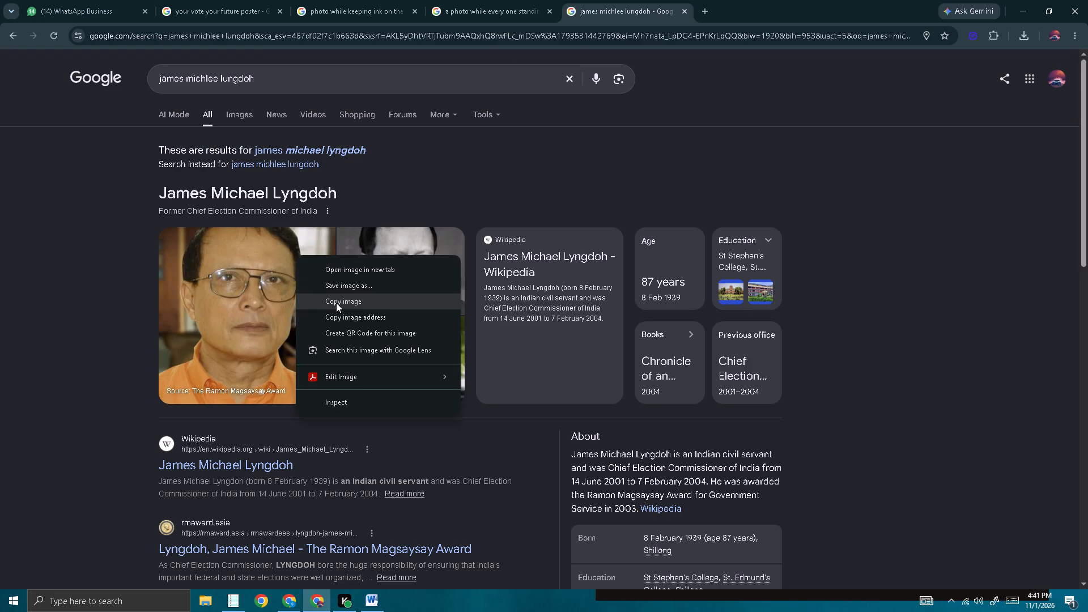
click(372, 592)
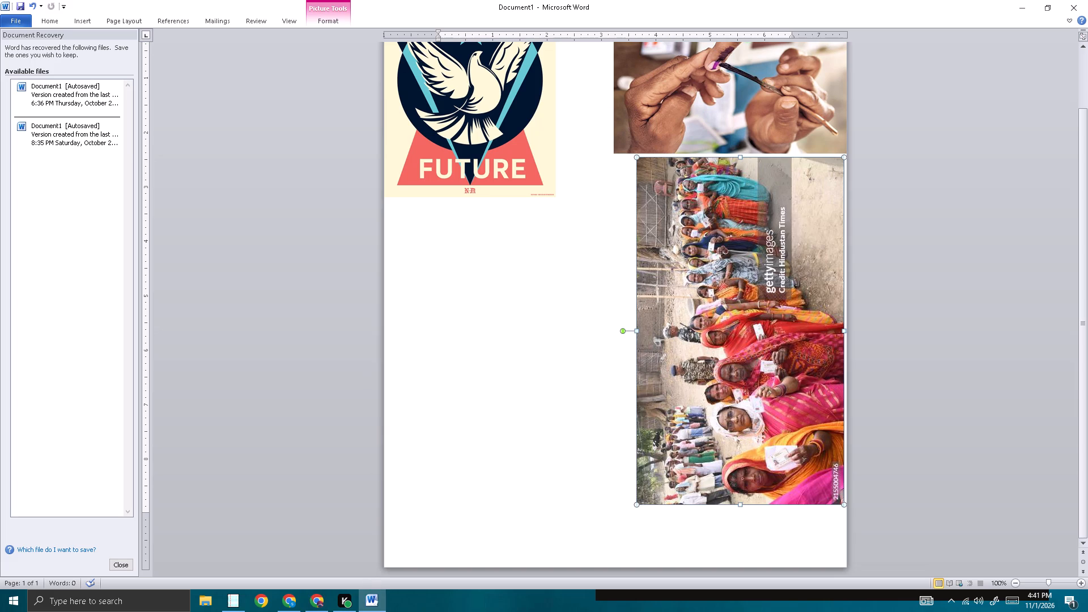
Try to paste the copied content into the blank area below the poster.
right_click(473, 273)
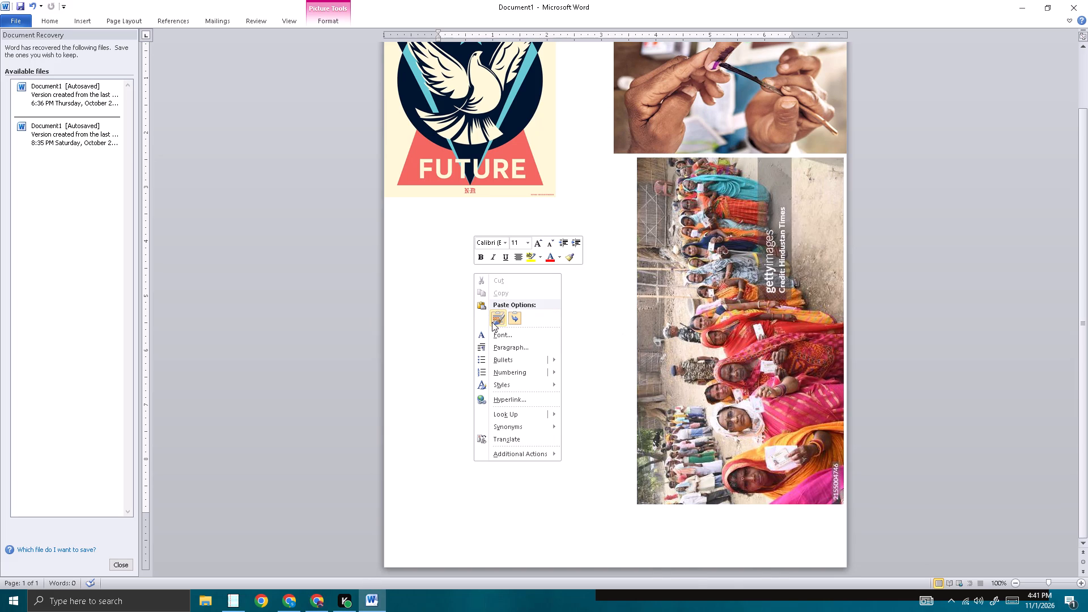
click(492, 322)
Reposition the "Vote Your Future" poster in the page's top-left corner, flush with the page's left edge.
scroll(477, 295, up, 2)
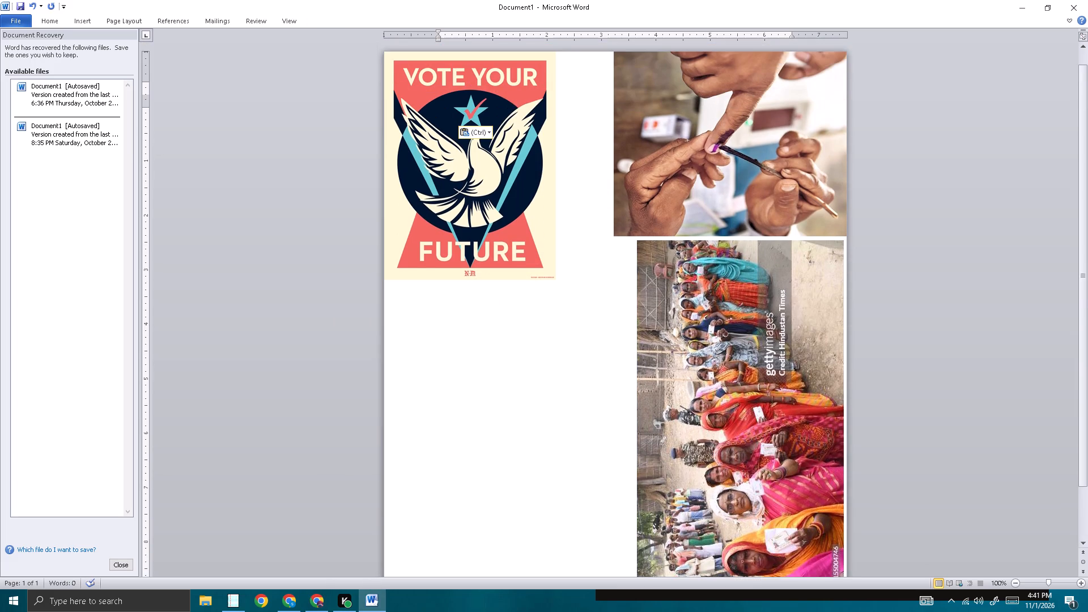
drag(479, 210, 484, 280)
drag(484, 280, 477, 248)
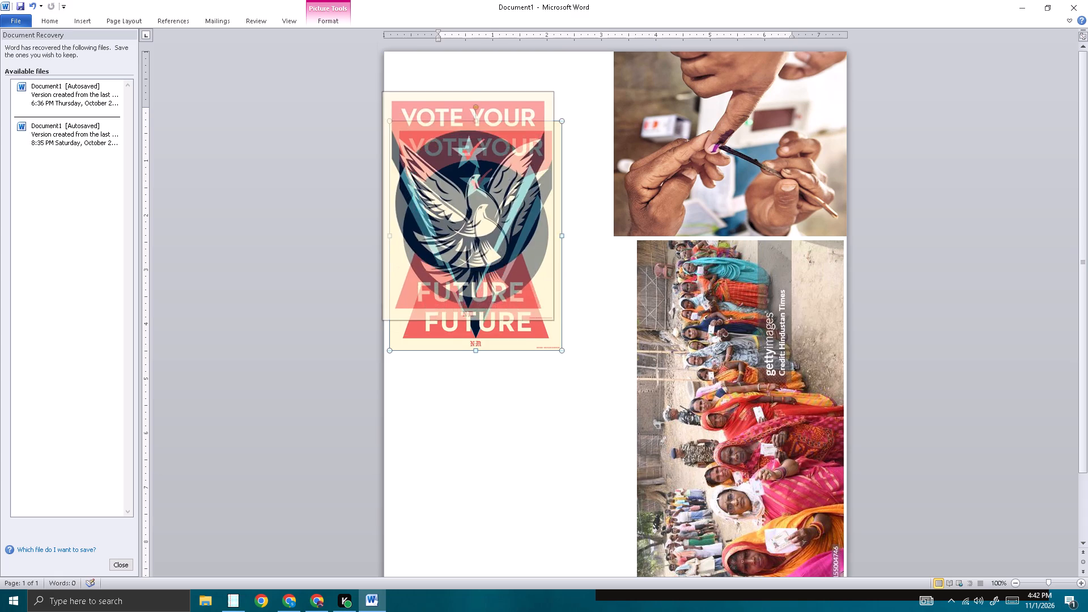
drag(477, 248, 477, 211)
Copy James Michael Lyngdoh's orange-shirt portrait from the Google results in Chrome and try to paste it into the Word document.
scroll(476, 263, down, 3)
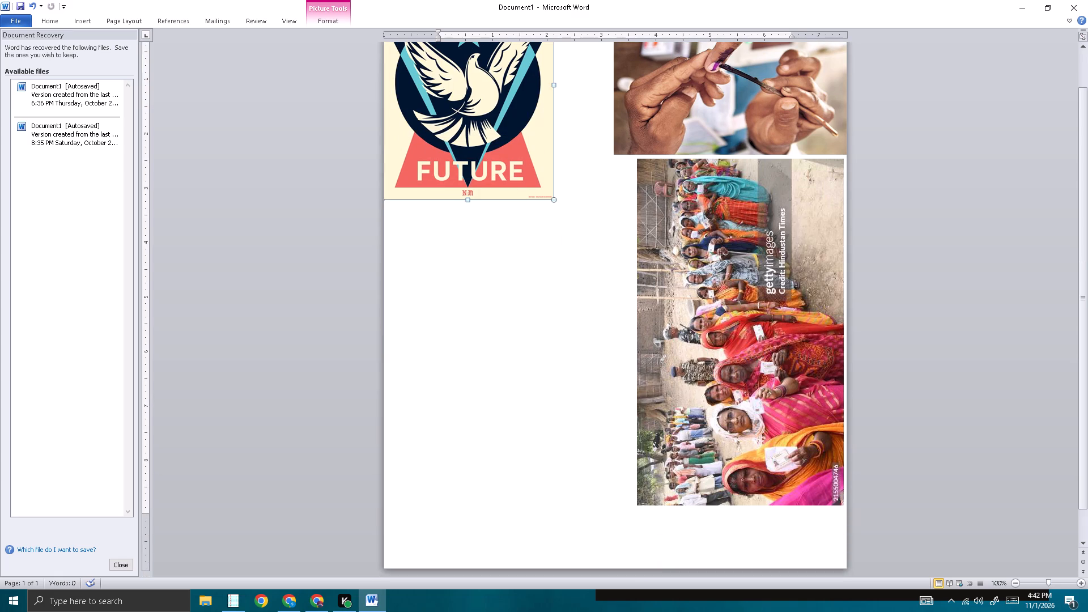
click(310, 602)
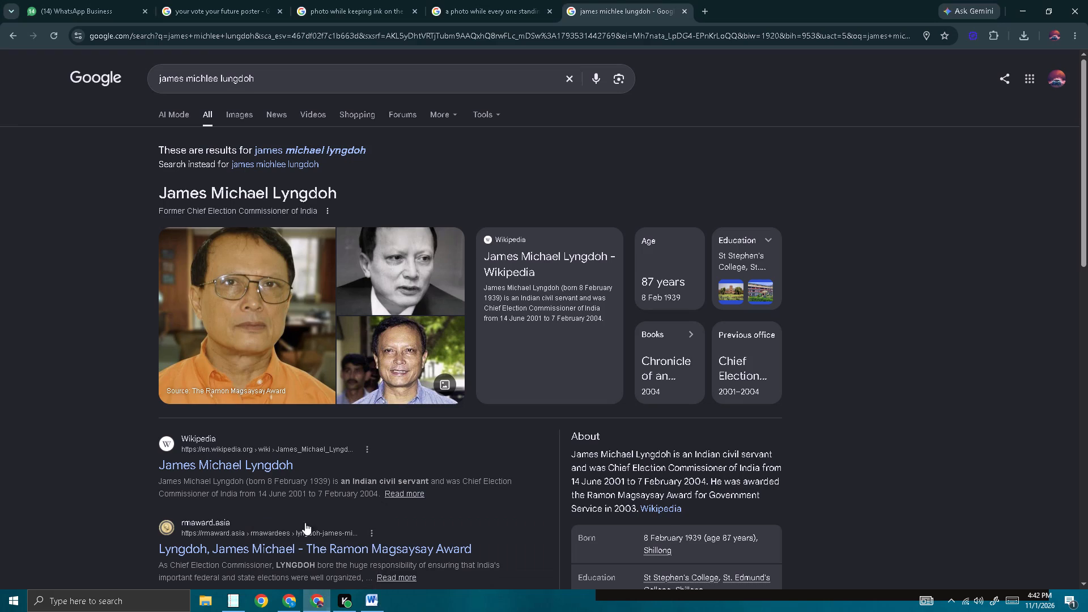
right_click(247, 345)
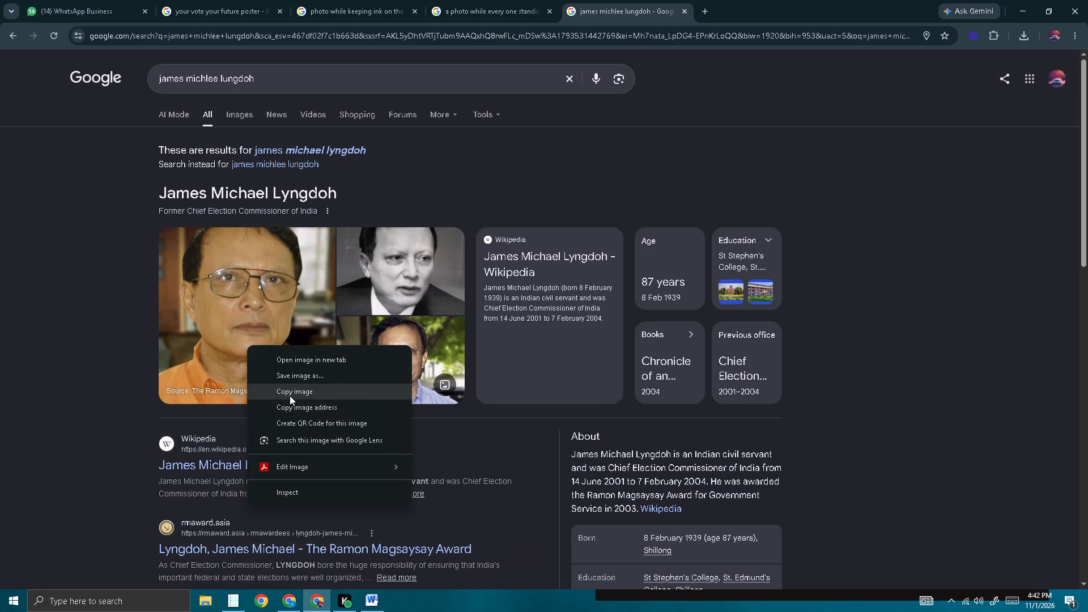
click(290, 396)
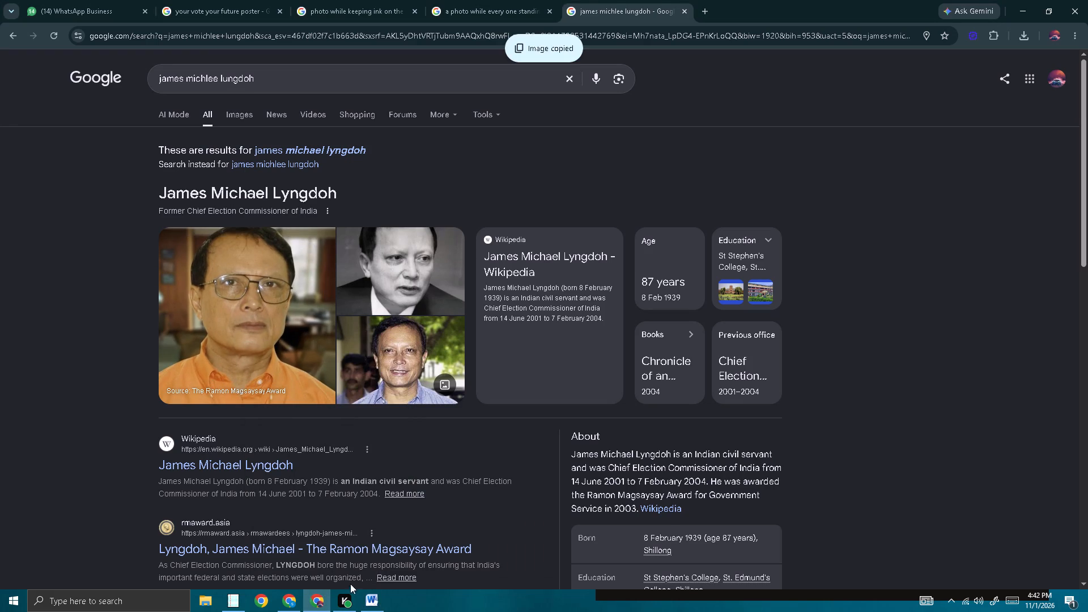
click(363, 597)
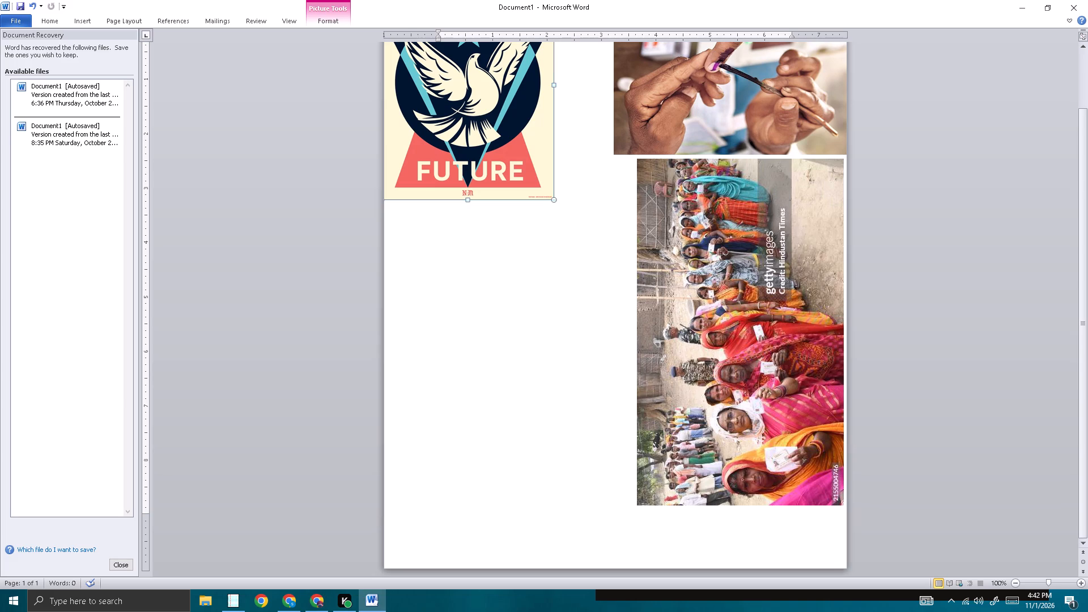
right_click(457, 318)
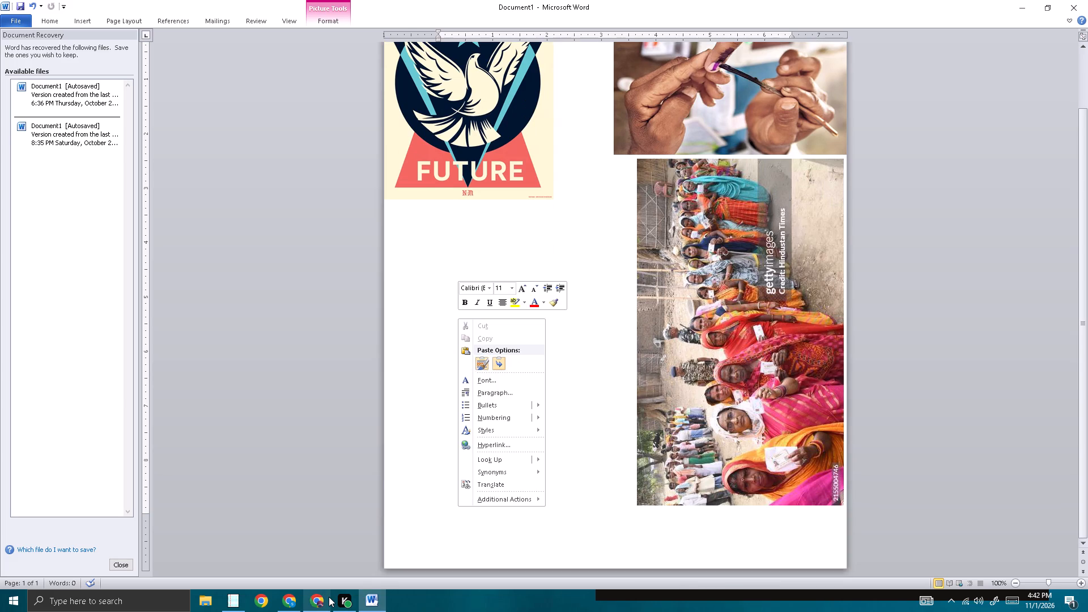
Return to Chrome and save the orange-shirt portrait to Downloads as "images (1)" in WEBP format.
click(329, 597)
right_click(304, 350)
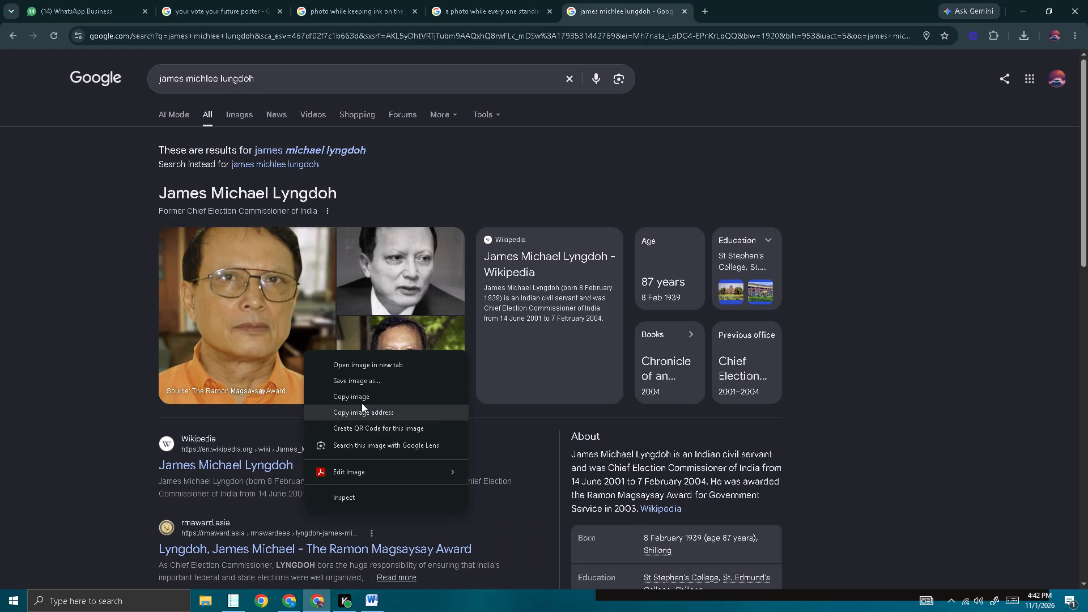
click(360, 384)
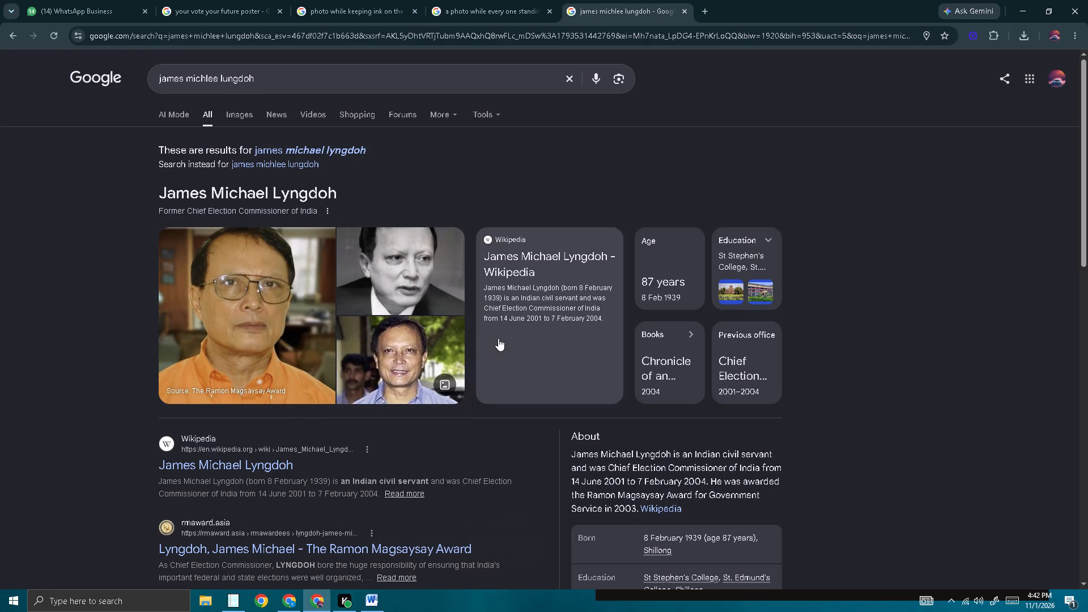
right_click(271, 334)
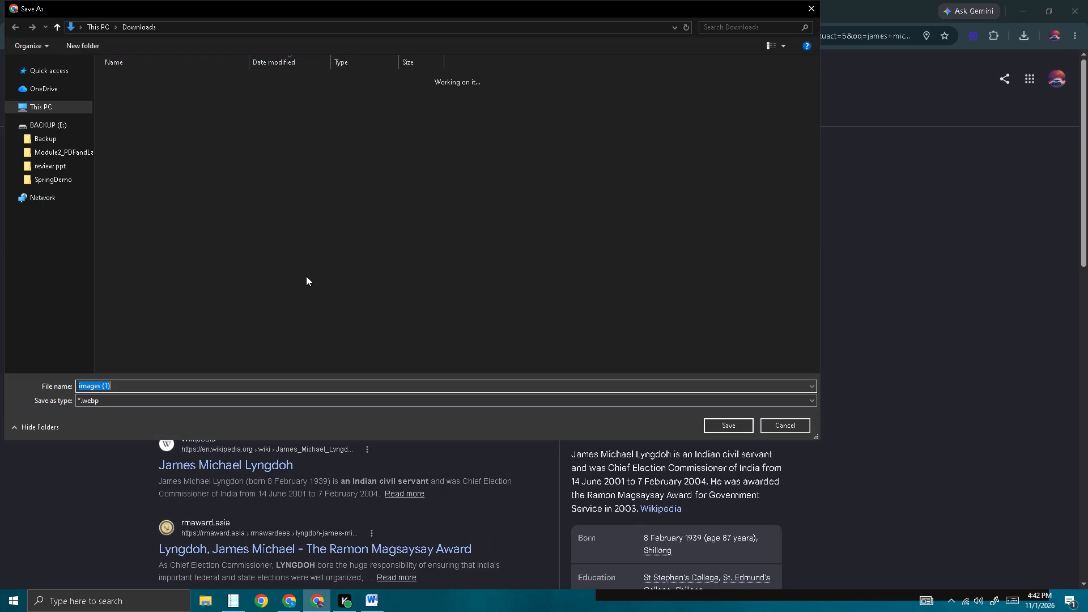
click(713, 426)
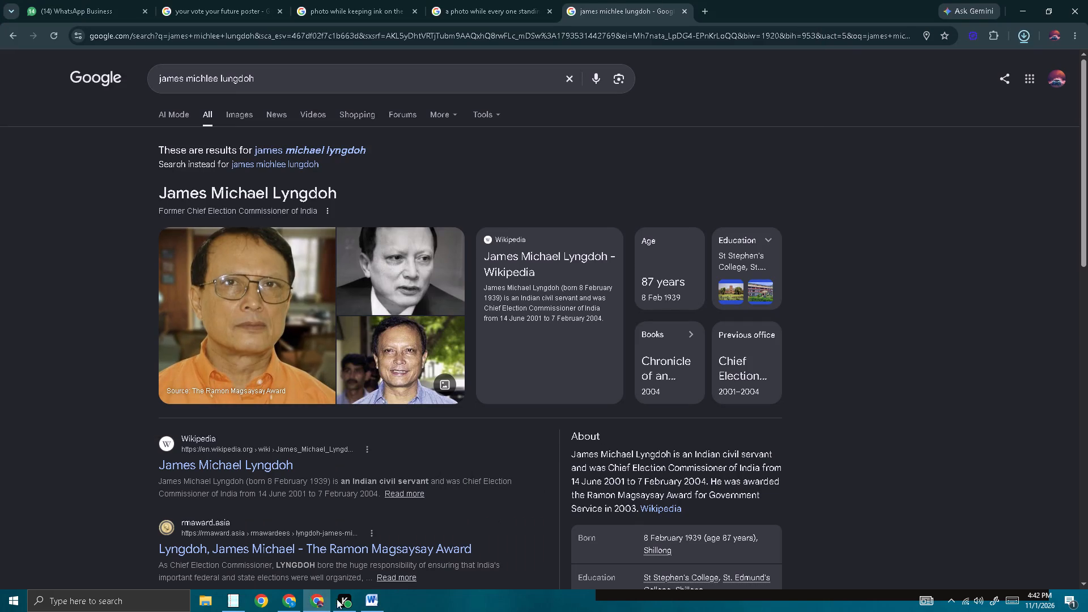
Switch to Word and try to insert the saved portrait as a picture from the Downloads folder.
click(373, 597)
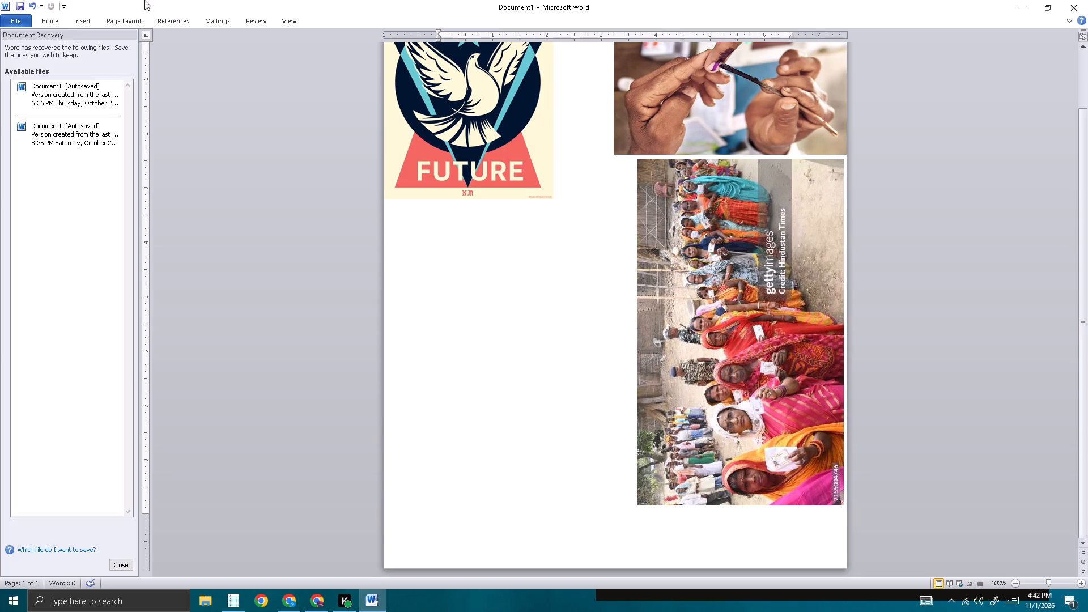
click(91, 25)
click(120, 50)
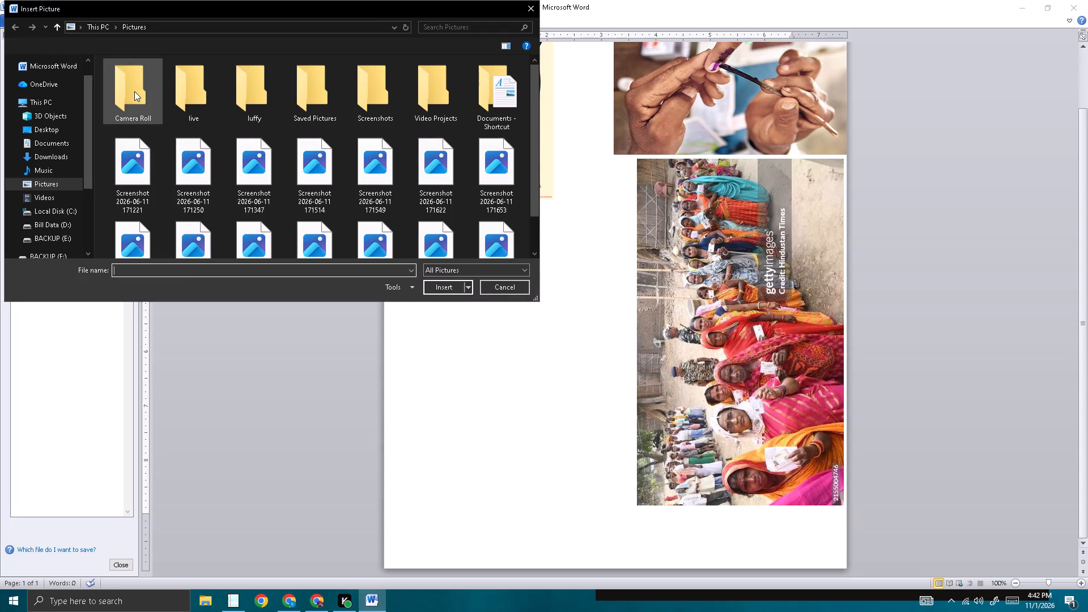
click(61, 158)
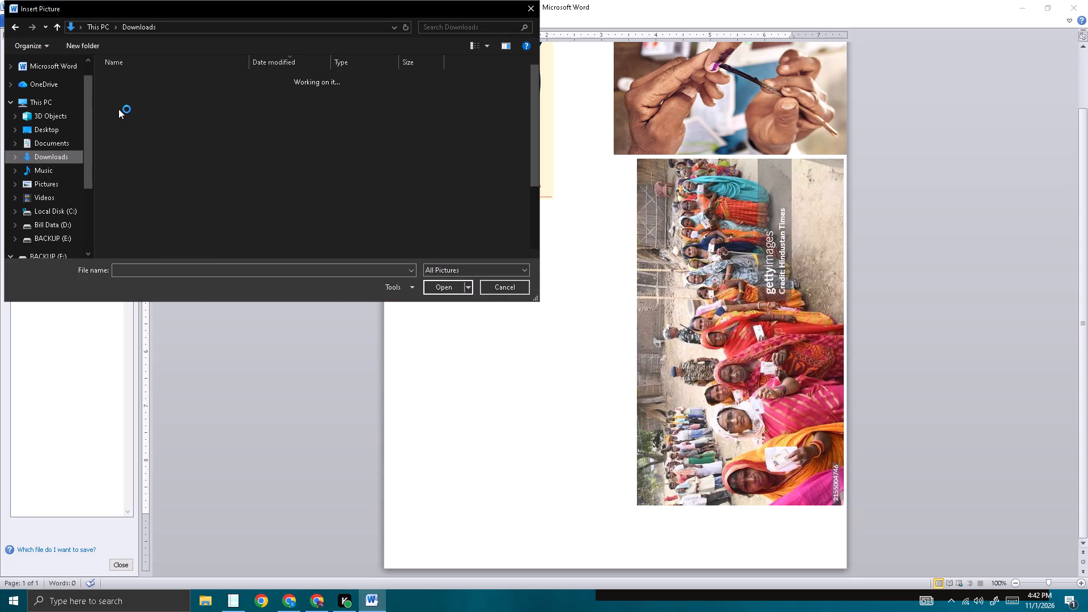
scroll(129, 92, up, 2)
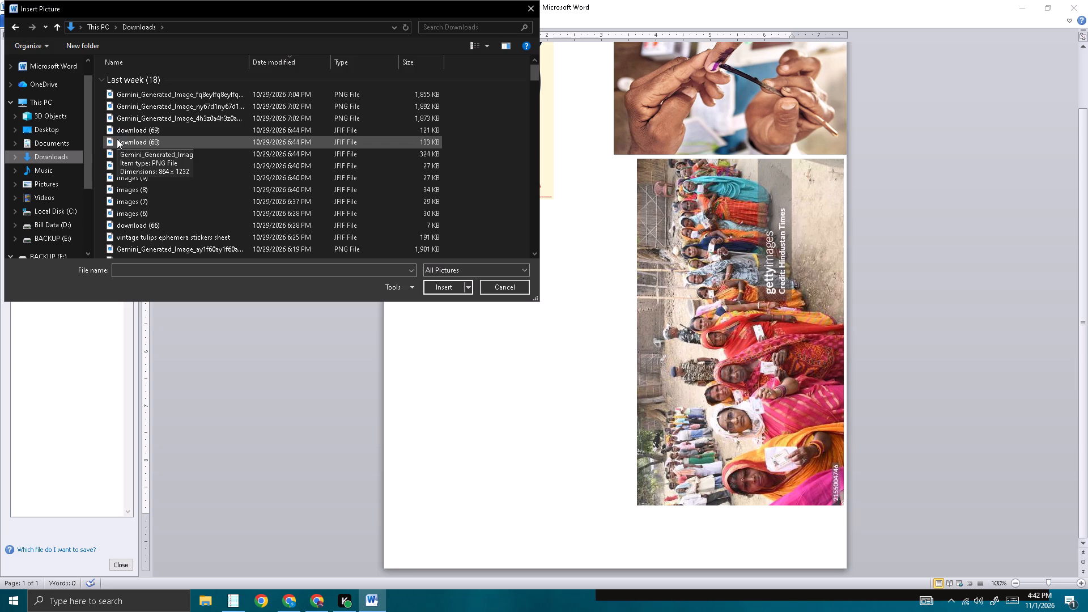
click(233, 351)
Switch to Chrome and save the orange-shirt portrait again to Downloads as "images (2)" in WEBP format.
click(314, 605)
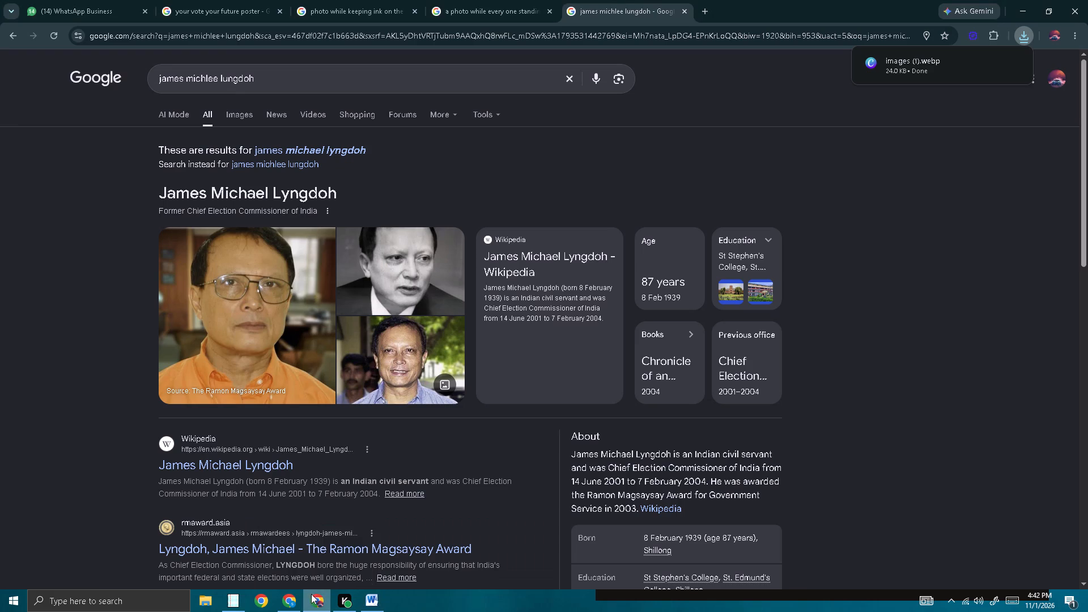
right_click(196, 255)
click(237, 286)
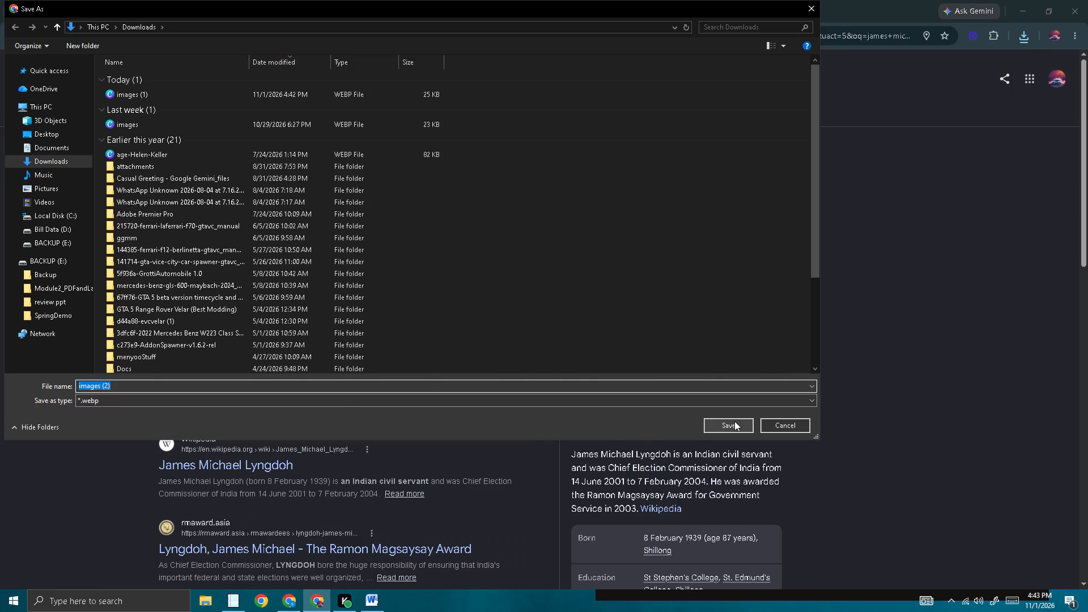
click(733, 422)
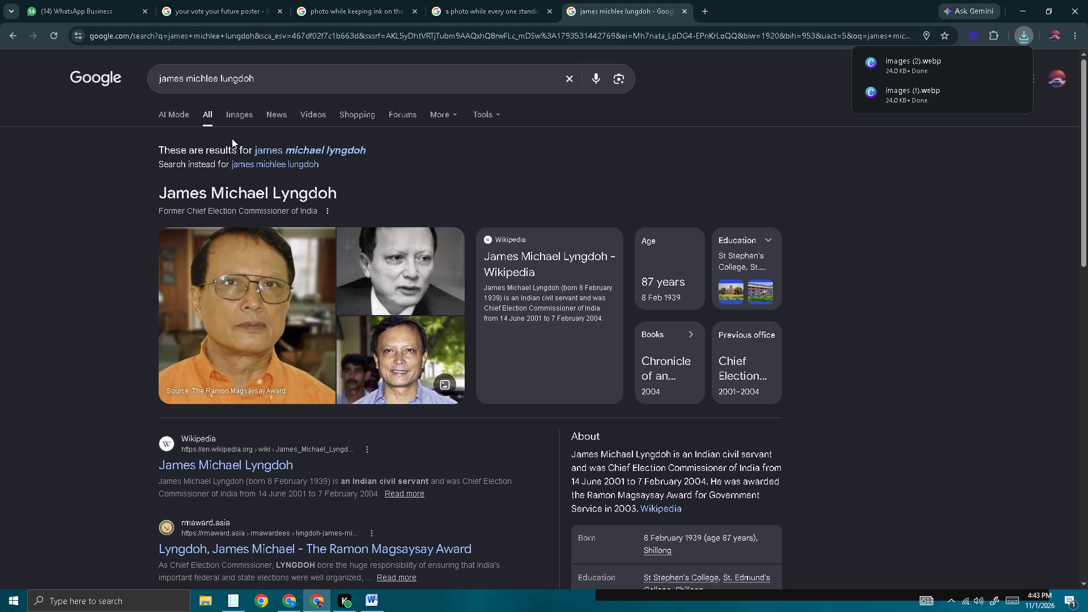
Copy the Centre for Public Policy Research photo of James Michael Lyngdoh from Google Images and paste it into the Word document.
click(239, 114)
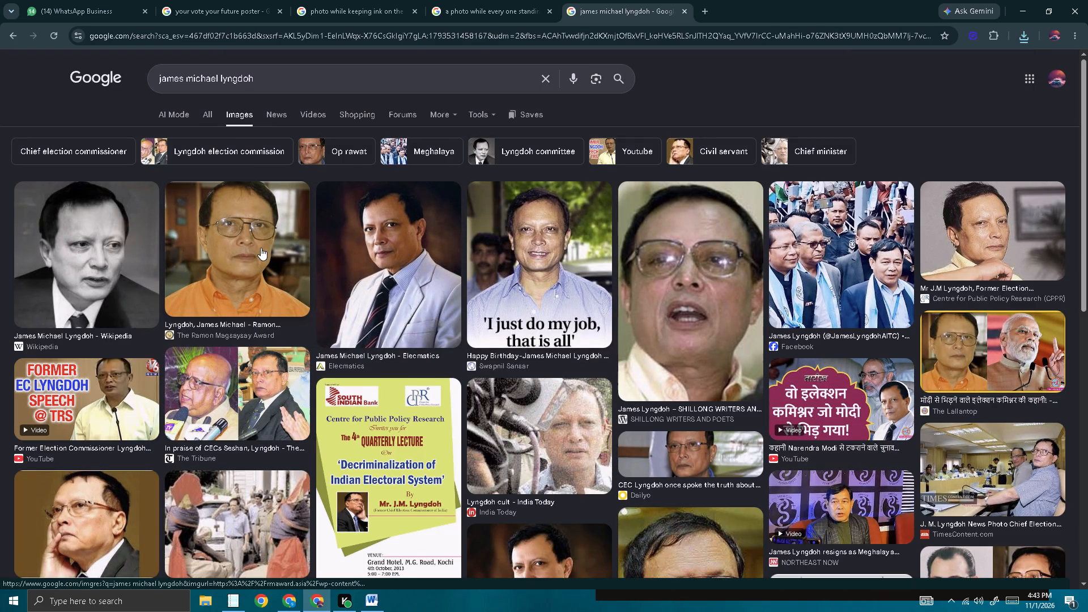
right_click(1012, 216)
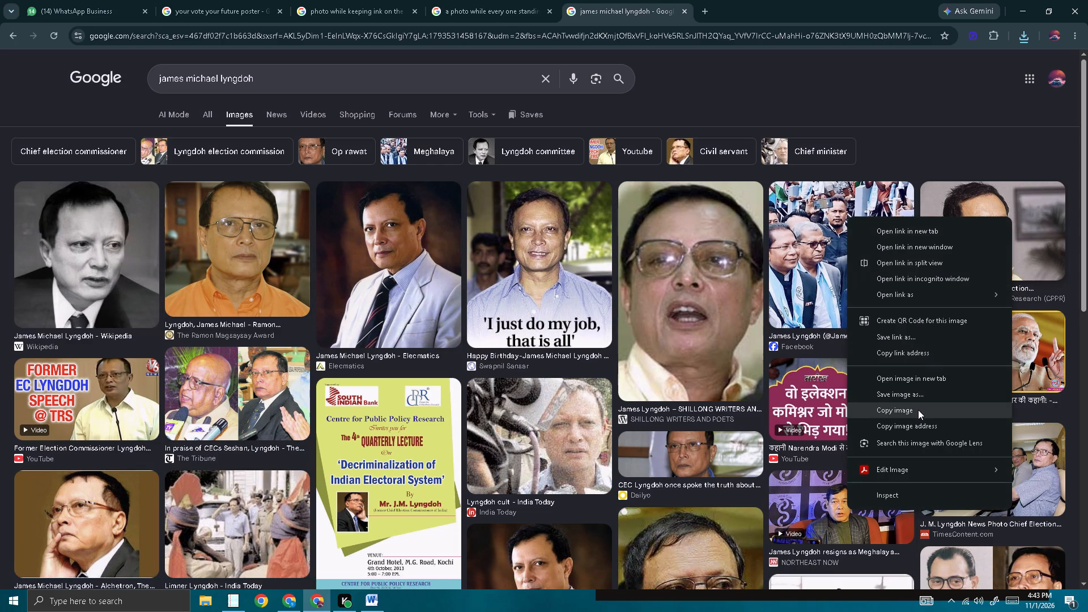
click(918, 410)
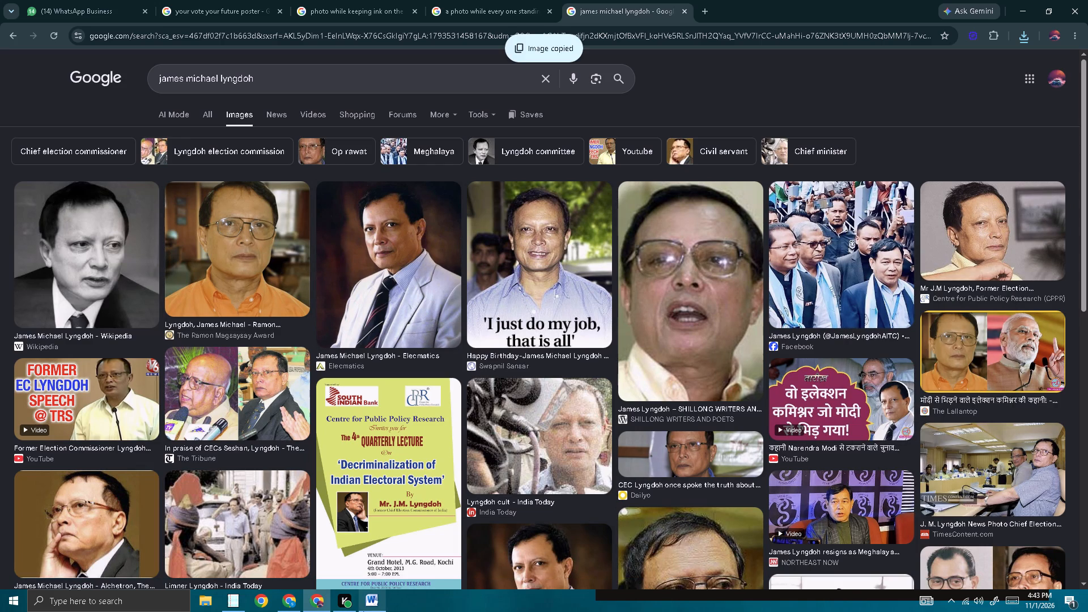
click(363, 611)
click(526, 432)
click(517, 284)
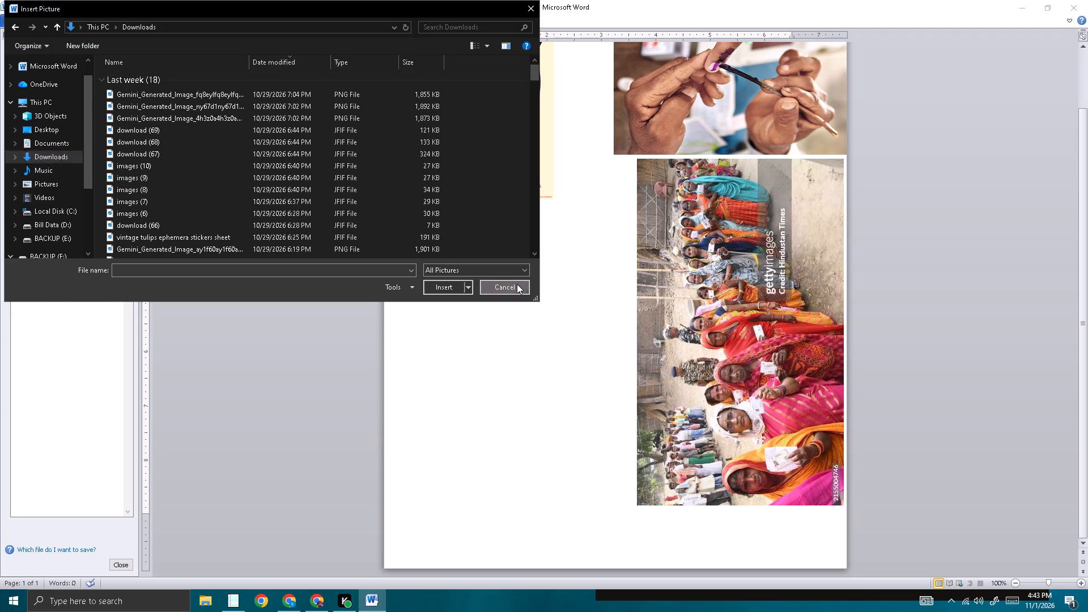
right_click(495, 295)
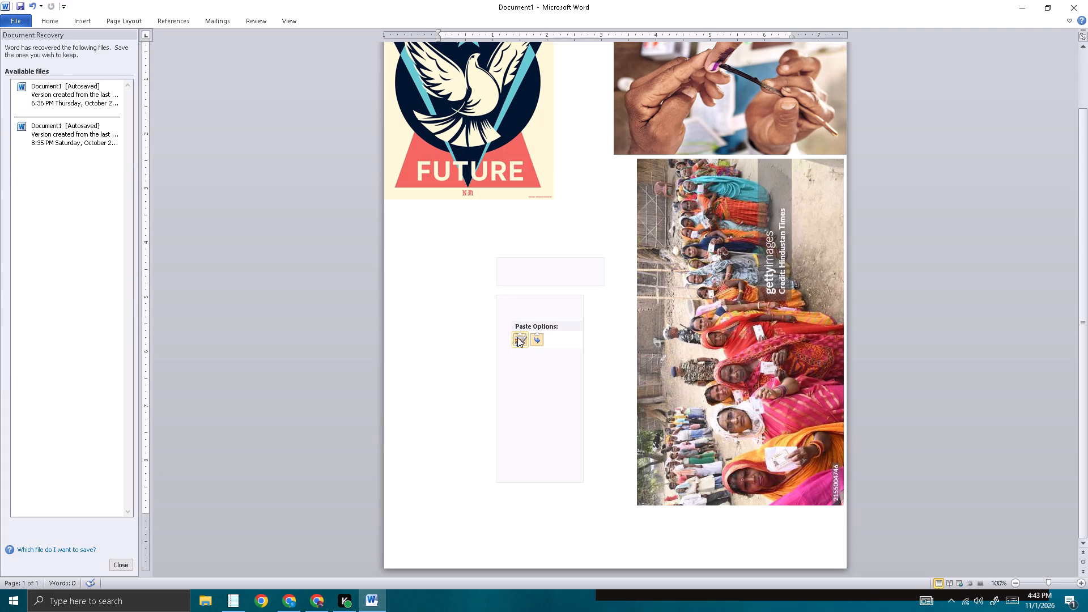
click(517, 337)
Set the pasted Lyngdoh portrait's text wrapping to In Front of Text.
right_click(598, 148)
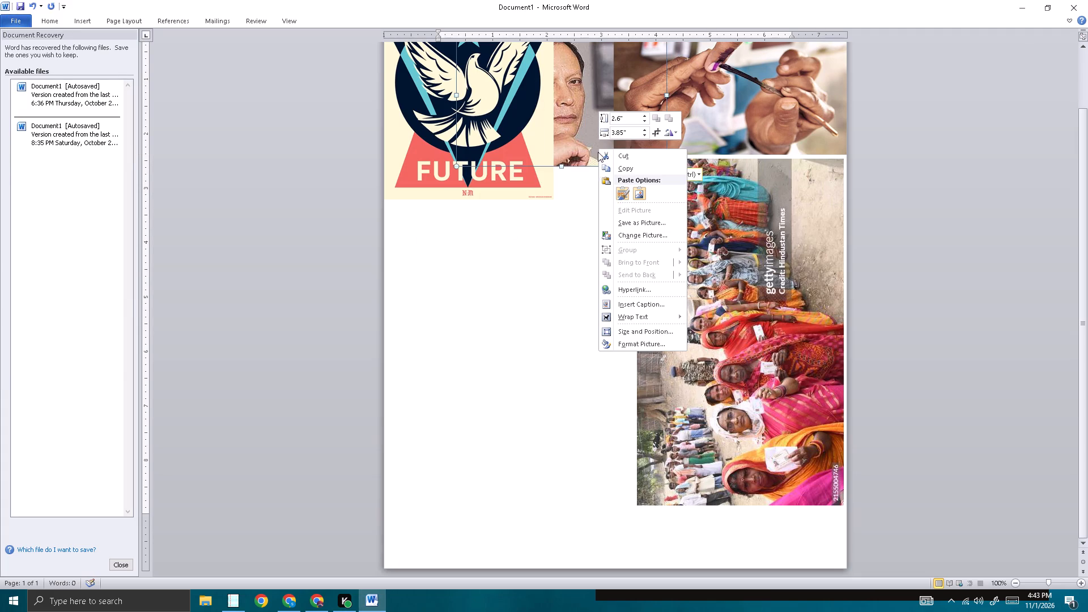
click(648, 325)
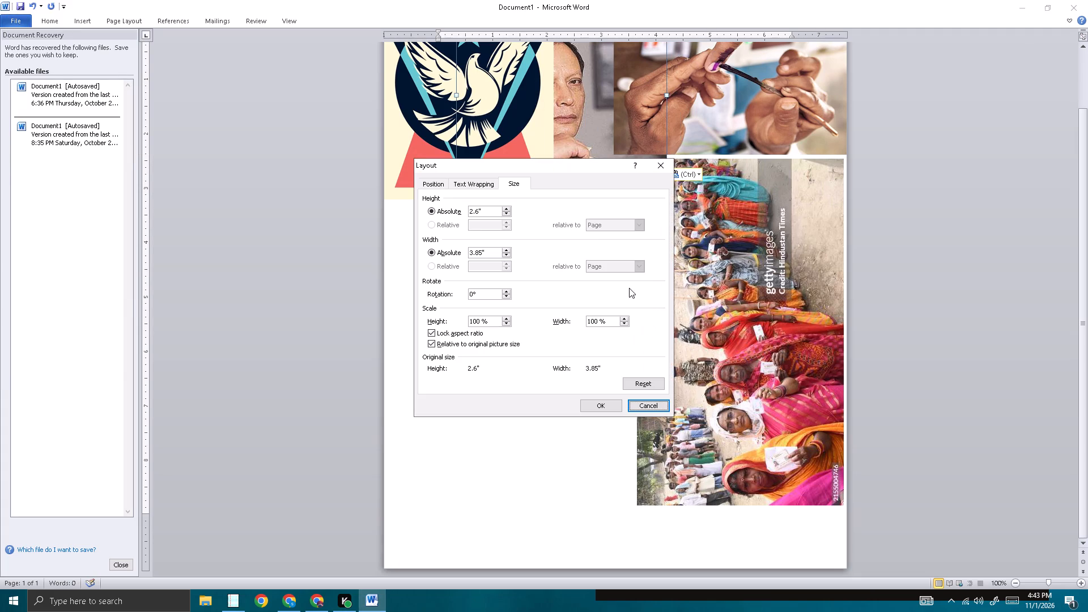
click(666, 161)
right_click(600, 139)
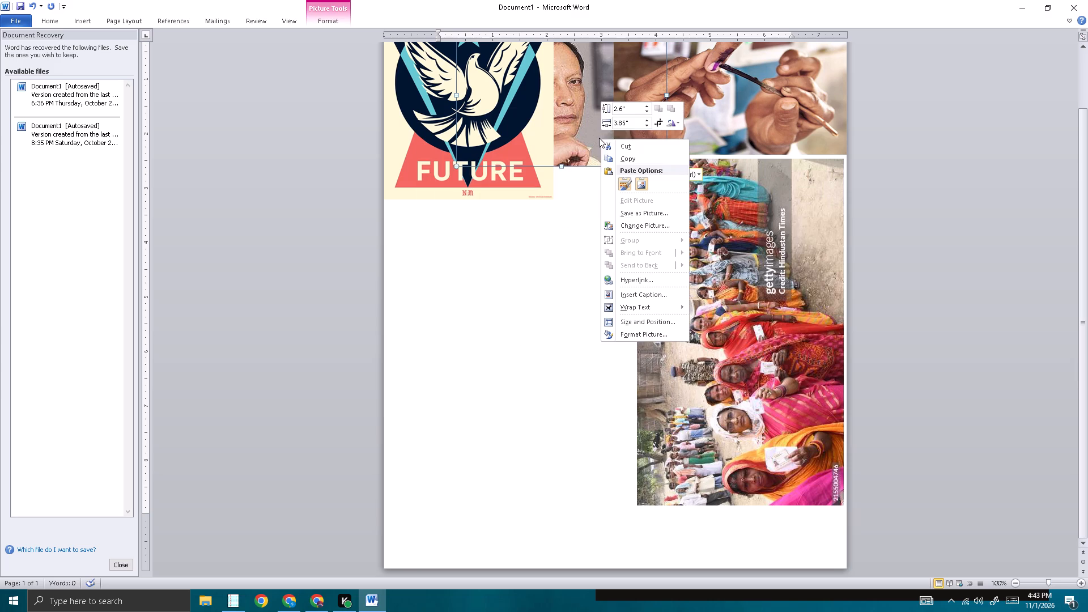
click(640, 307)
click(649, 305)
click(705, 390)
Place the Lyngdoh portrait just below the poster and enlarge it proportionally until it nearly reaches the voter-queue photo.
drag(583, 131, 522, 314)
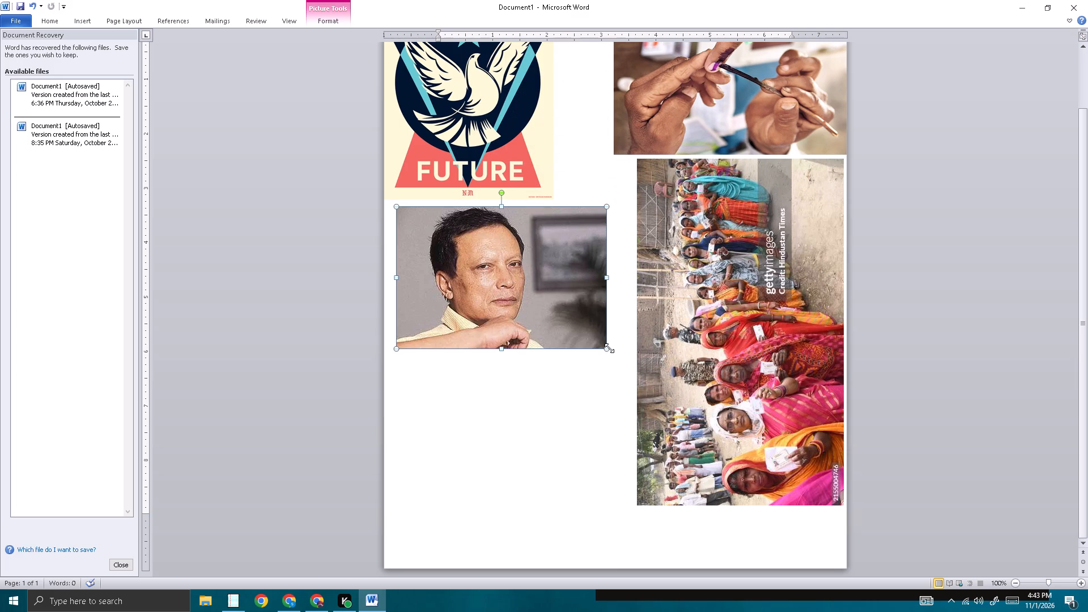
drag(606, 350, 615, 360)
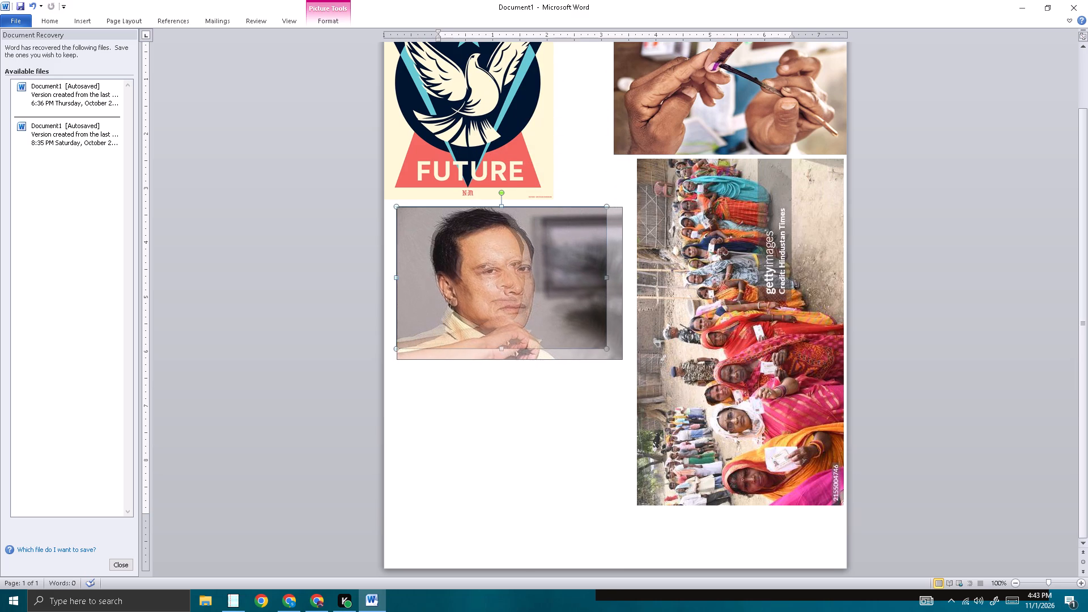
drag(615, 360, 621, 364)
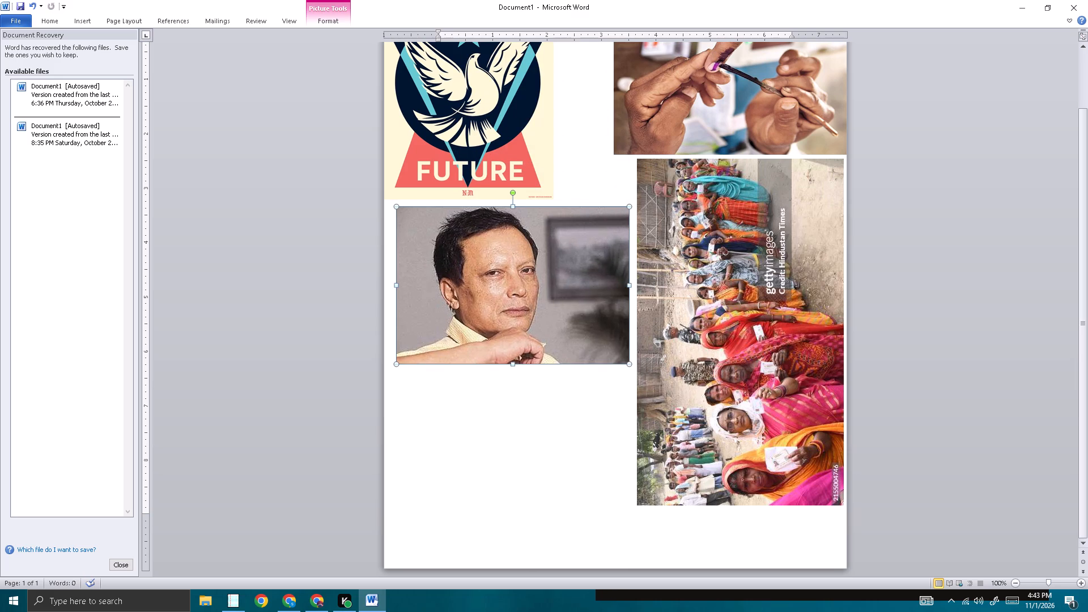
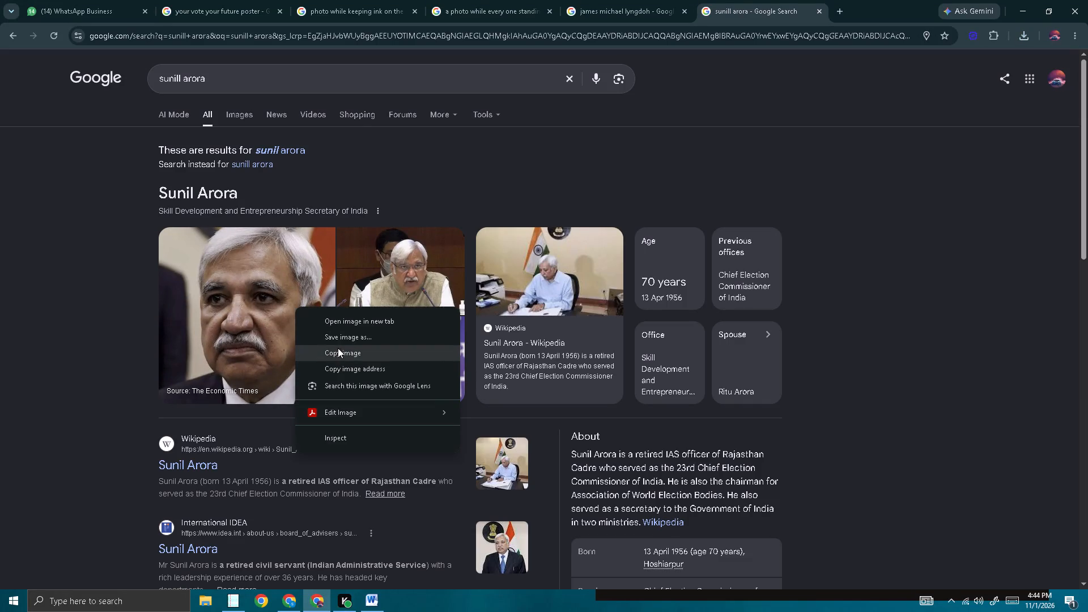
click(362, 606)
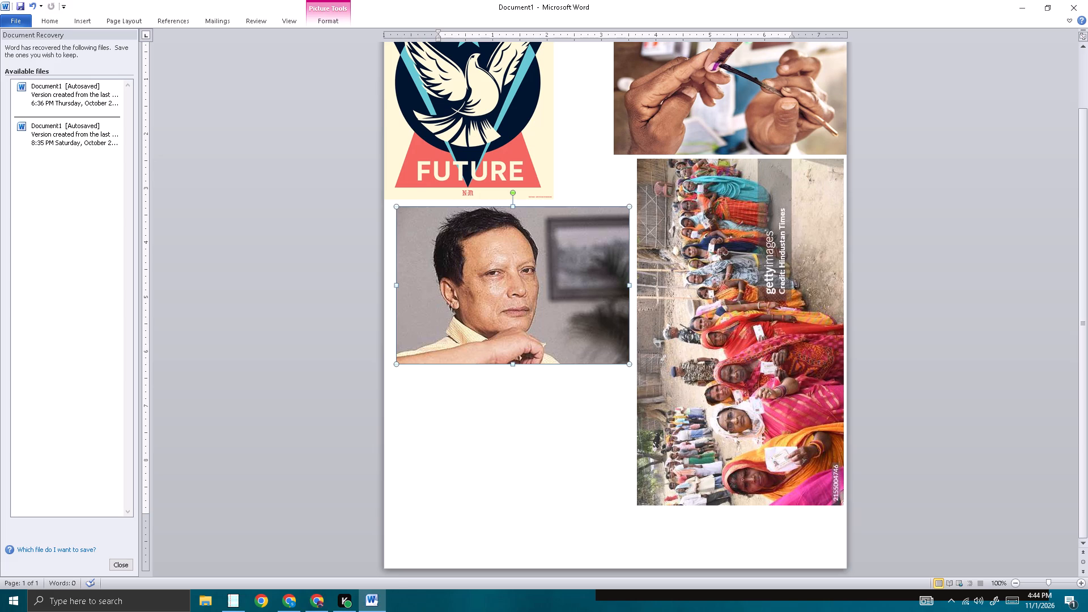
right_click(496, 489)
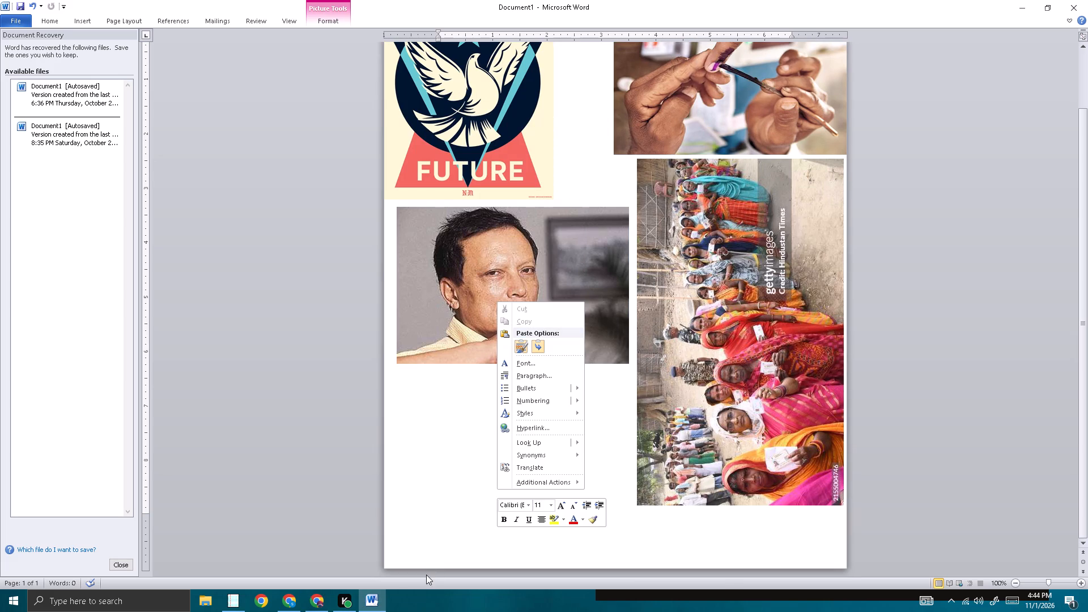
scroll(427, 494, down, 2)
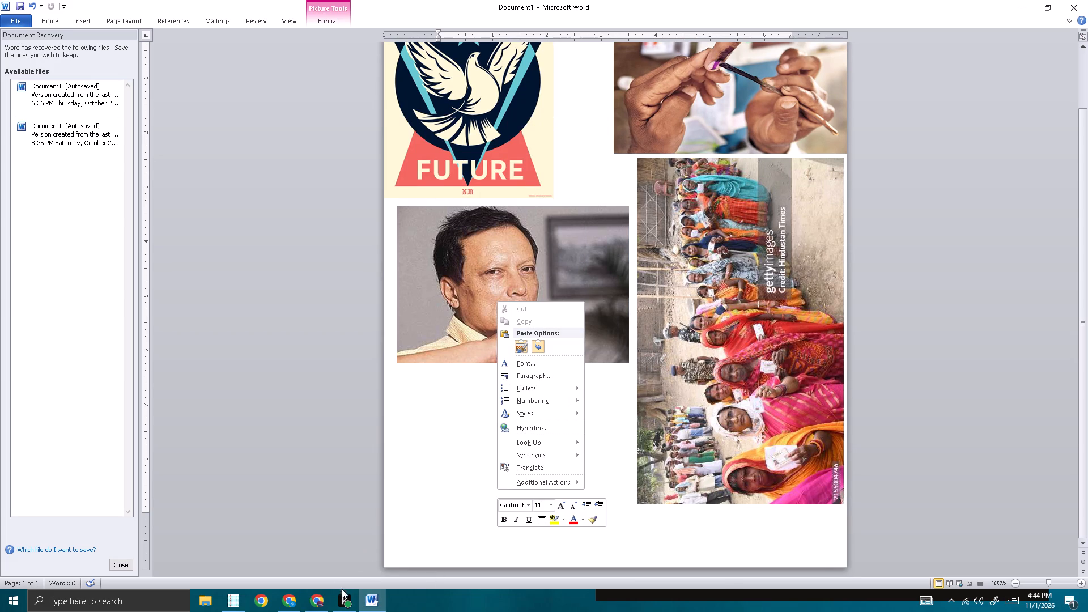
Switch to Chrome and save the Wikipedia portrait of Sunil Arora from Google Images to Downloads as "images (11)" in JPEG format.
click(313, 606)
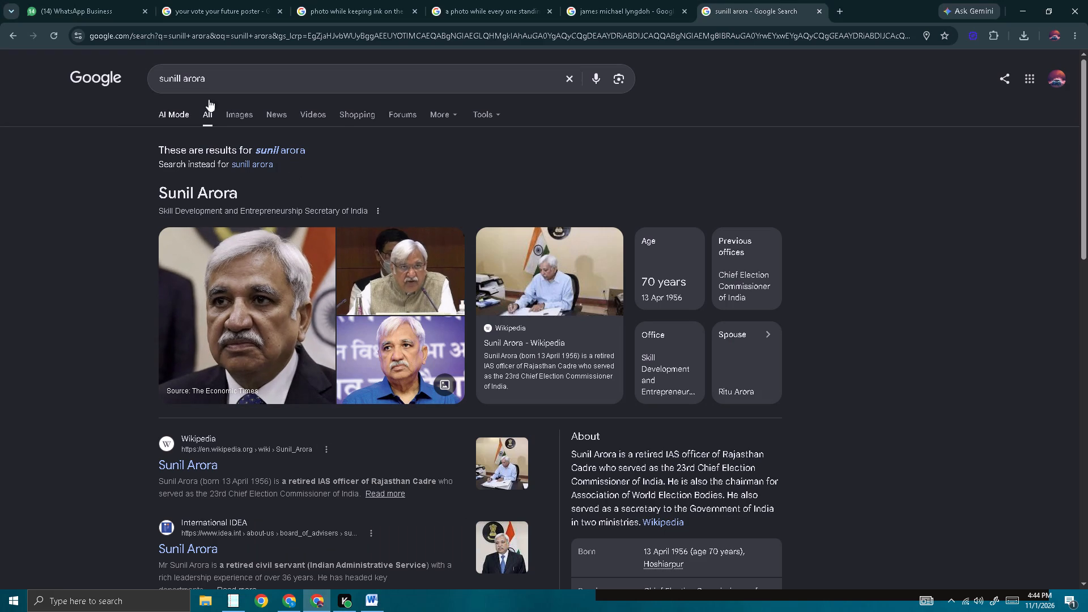
click(228, 116)
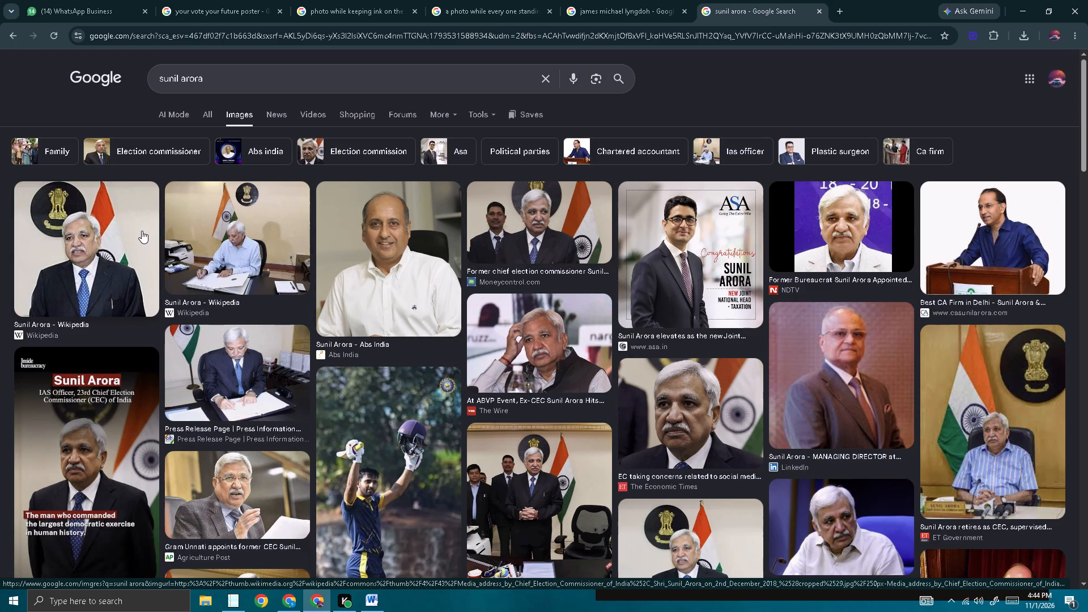
scroll(143, 223, down, 2)
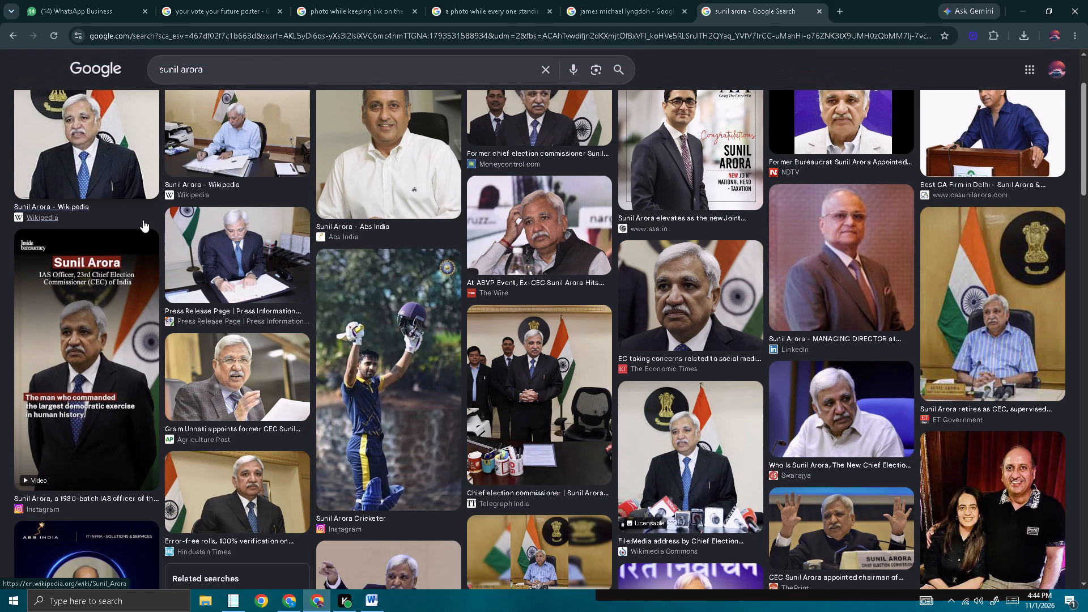
scroll(143, 220, up, 3)
click(112, 220)
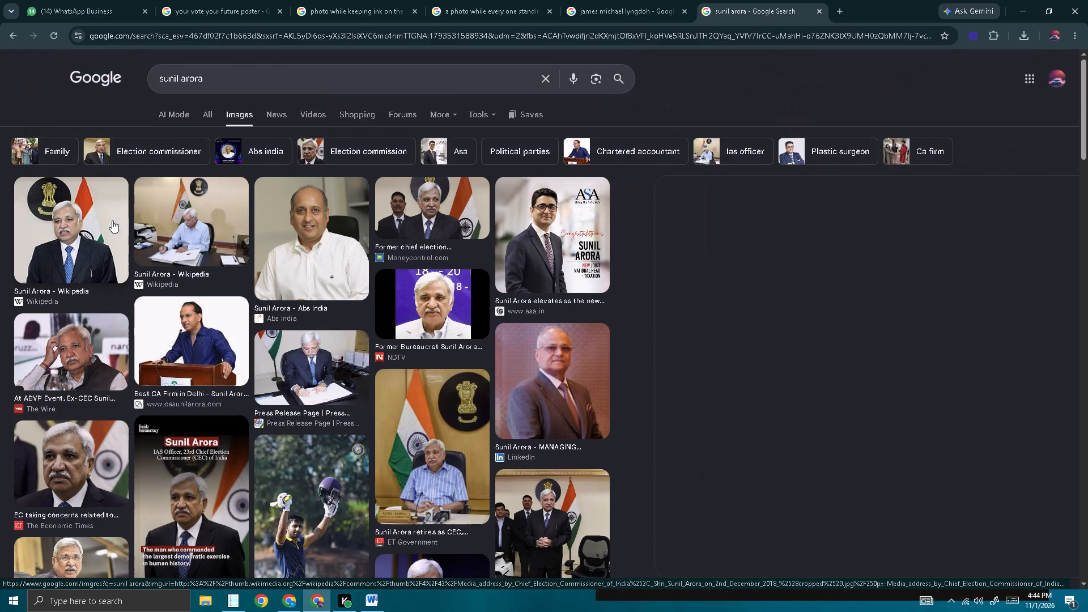
right_click(813, 256)
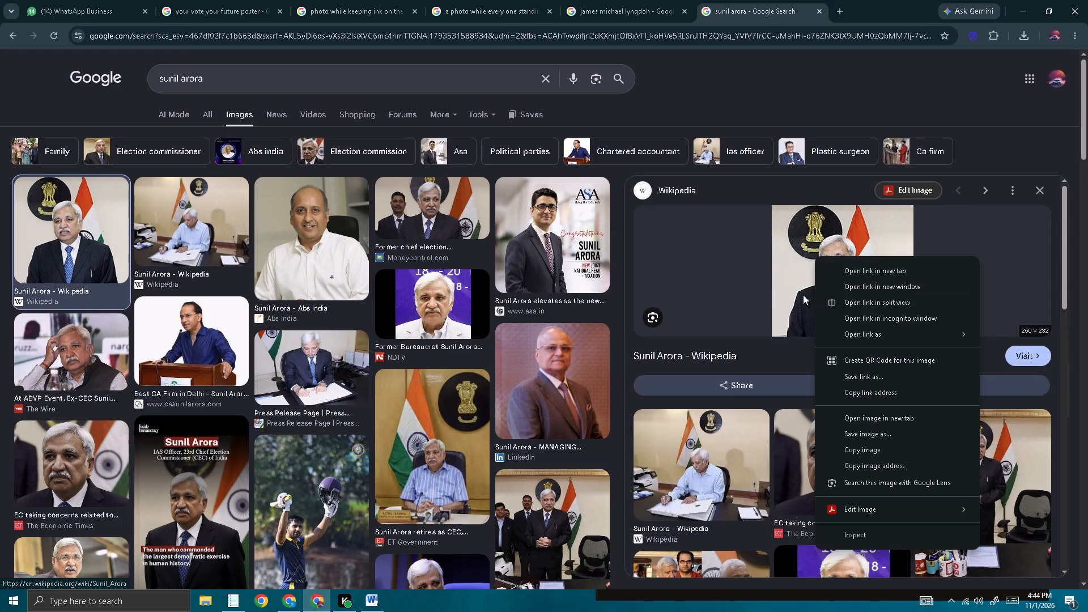
click(903, 429)
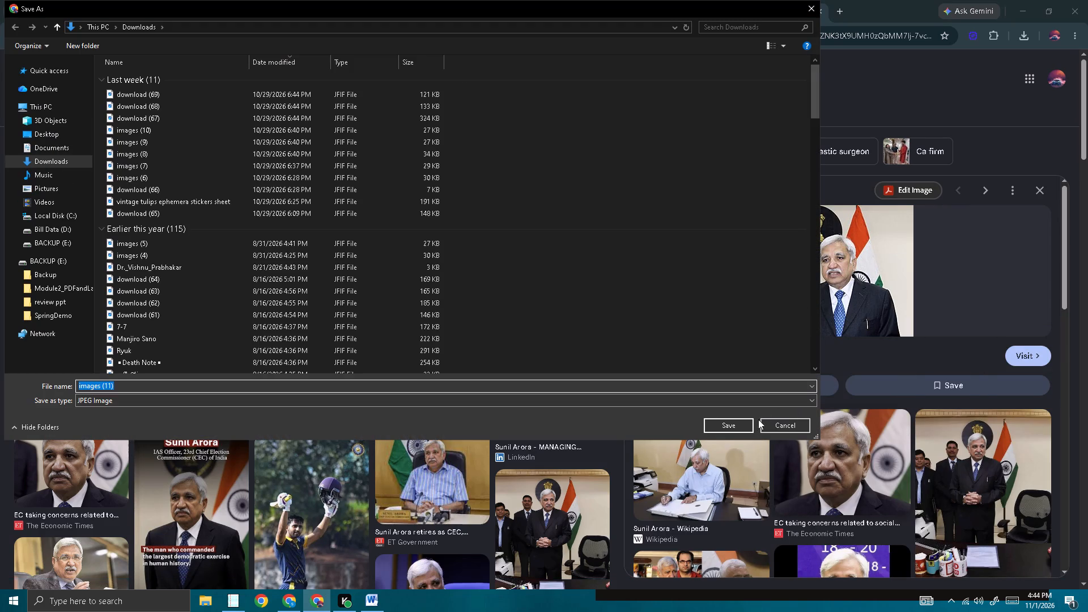
click(747, 426)
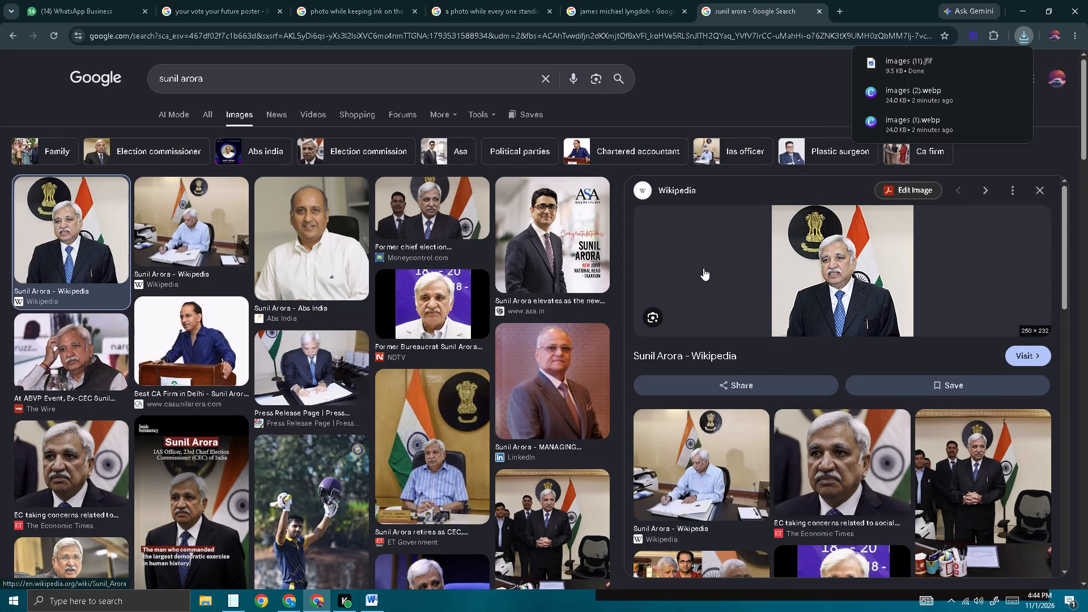
Switch to Word and insert the picture "images (11)" from the Downloads folder into the document.
click(379, 610)
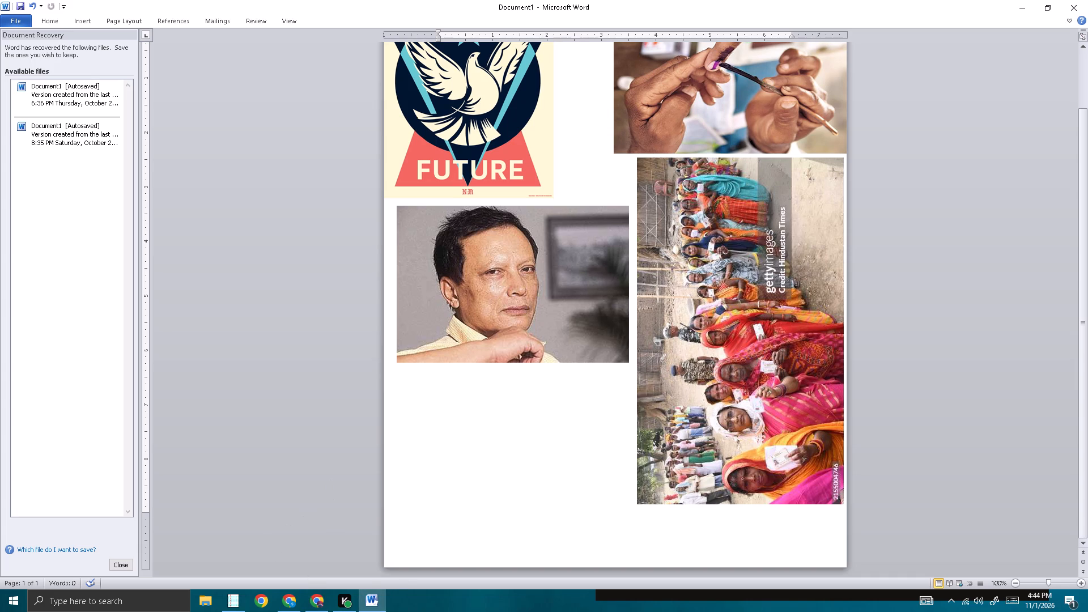
click(69, 22)
click(126, 46)
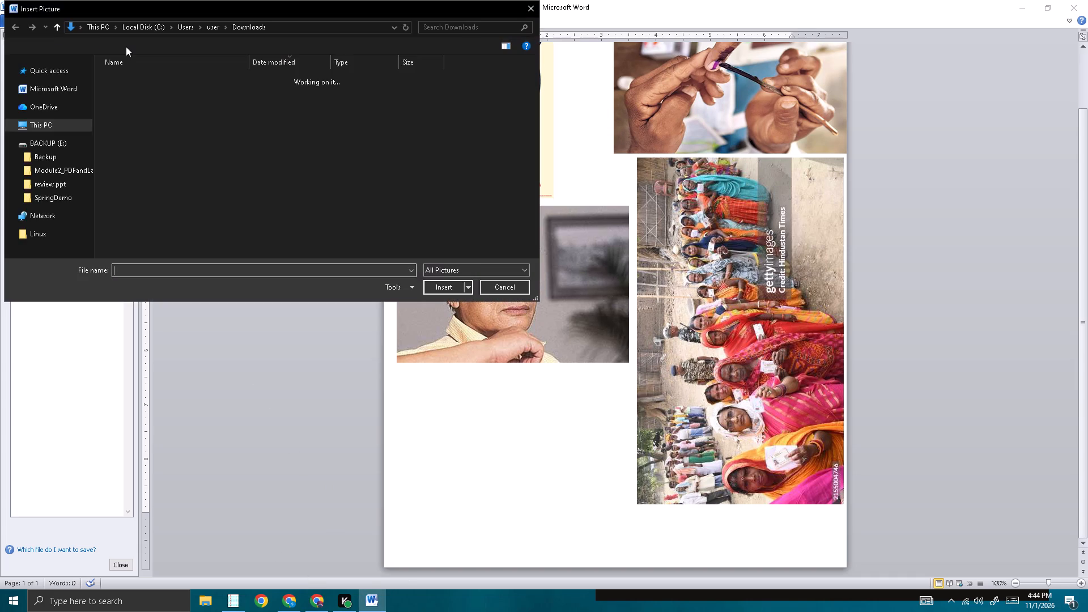
click(146, 92)
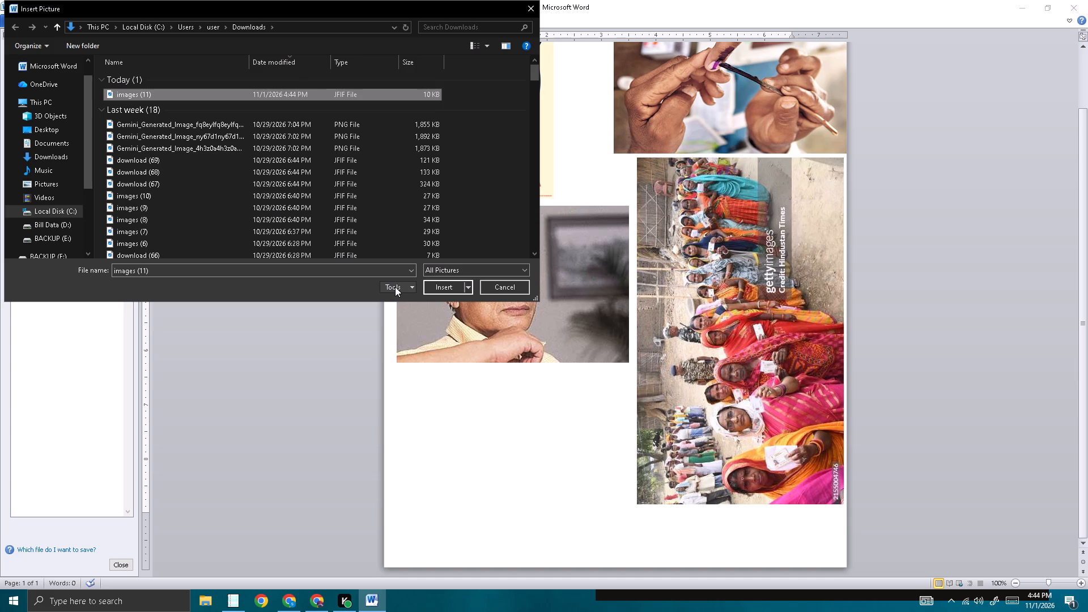
click(430, 291)
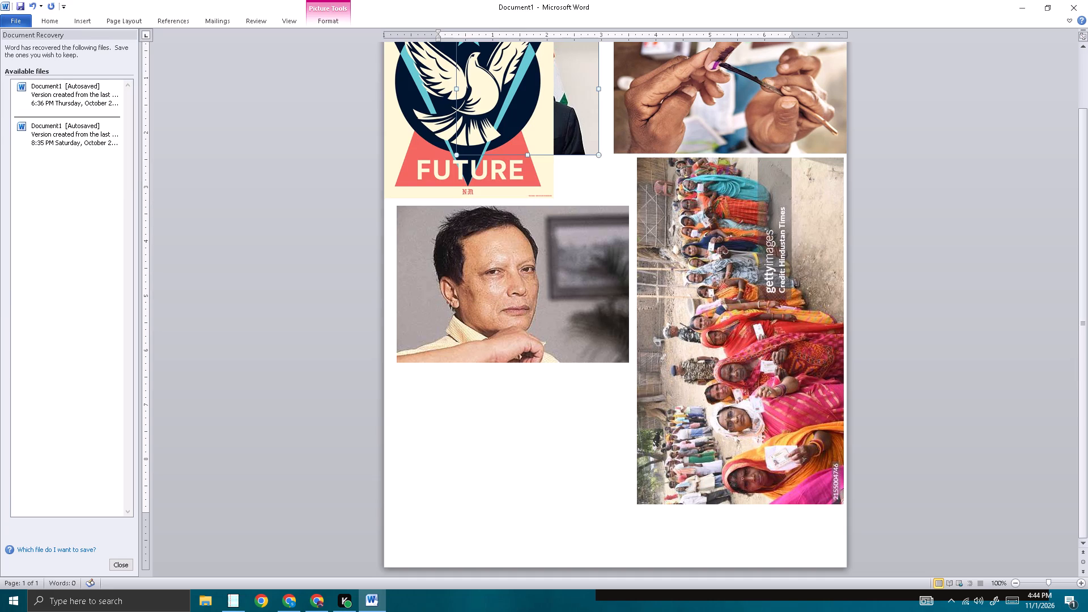
Set the inserted Sunil Arora portrait's text wrapping to In Front of Text.
right_click(588, 135)
click(659, 303)
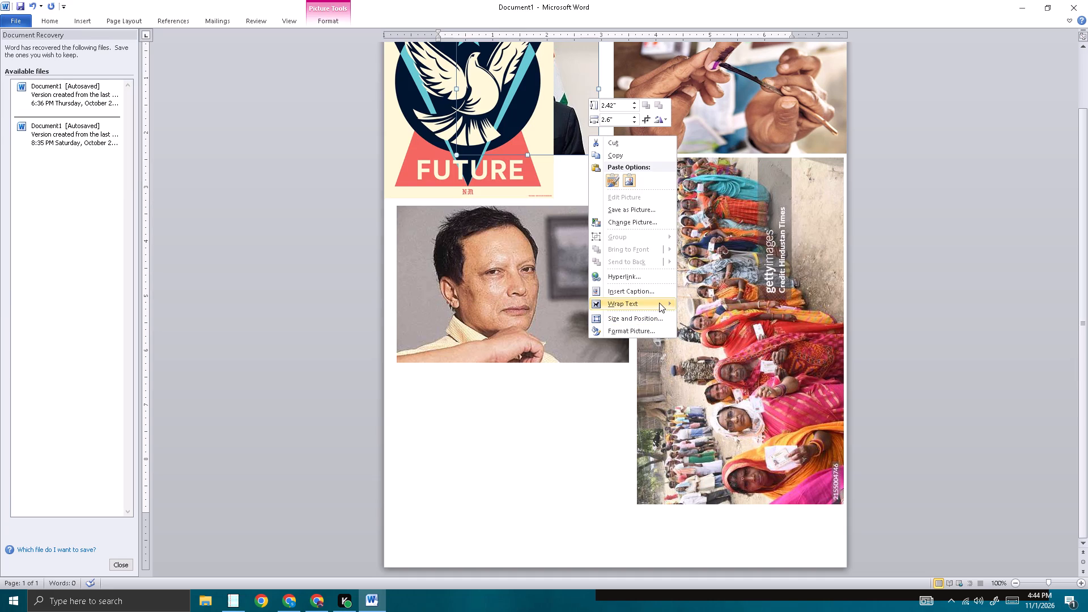
click(684, 391)
Place the Sunil Arora portrait just below the Lyngdoh portrait and enlarge it proportionally until it nearly reaches the page's bottom edge.
drag(538, 87, 520, 279)
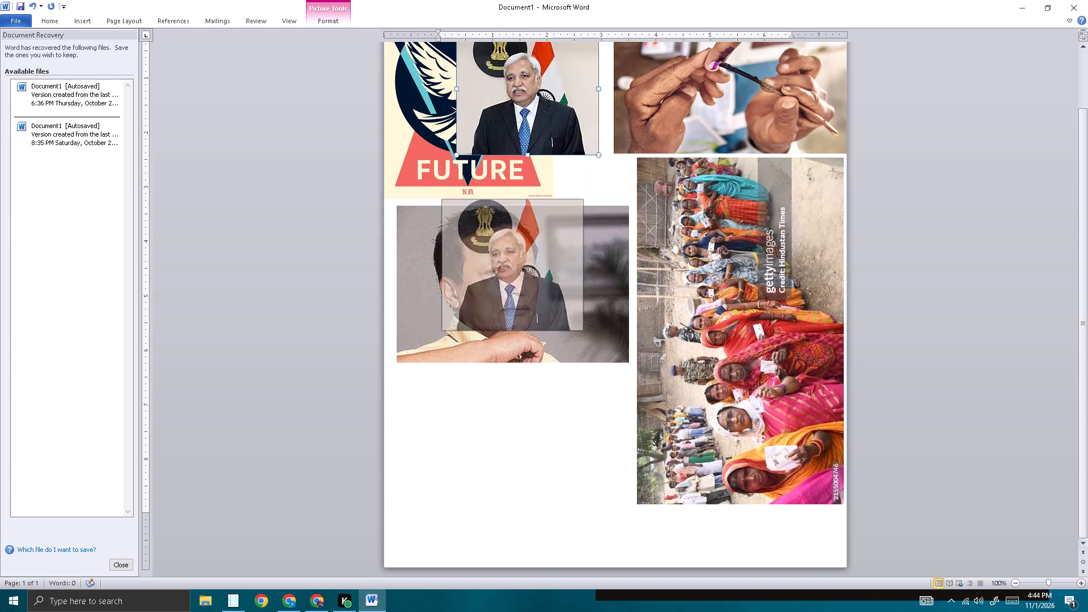
drag(520, 279, 487, 449)
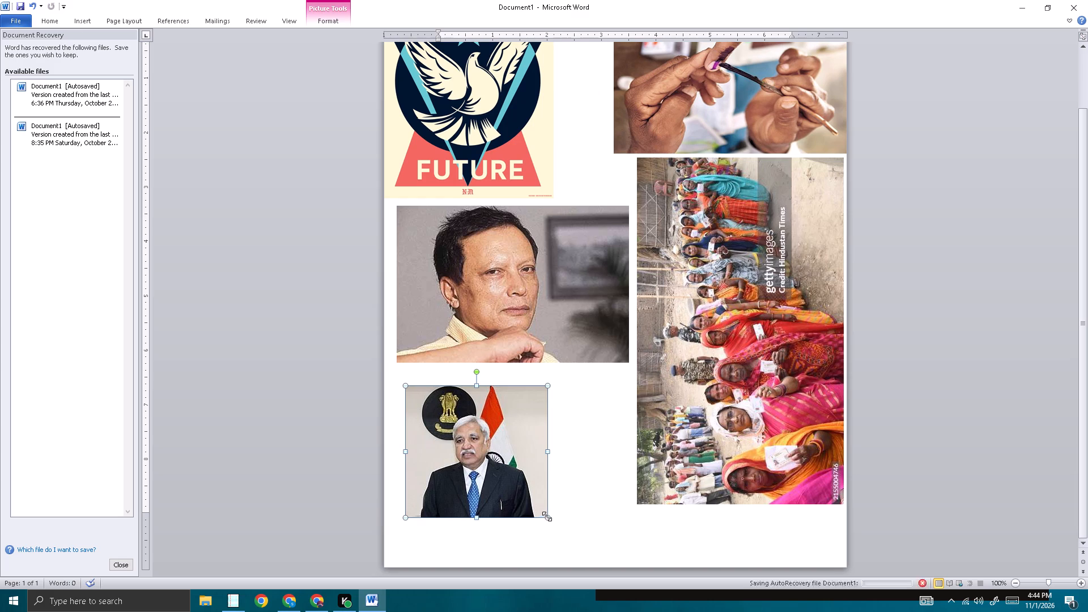
drag(547, 516, 564, 534)
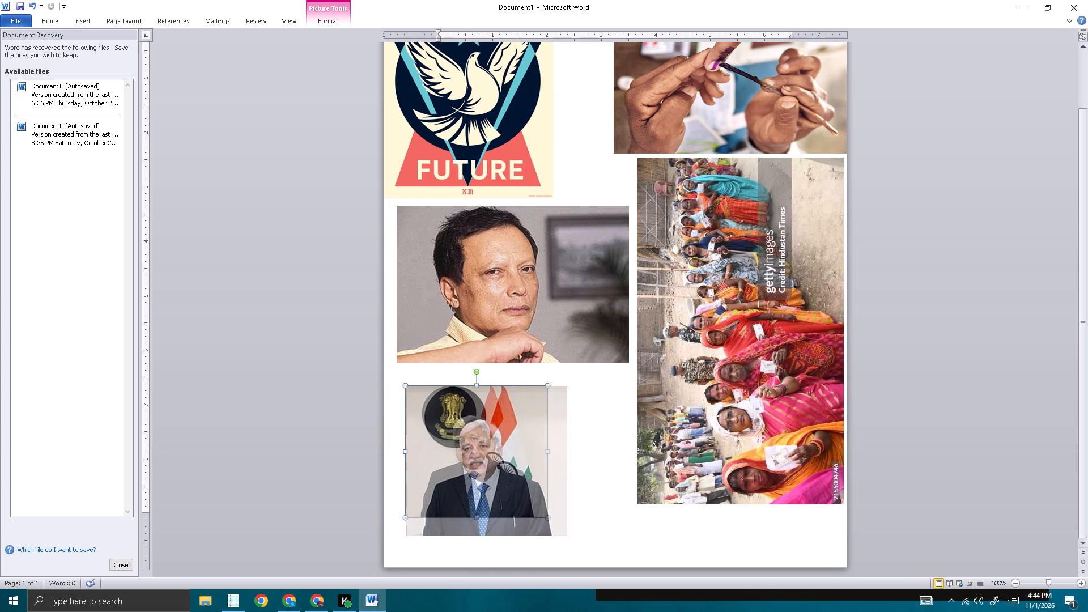
drag(564, 534, 575, 541)
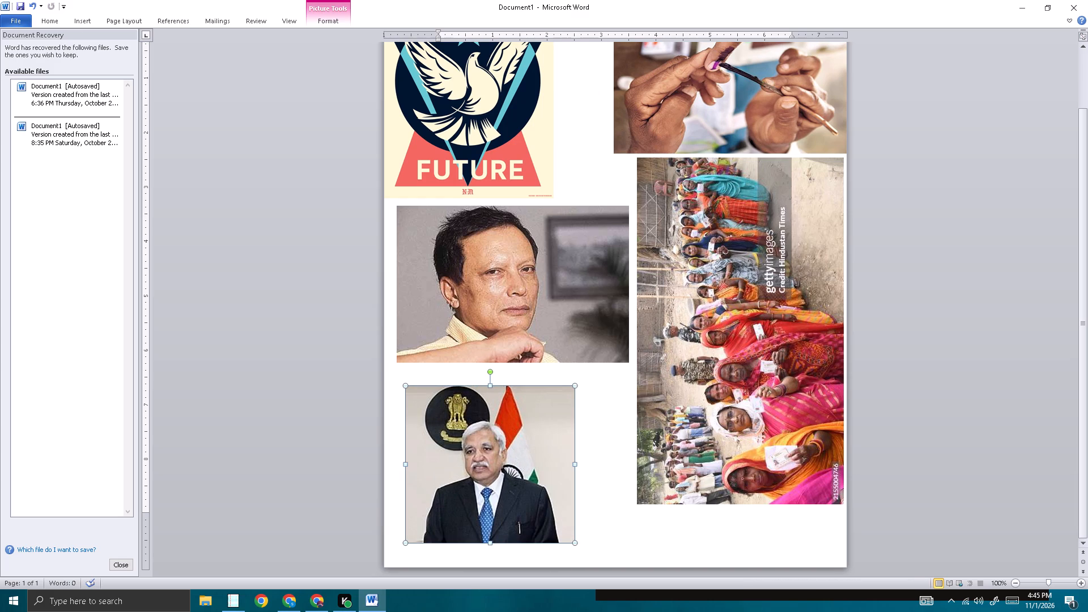
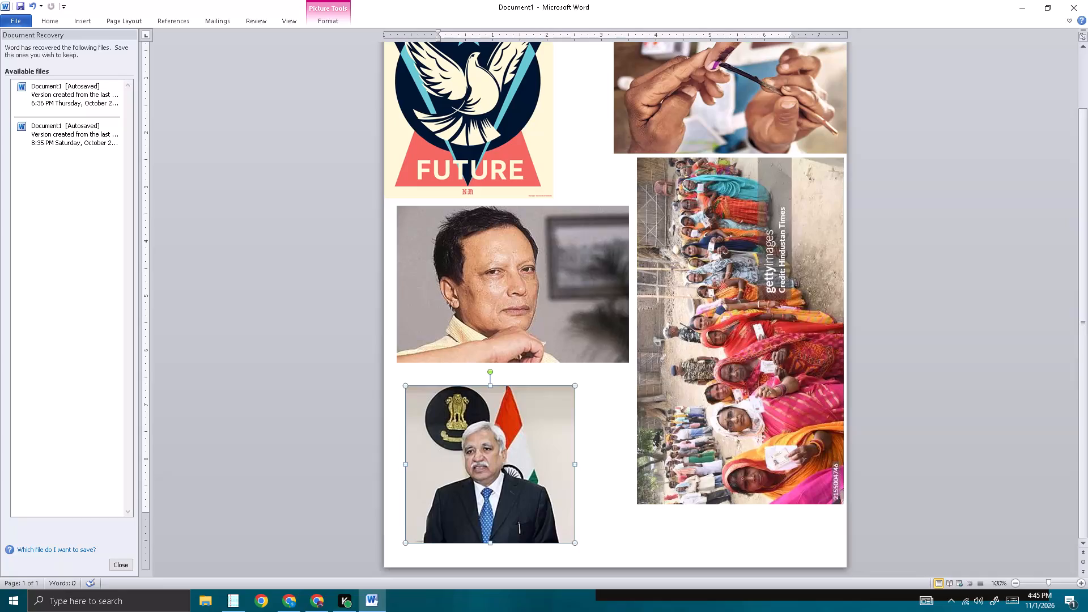
Enlarge the Sunil Arora portrait slightly more from its lower corner, keeping it within the page's bottom edge.
drag(575, 545, 579, 550)
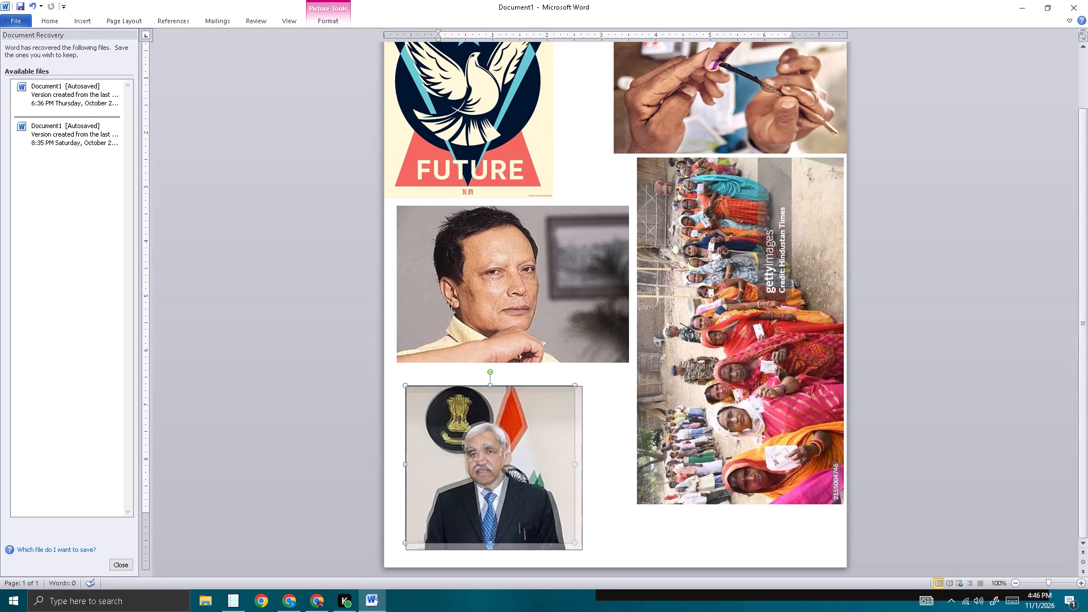
drag(579, 550, 580, 552)
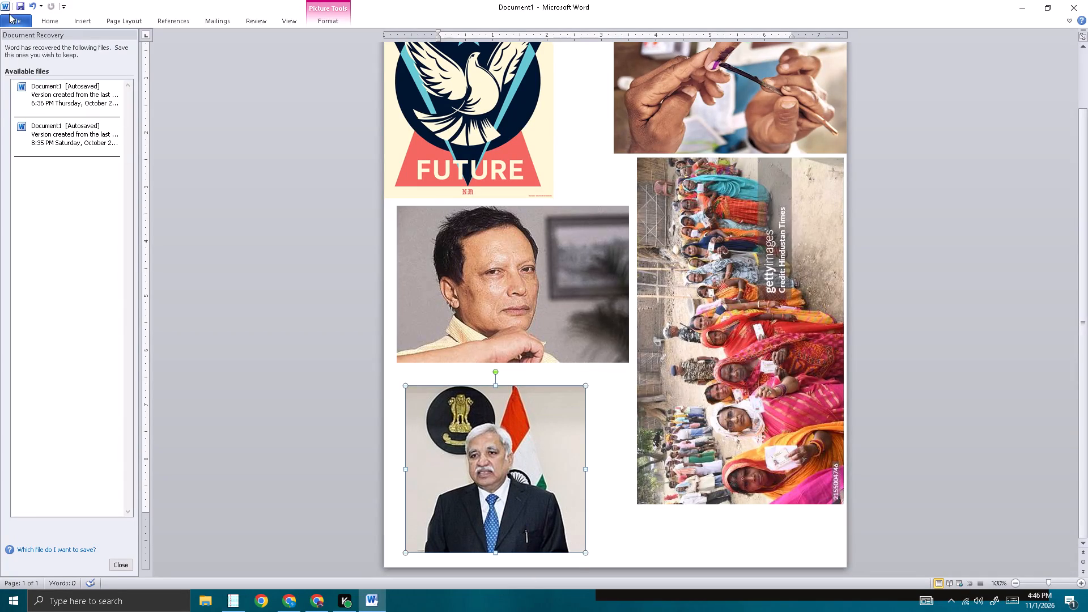
Save the document in the Documents folder as a Word Document named "social fa3 project 1".
click(18, 7)
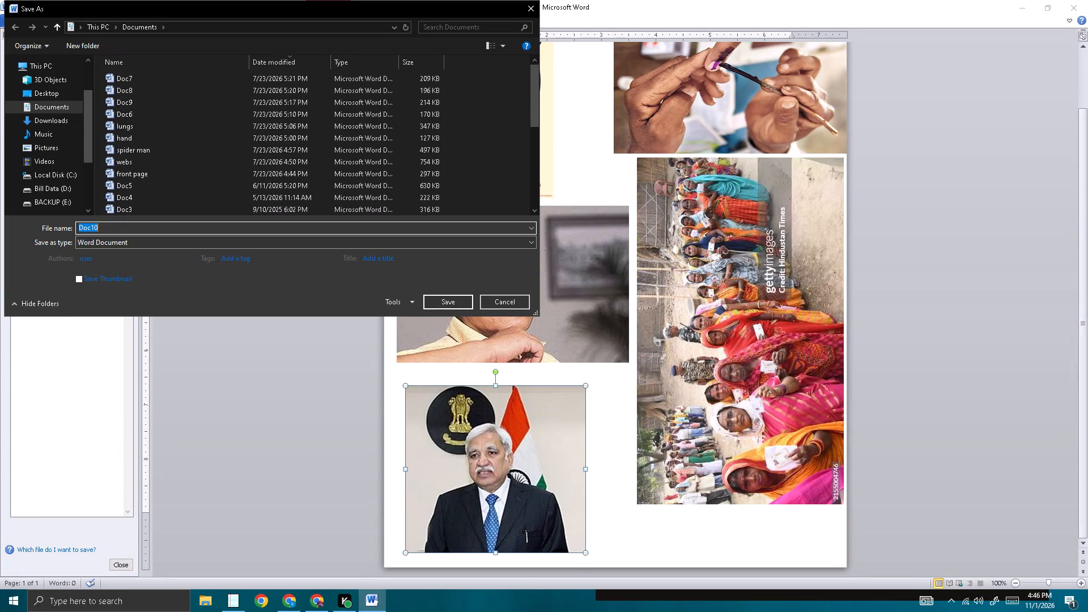
click(405, 227)
key(BackSpace)
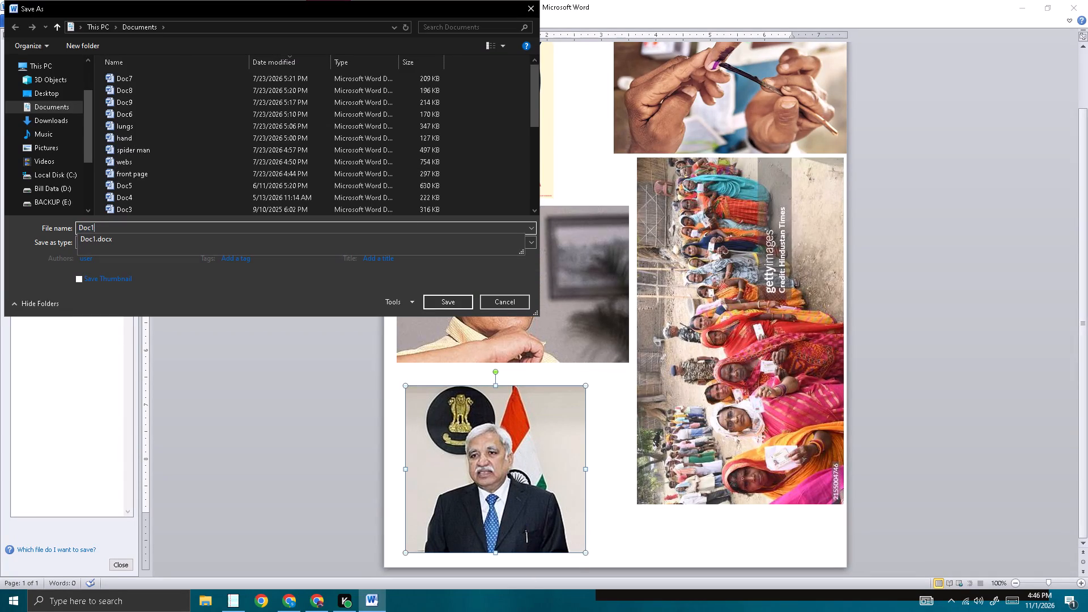
key(BackSpace)
key(BackSpace)
key(BackSpace)
key(BackSpace)
key(BackSpace)
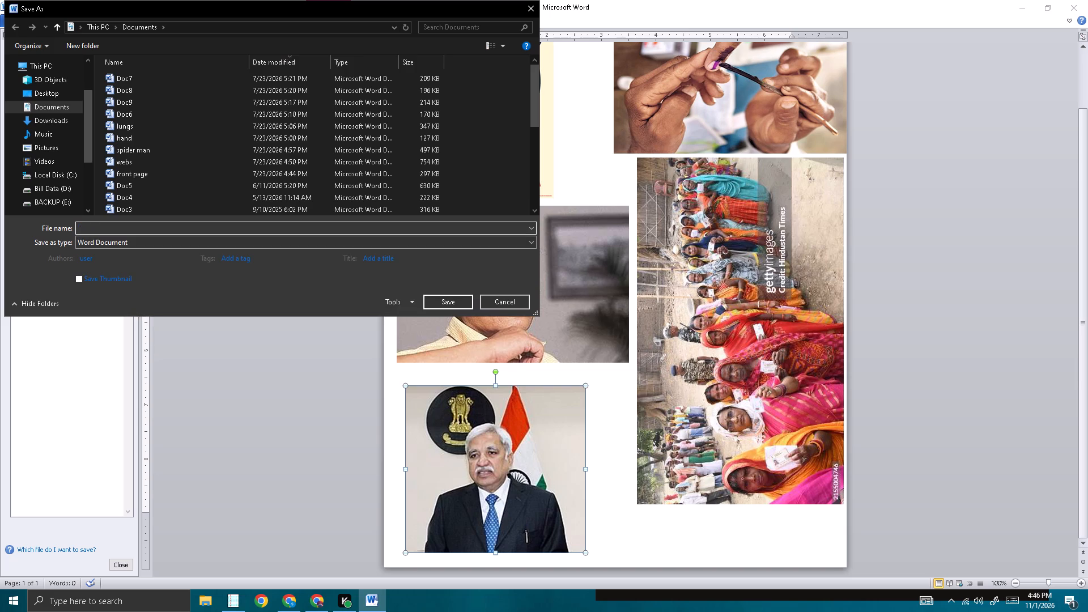
text(social)
key(space)
text(pr)
key(BackSpace)
key(BackSpace)
text(fa3 pro)
text(jec)
key(t)
key(space)
key(space)
text(11)
key(BackSpace)
click(450, 299)
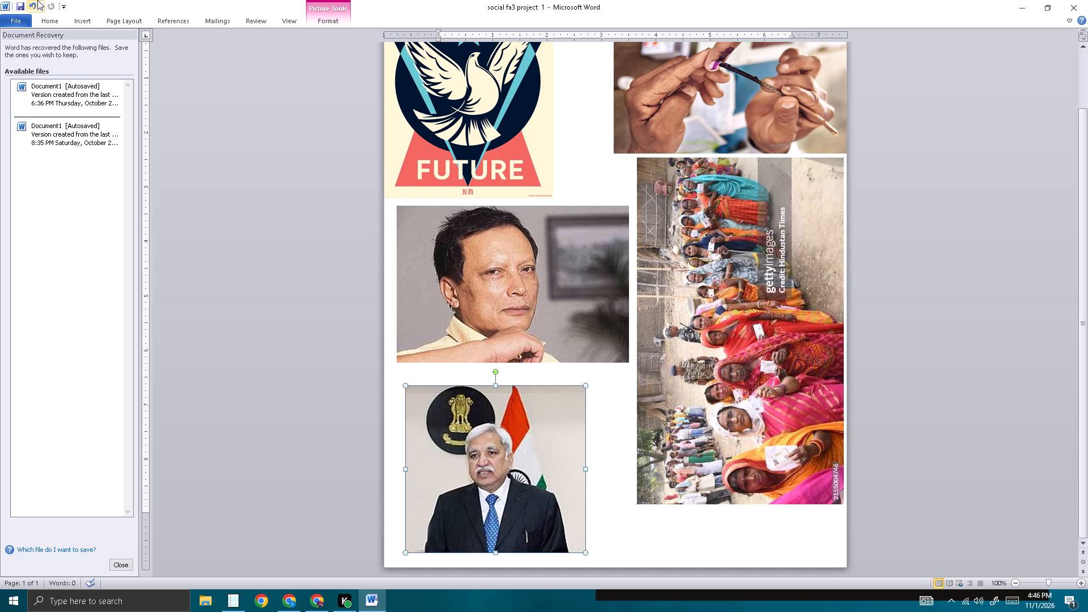
Close the saved document and dismiss the question about keeping the recovered files without choosing an option.
click(1087, 0)
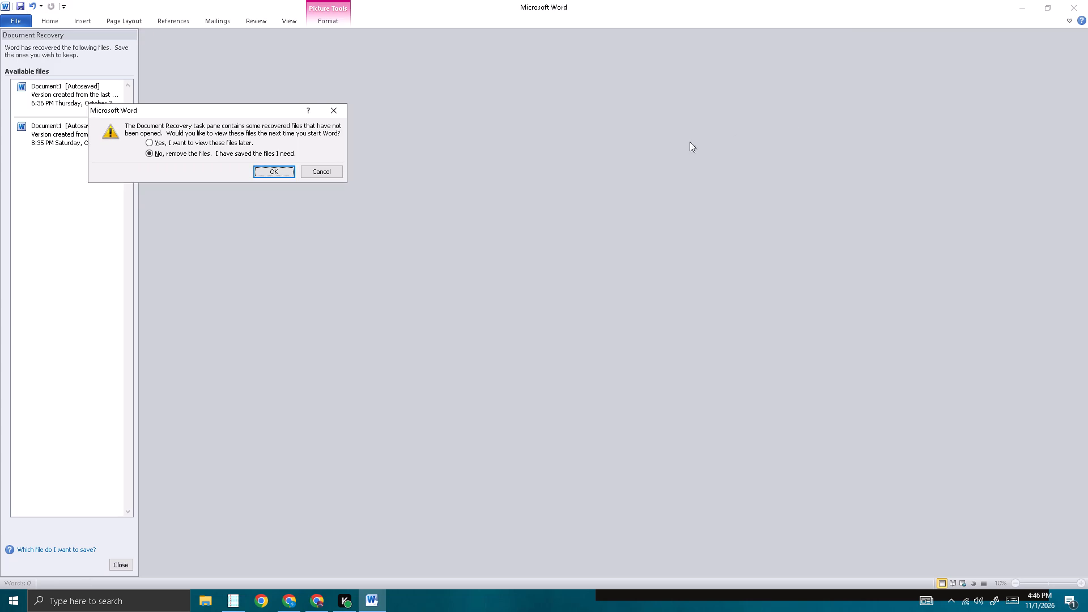
click(335, 108)
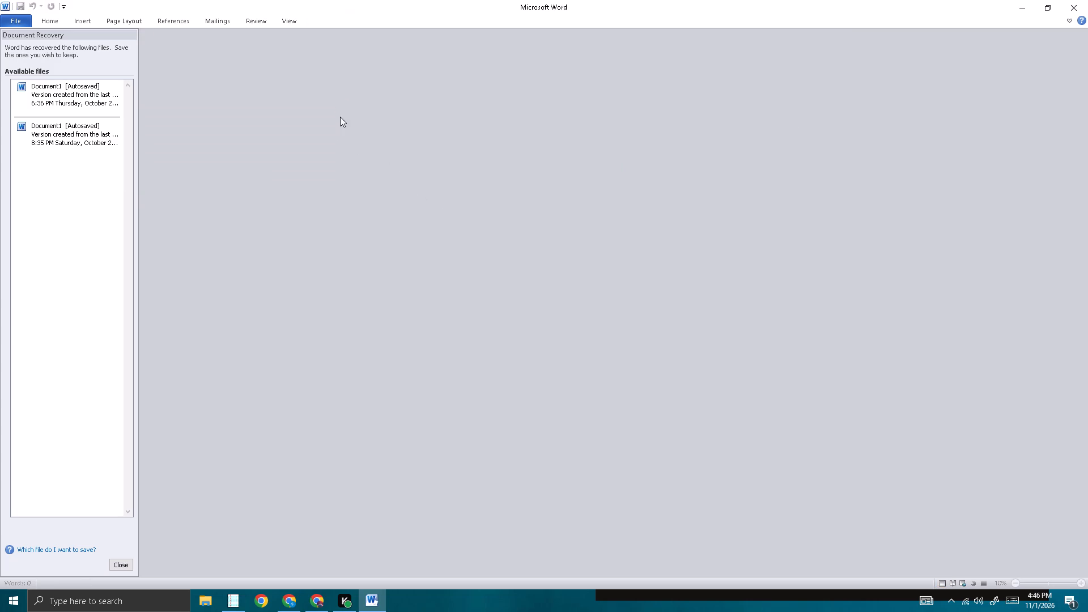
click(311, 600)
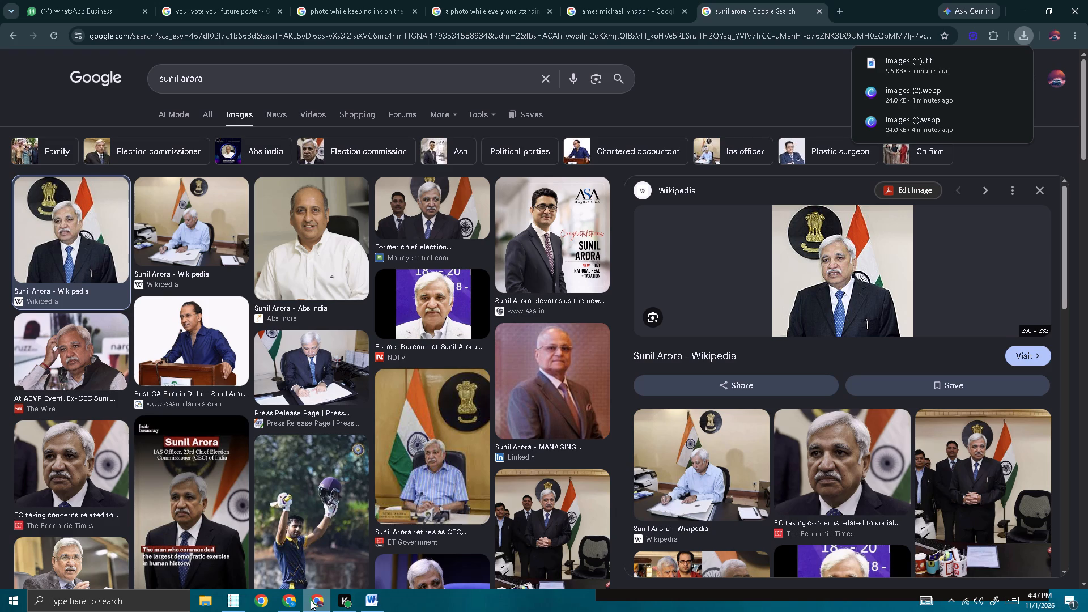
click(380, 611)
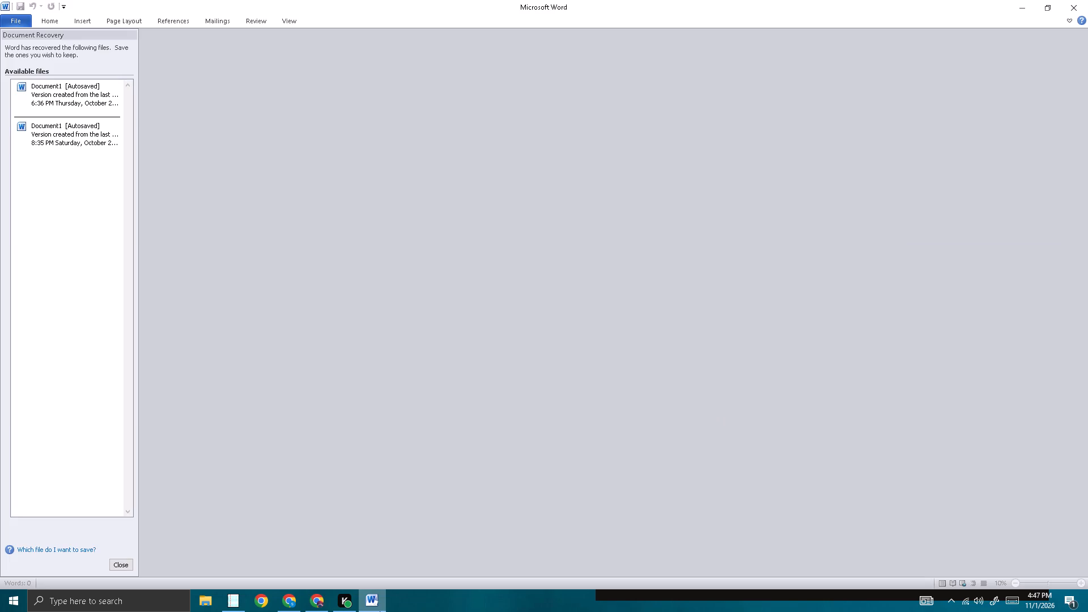
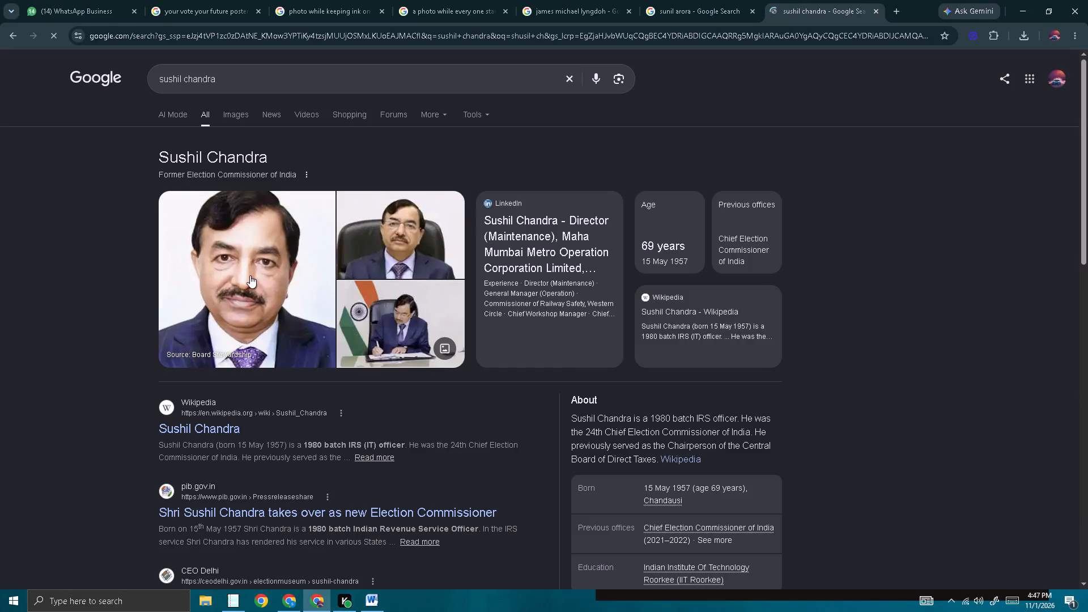
Start saving the large Sushil Chandra portrait from the search results as an image file.
right_click(317, 237)
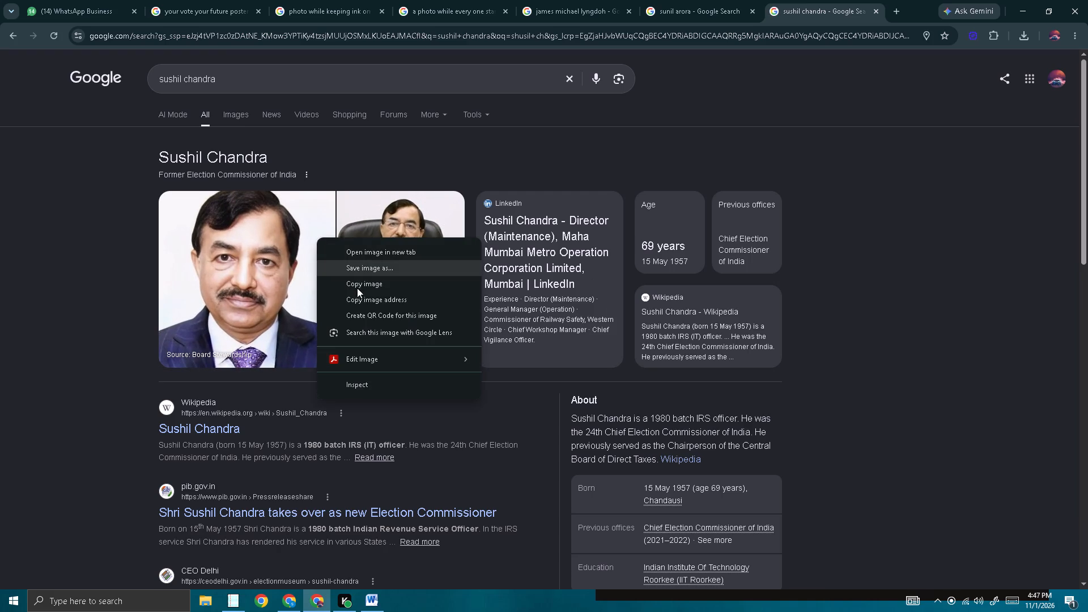
click(352, 269)
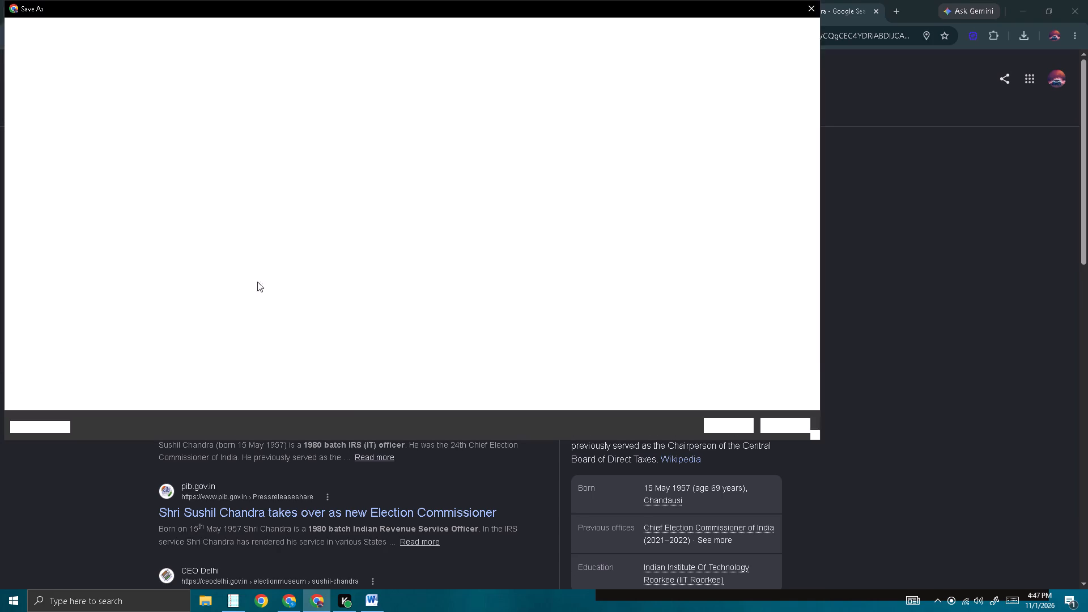
Save the Sushil Chandra portrait in the Downloads folder as the WEBP file "images (3)".
click(726, 420)
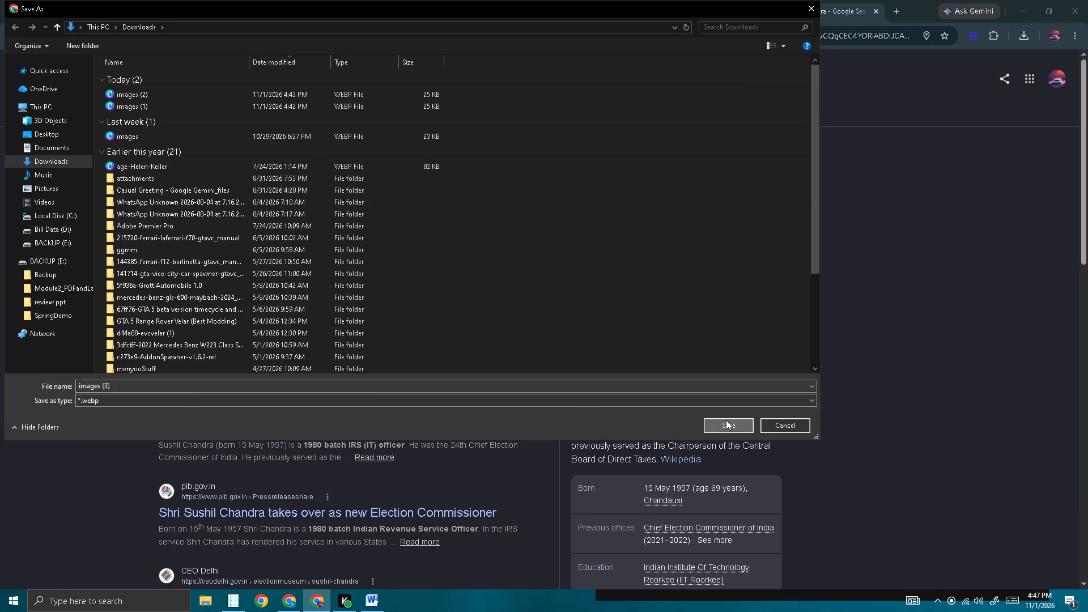
Switch to Word and create a new blank document.
click(384, 605)
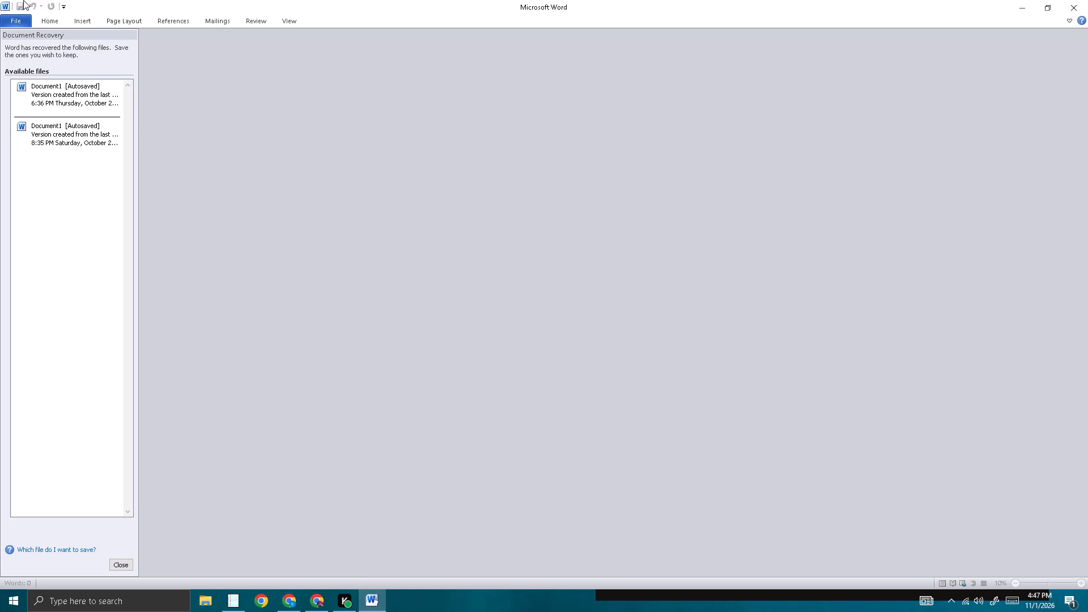
click(40, 24)
click(22, 21)
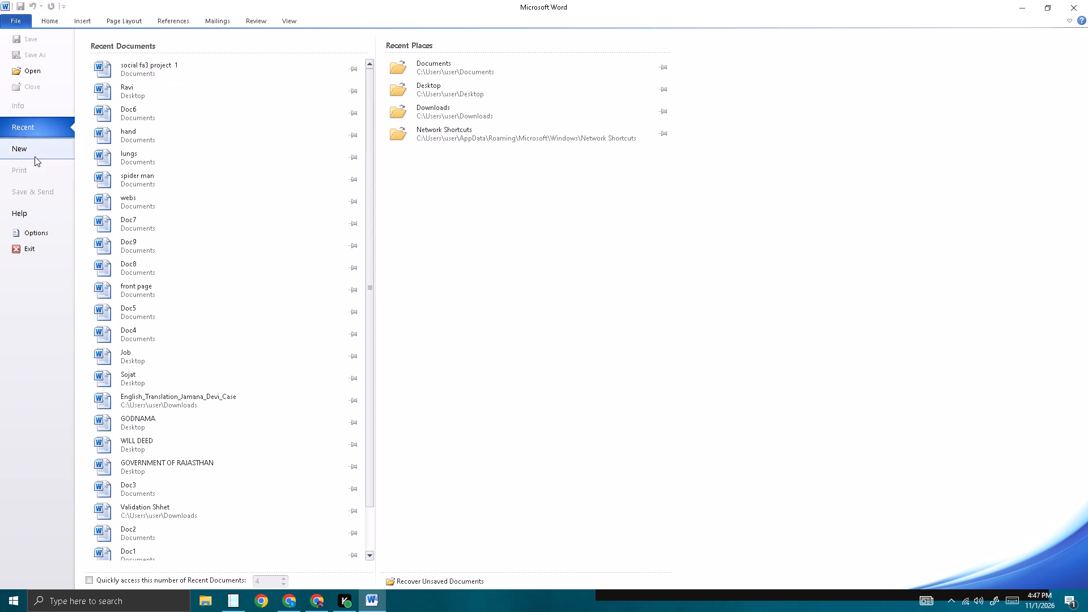
click(31, 141)
click(571, 287)
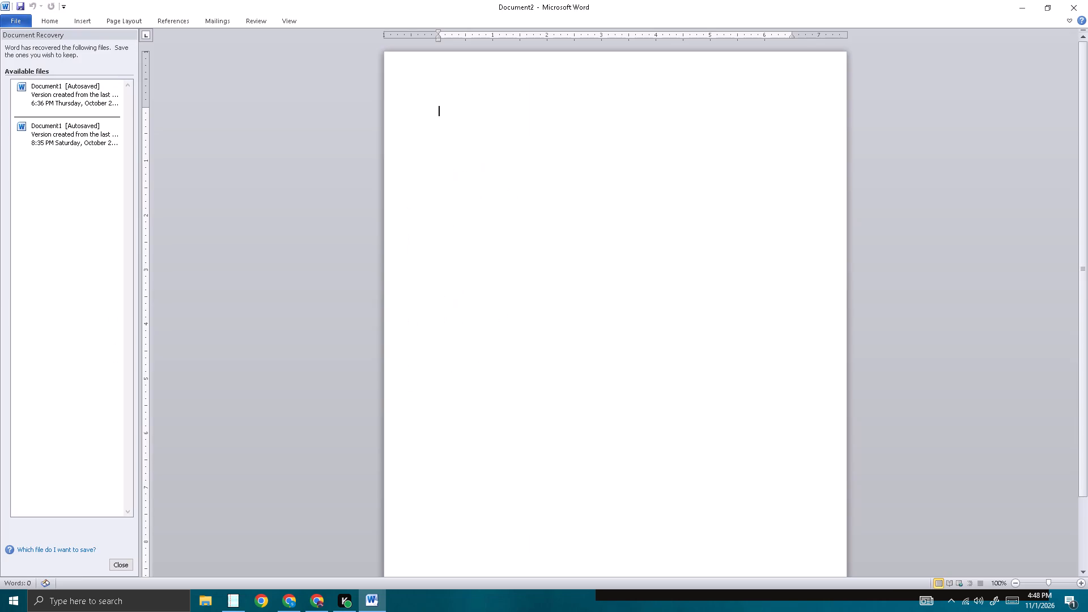
click(76, 20)
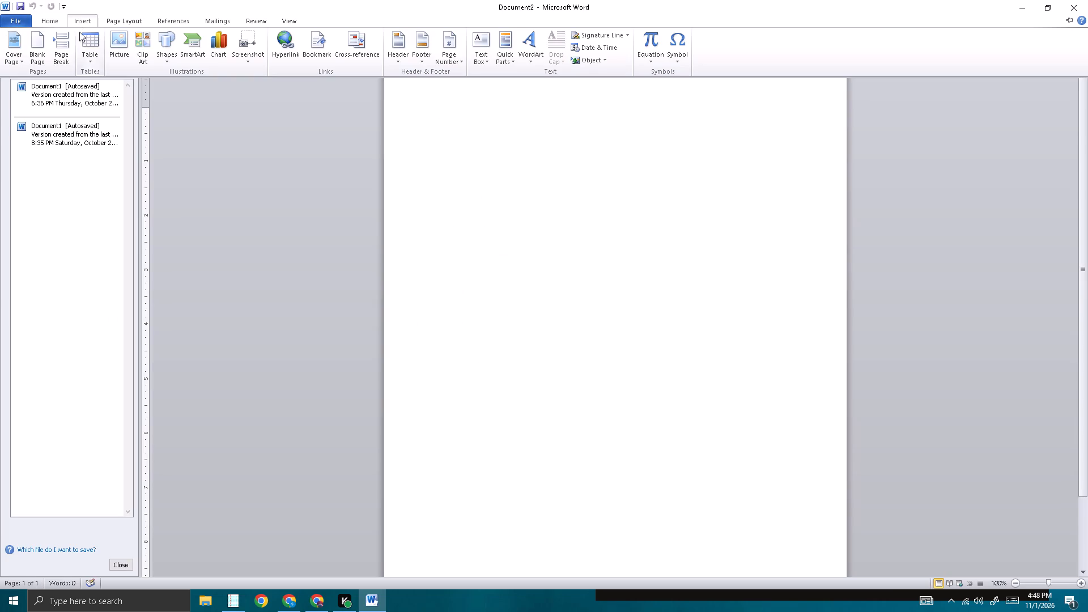
click(113, 49)
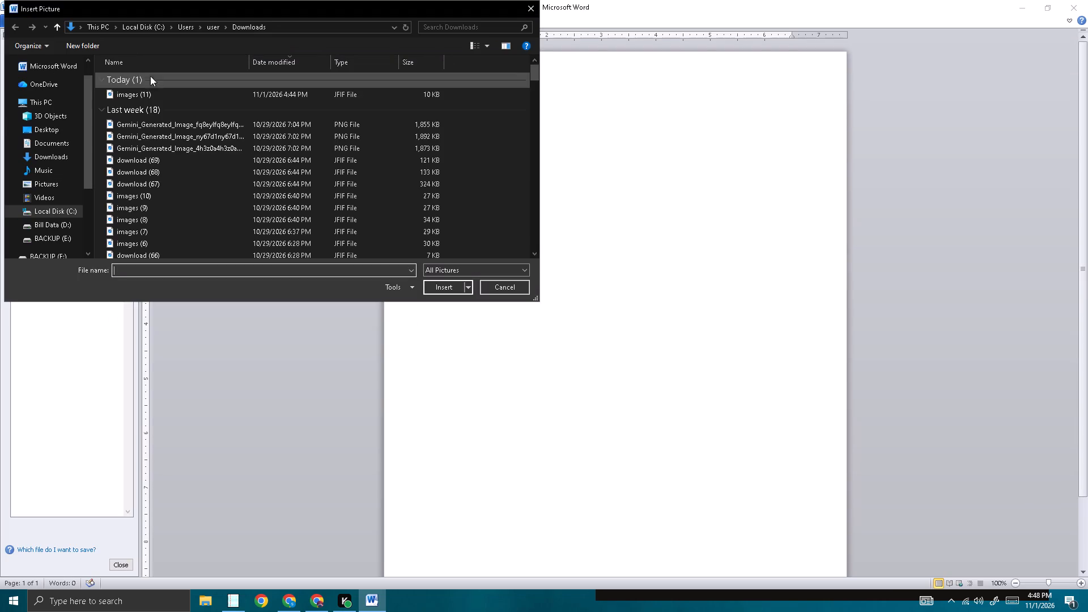
click(149, 96)
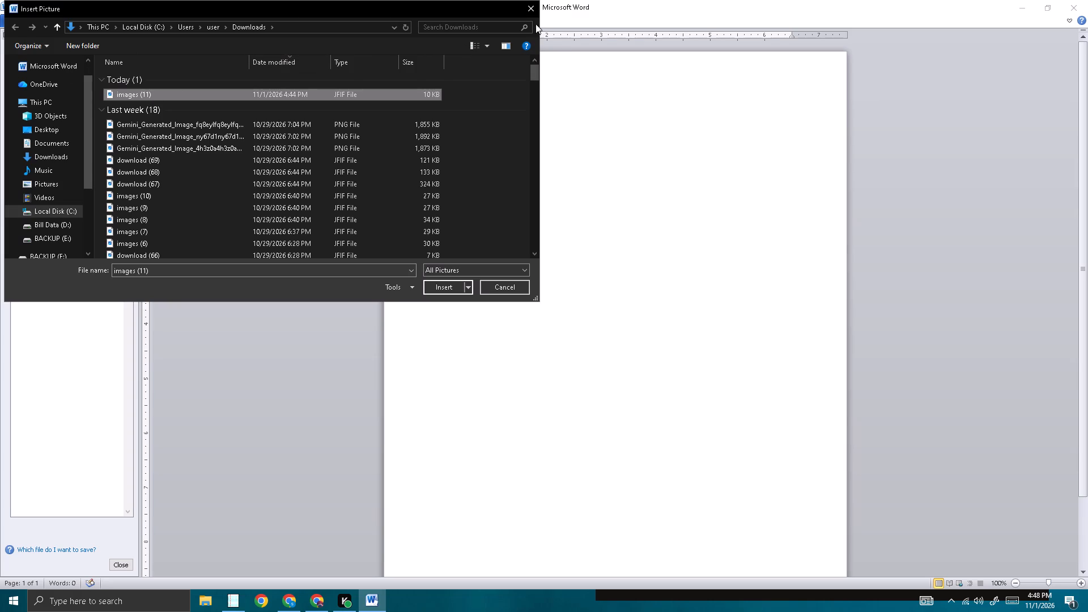
click(69, 164)
click(69, 159)
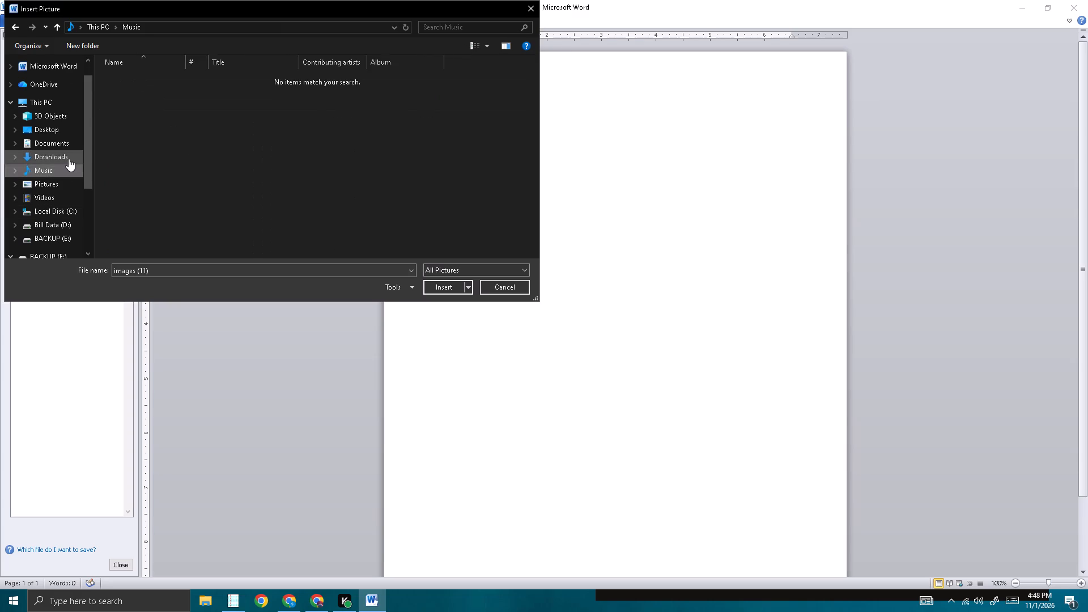
Switch to Chrome and save the Wikipedia portrait from the Sushil Chandra image results in Downloads as a JPG, keeping the suggested name.
click(321, 590)
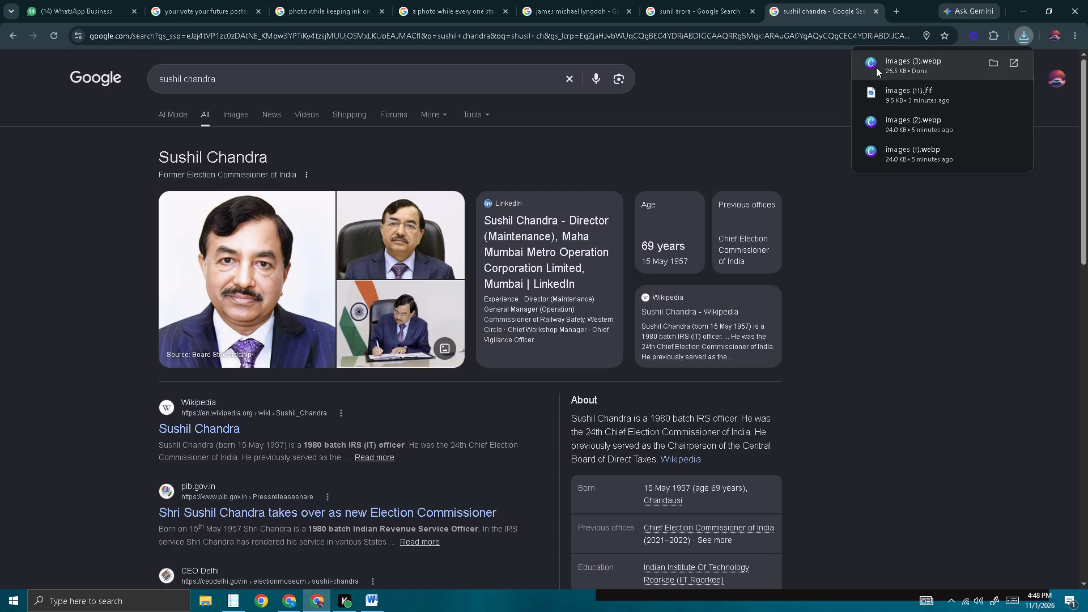
scroll(876, 67, up, 2)
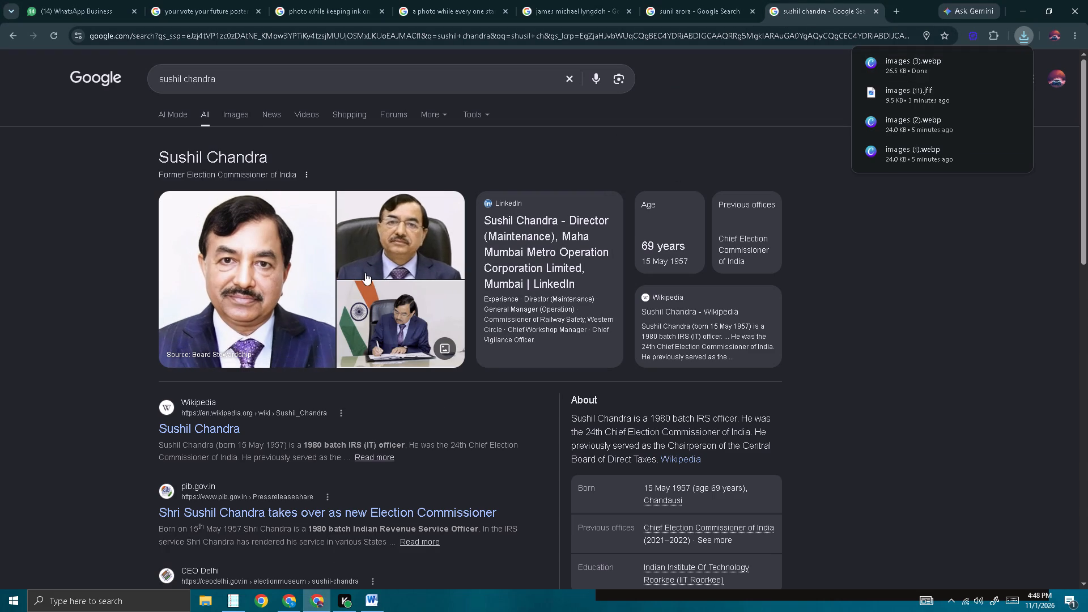
click(244, 114)
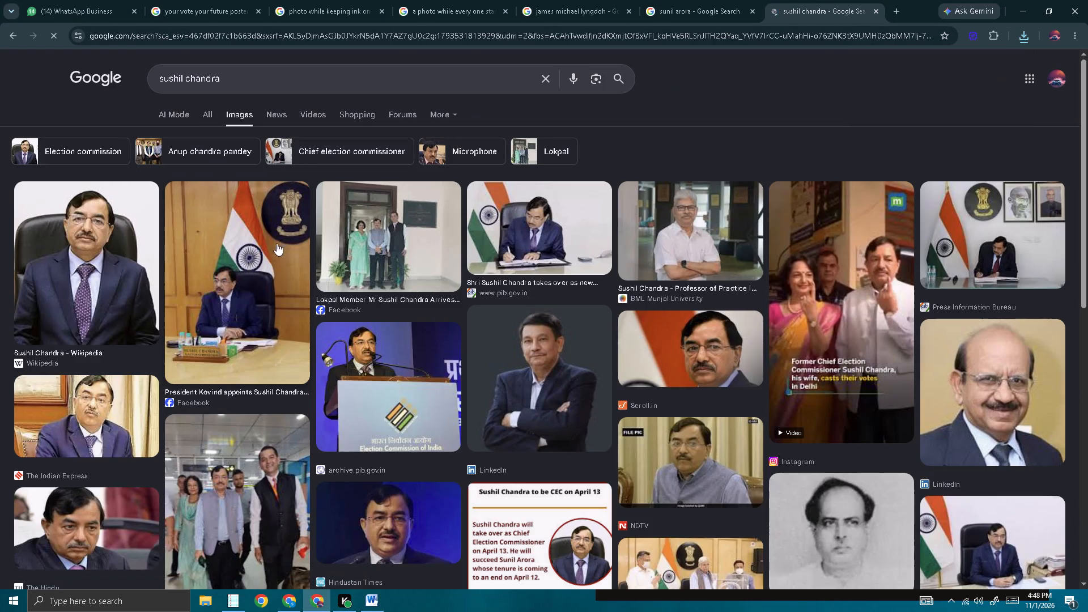
click(76, 271)
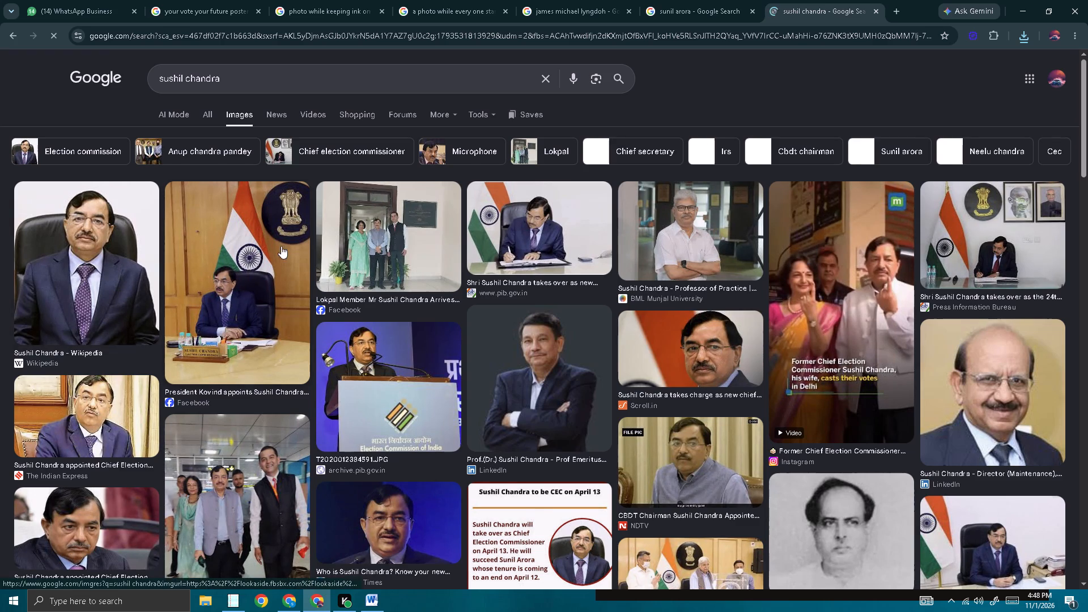
click(55, 268)
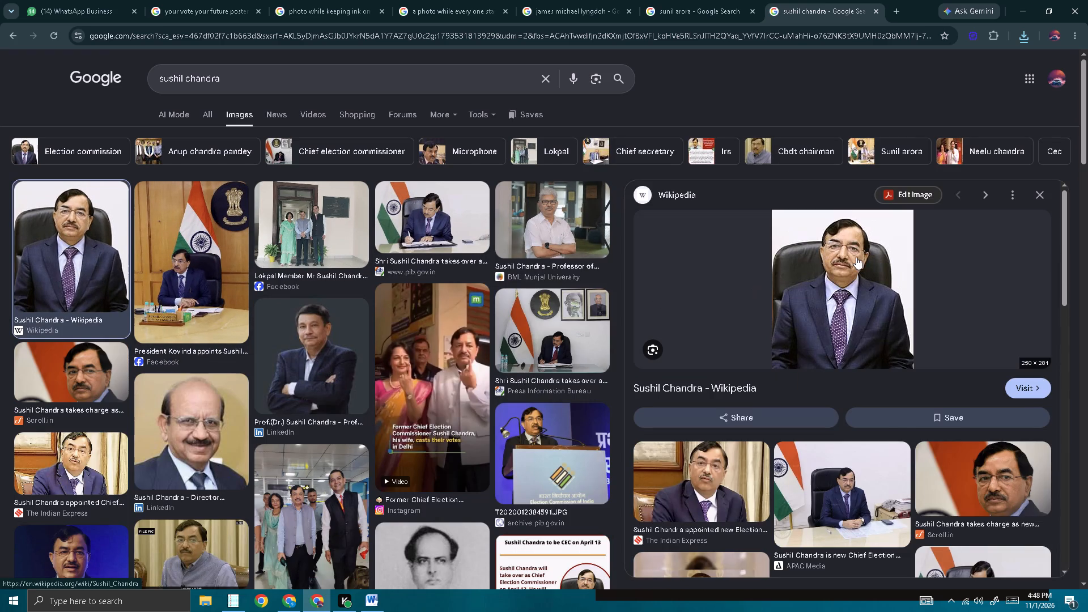
right_click(856, 257)
click(908, 437)
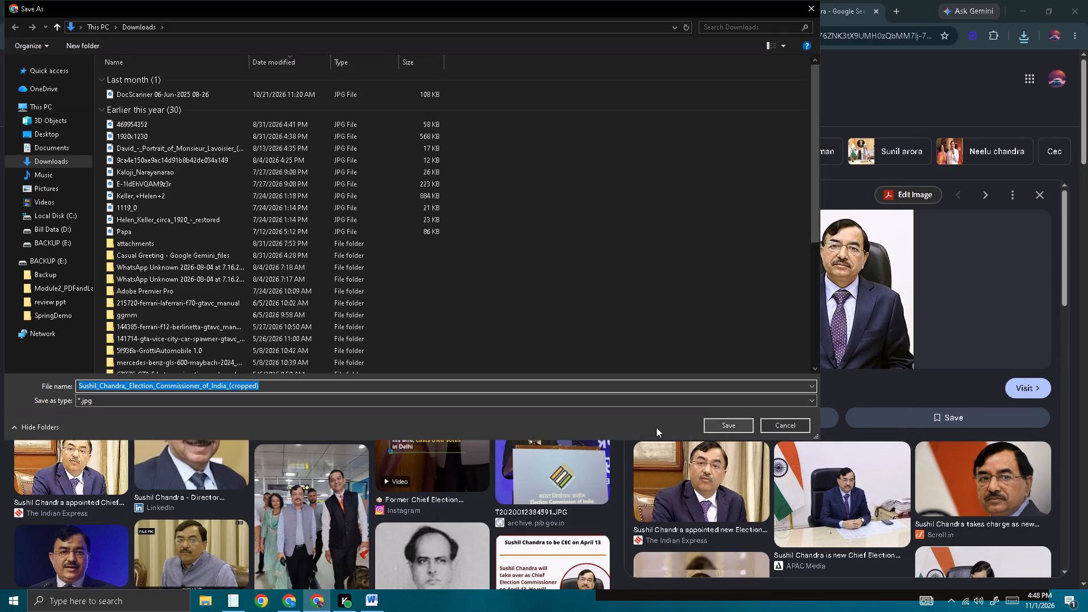
click(725, 426)
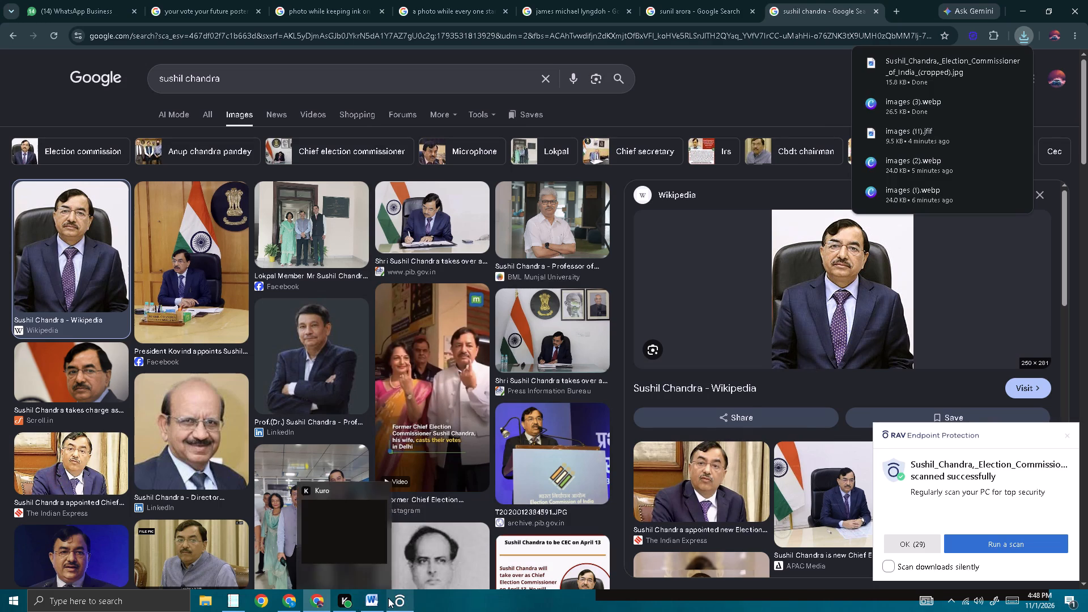
Return to Word, dismiss the antivirus notice, and insert the downloaded "Sushil_Chandra,_Election_Commissioner_of_India_(cropped)" picture.
click(378, 598)
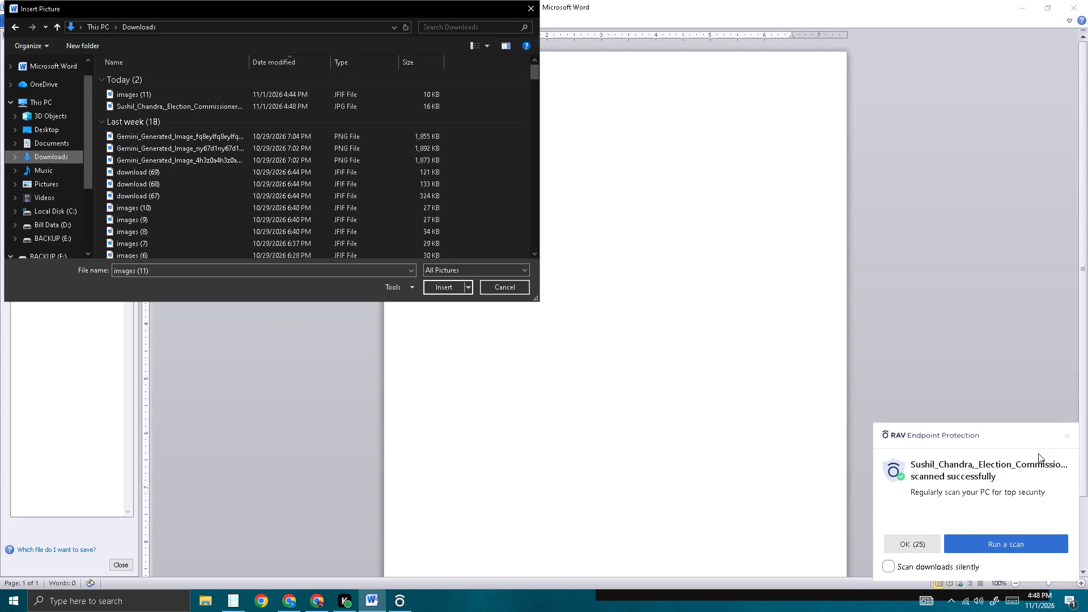
click(1065, 434)
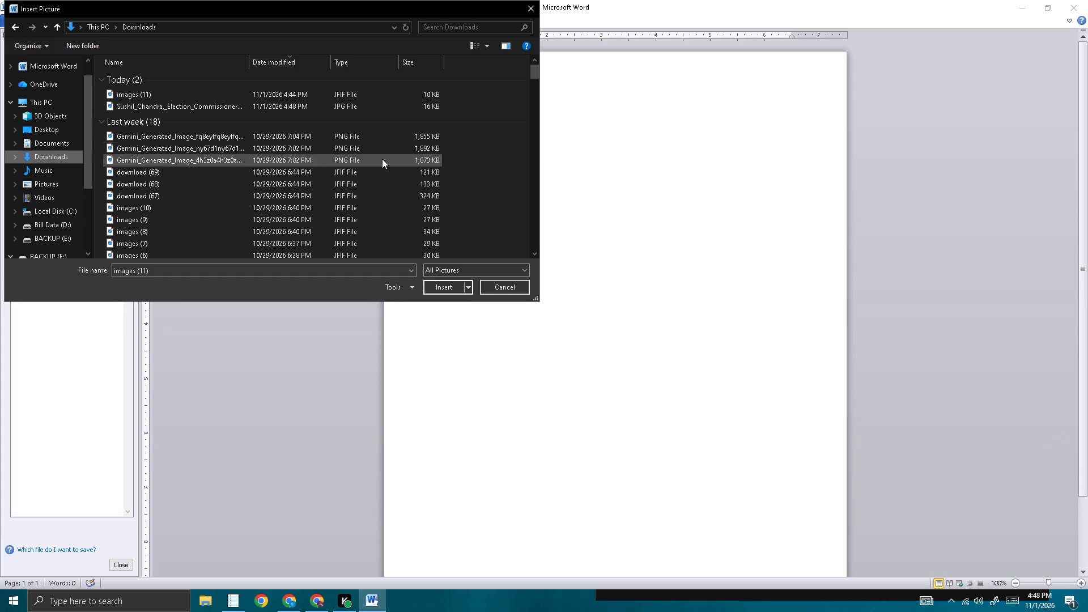
click(328, 109)
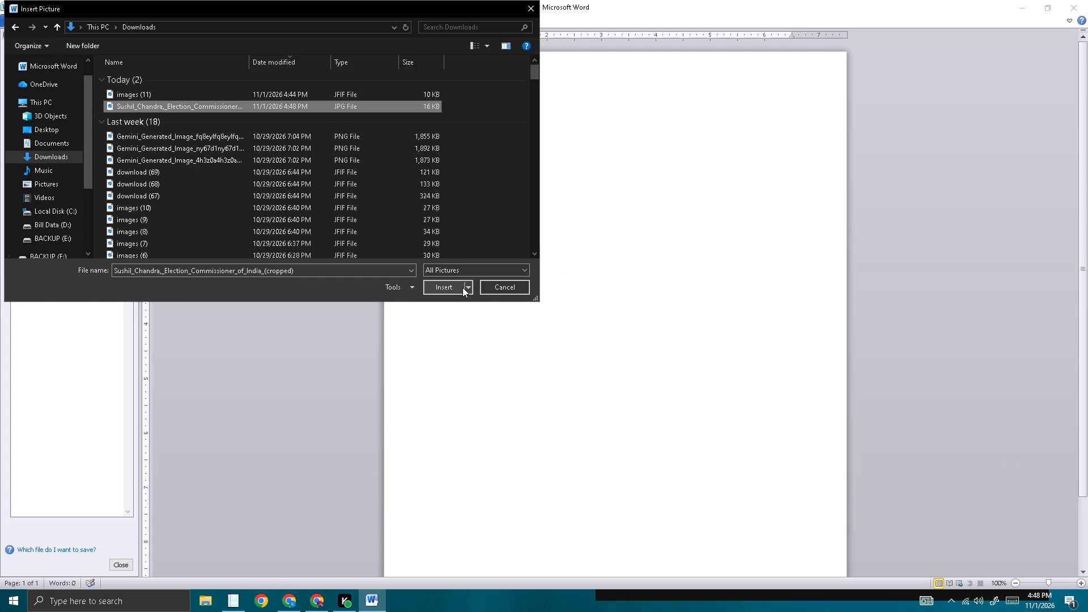
click(462, 287)
Set the Sushil Chandra portrait's text wrapping to In Front of Text.
click(480, 224)
right_click(480, 224)
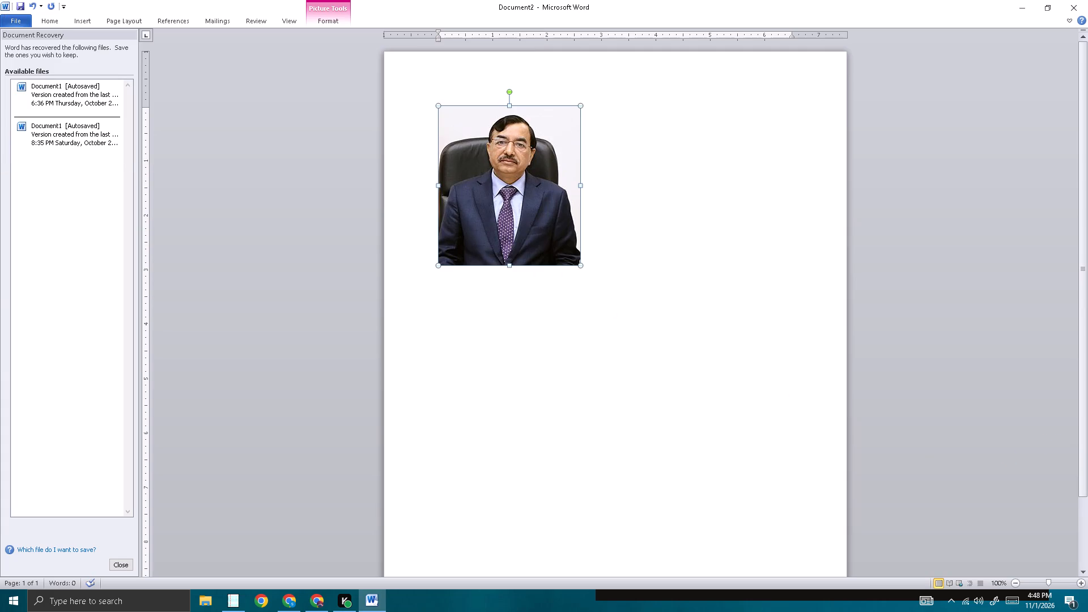
click(533, 388)
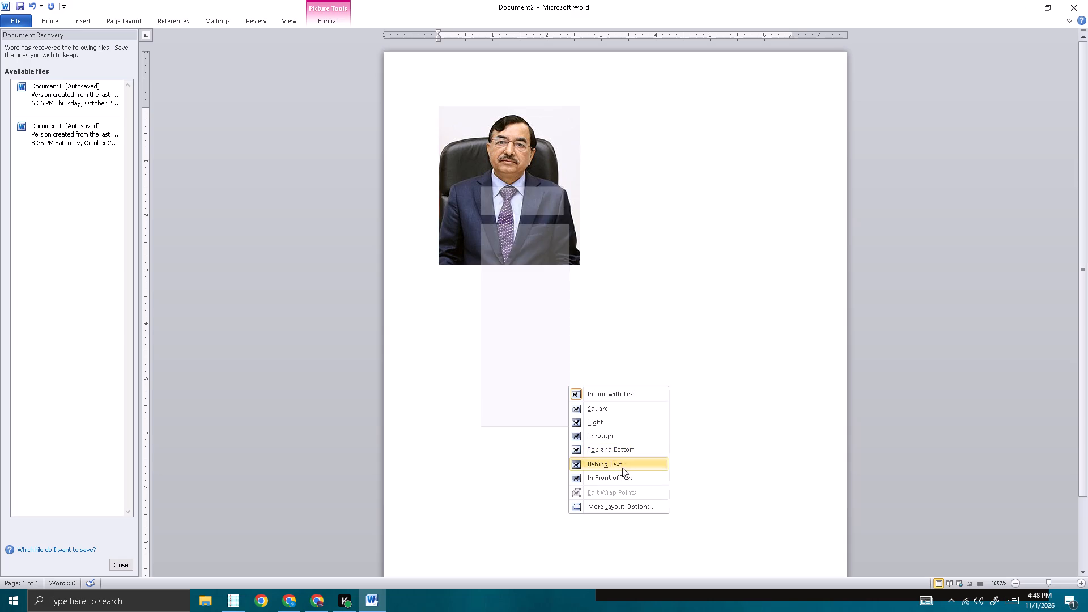
click(617, 477)
Place the Sushil Chandra portrait in the page's top-left corner, slightly enlarged and just inside the left page edge.
drag(508, 201, 462, 156)
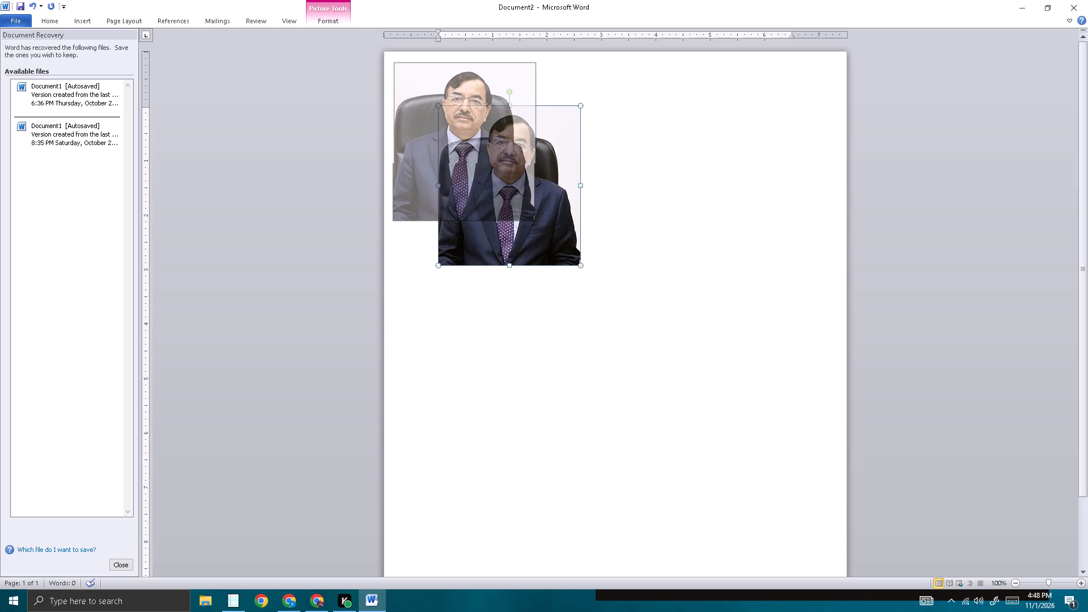
drag(462, 156, 448, 147)
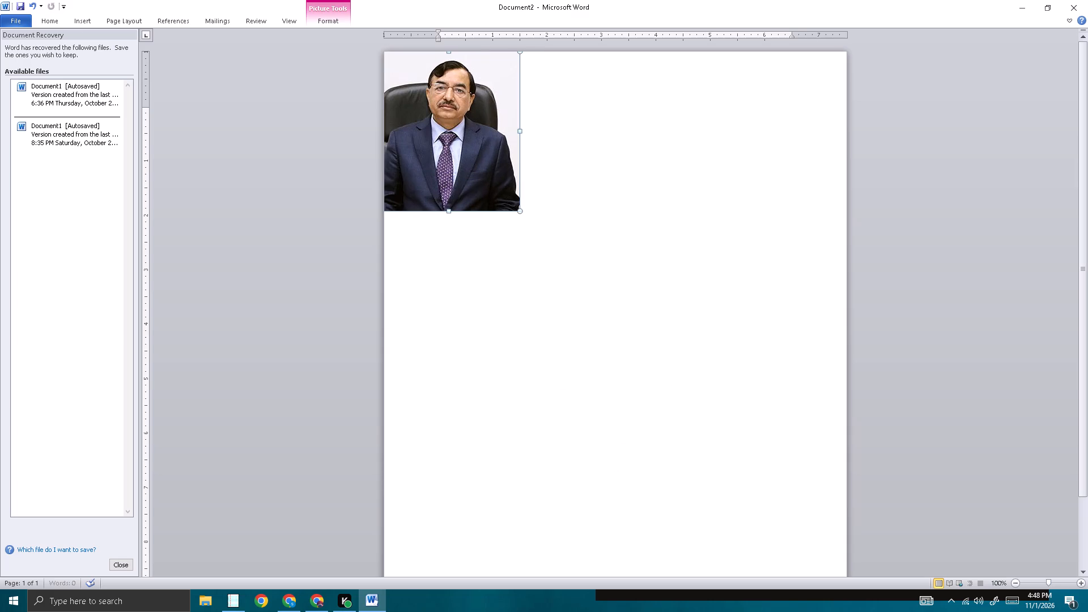
drag(518, 211, 529, 222)
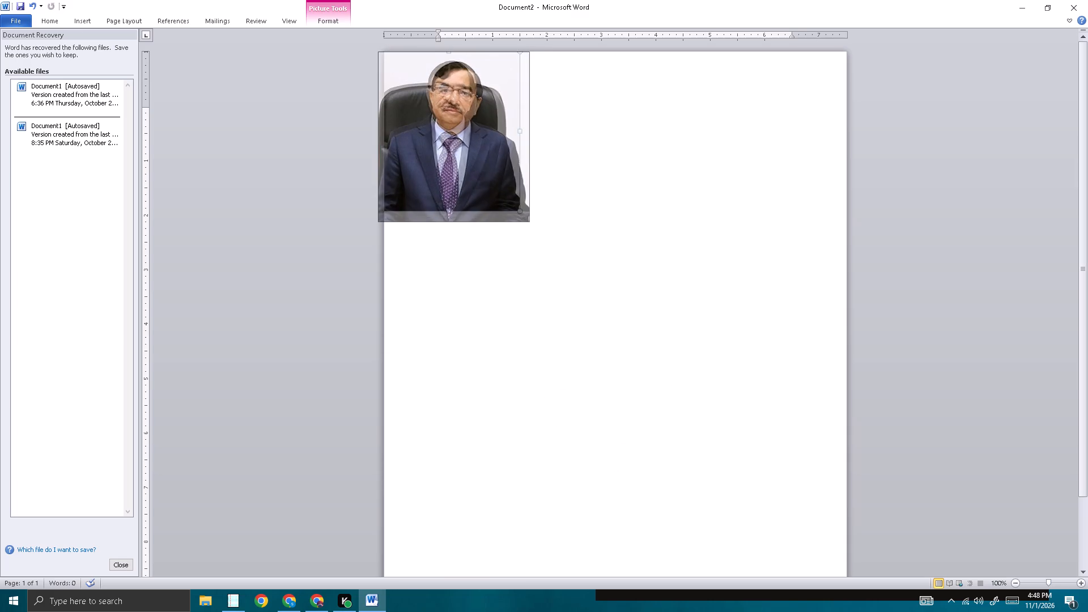
drag(529, 222, 531, 223)
drag(504, 195, 513, 196)
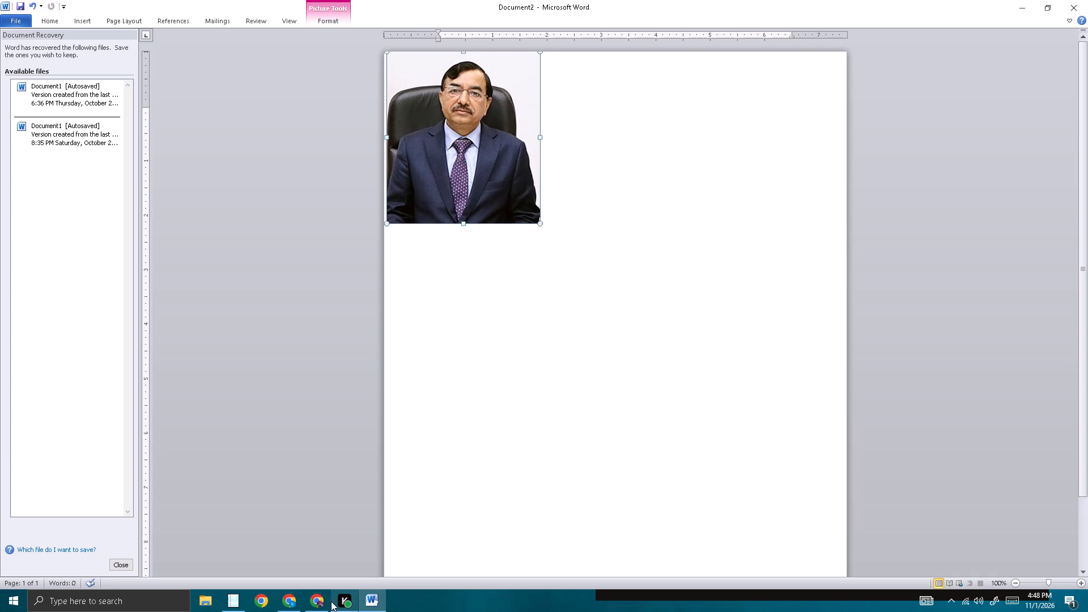
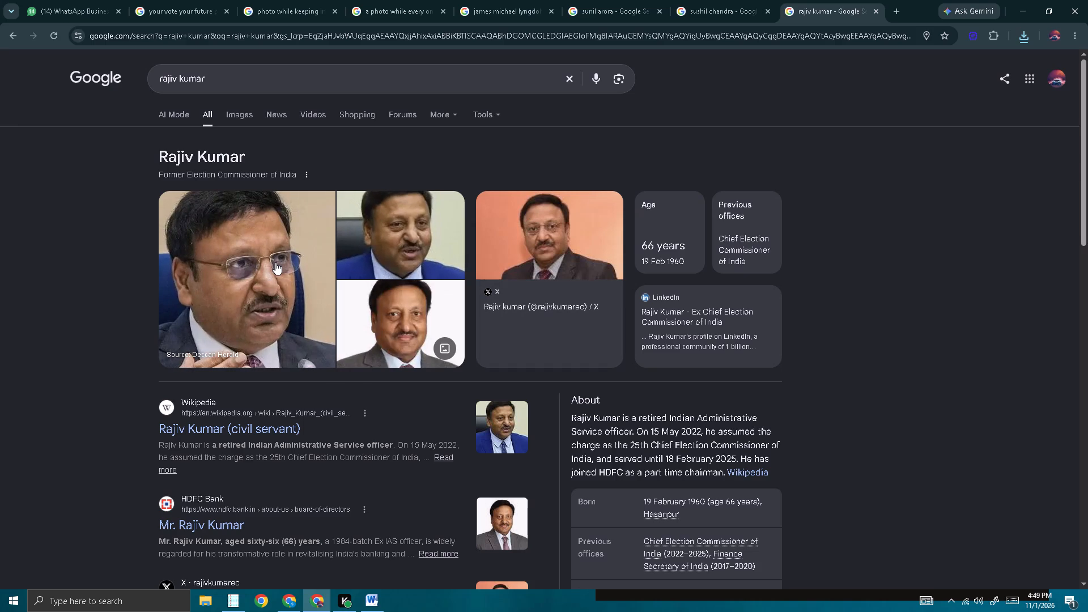
Start saving the main Rajiv Kumar search image to the Downloads folder.
click(295, 297)
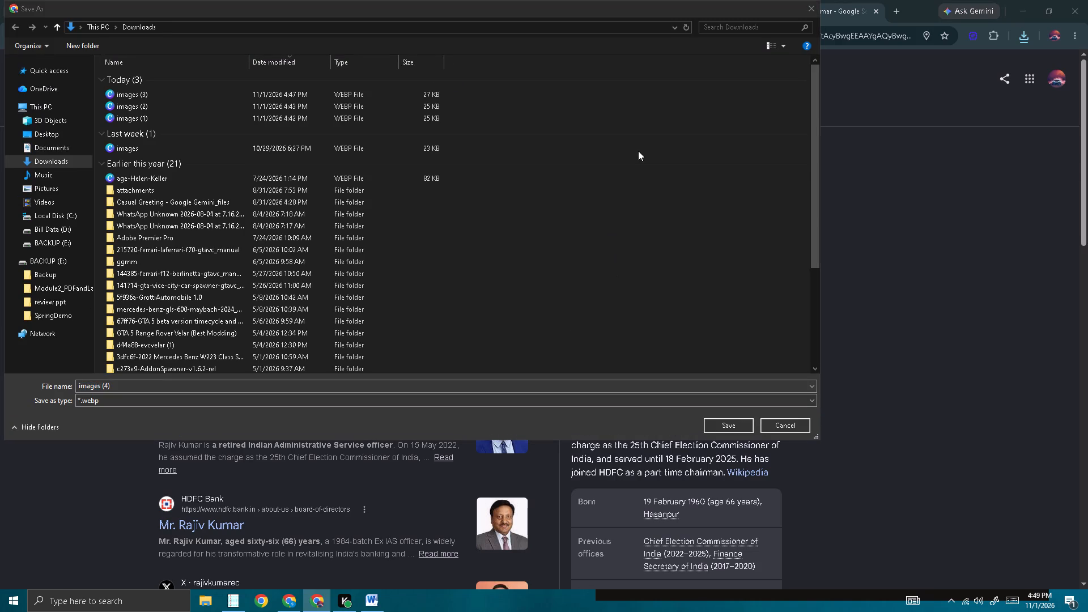
Uninstall Canva through Windows' Programs and Features, then close that window.
click(3, 598)
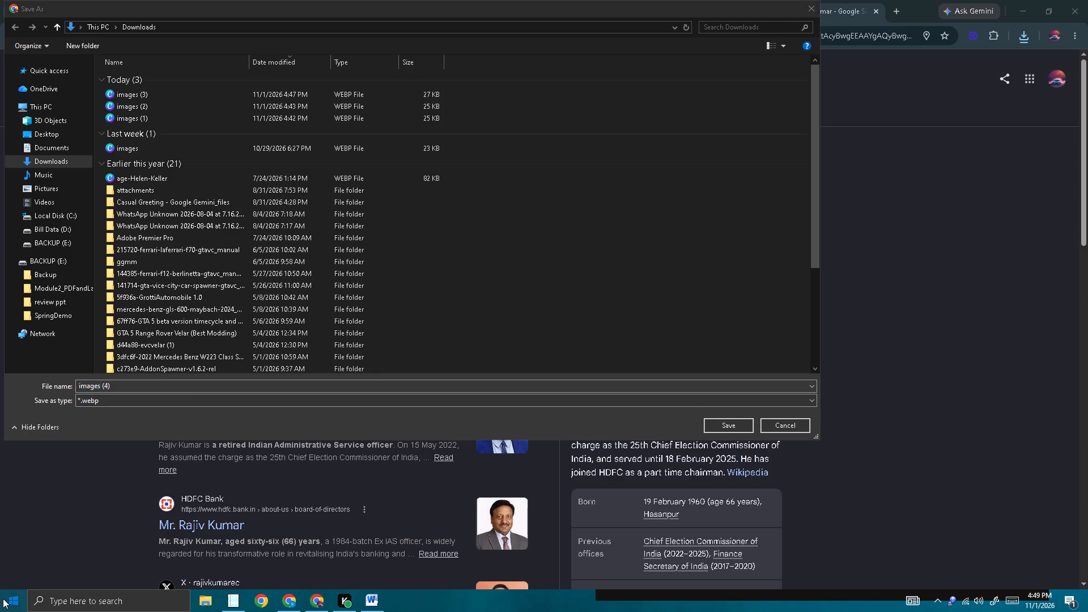
right_click(99, 278)
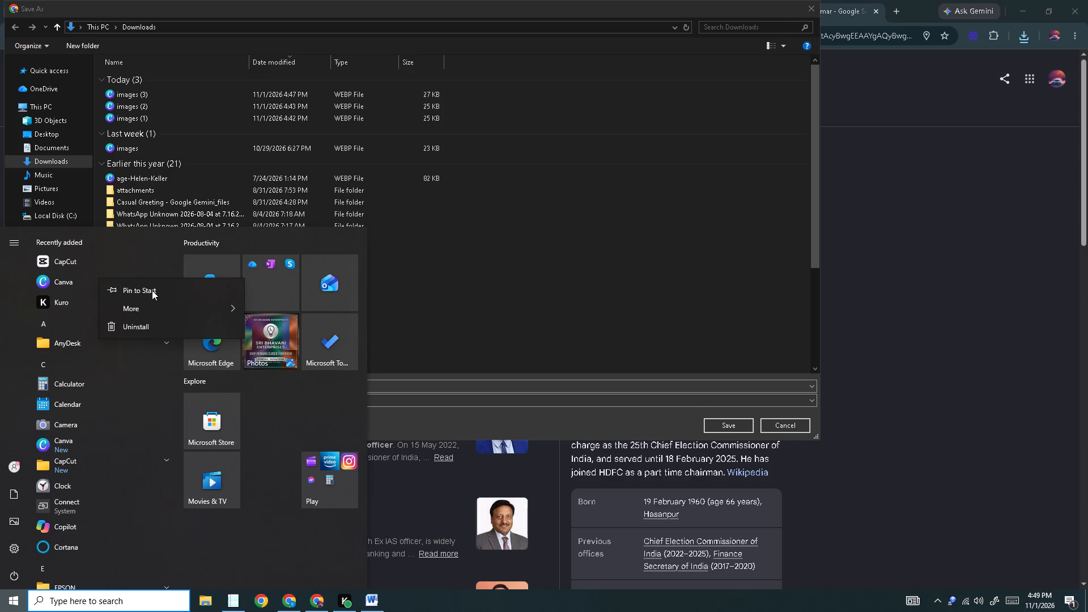
click(169, 333)
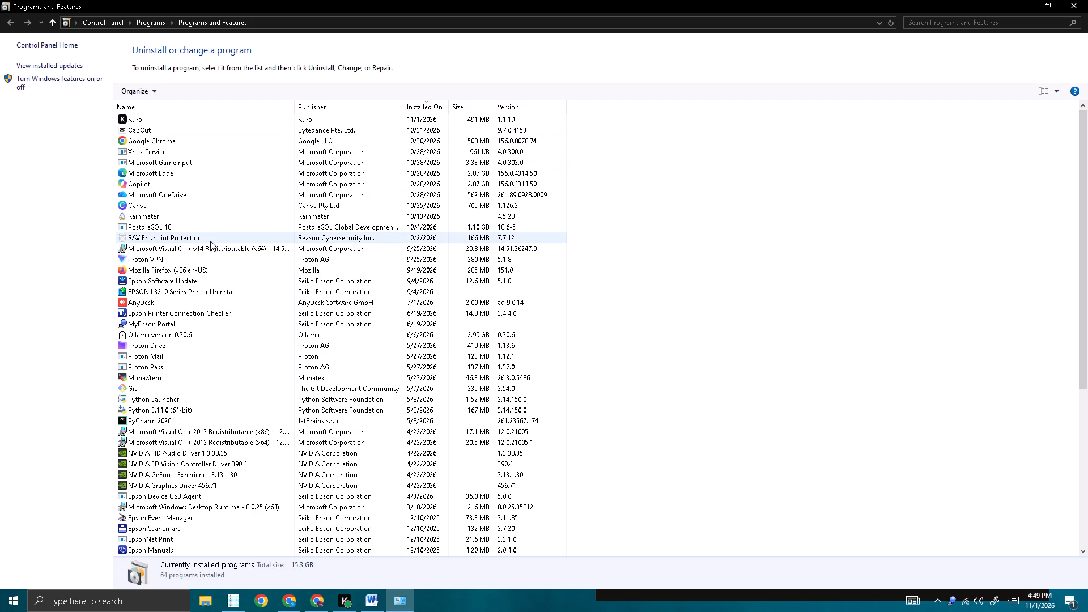
scroll(175, 184, down, 1)
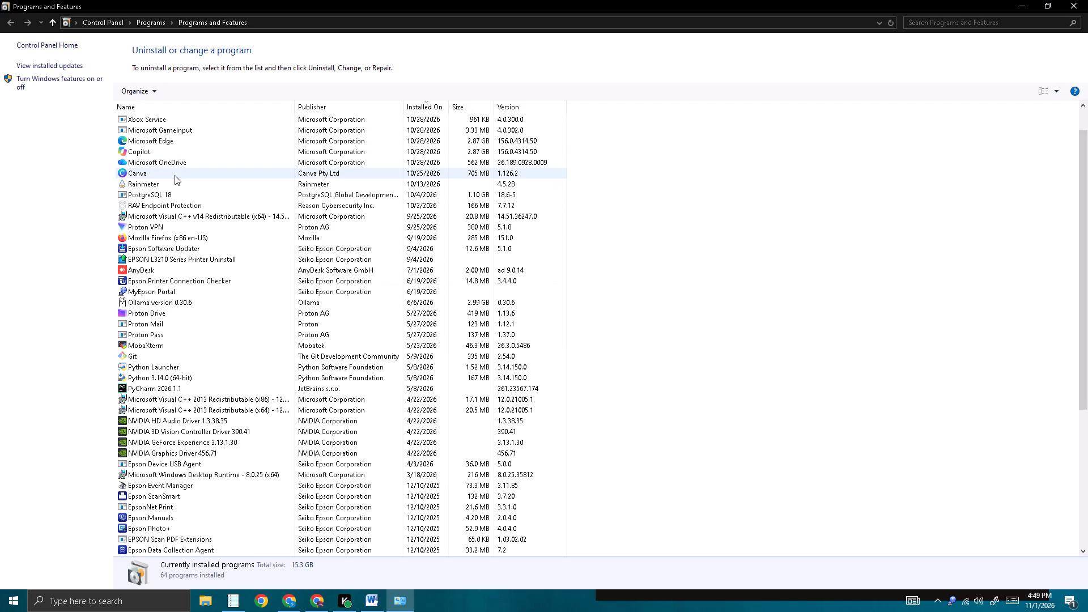
right_click(175, 175)
click(168, 173)
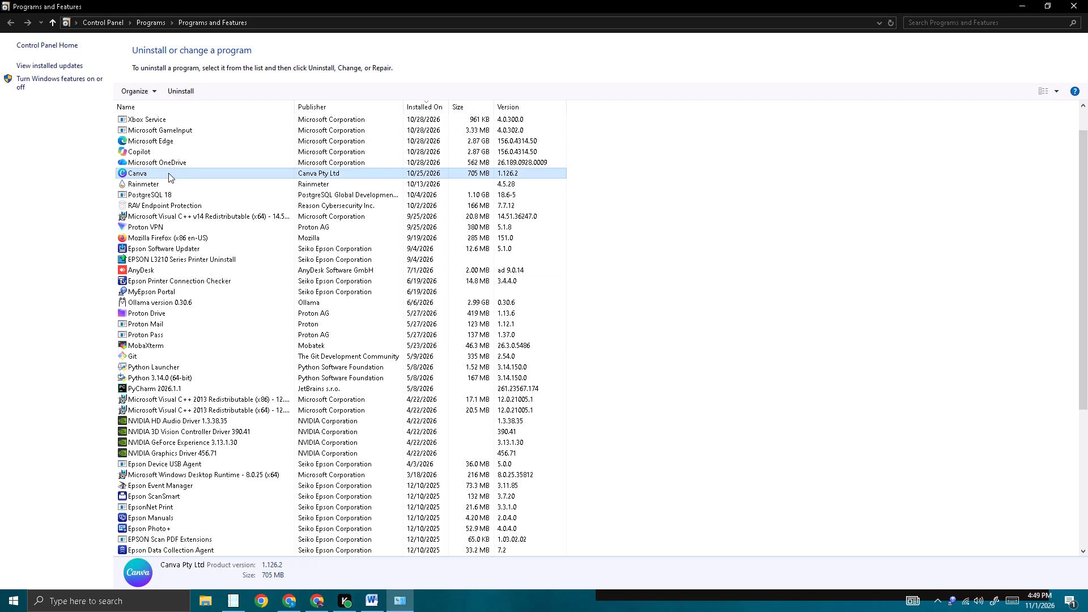
right_click(168, 173)
click(183, 180)
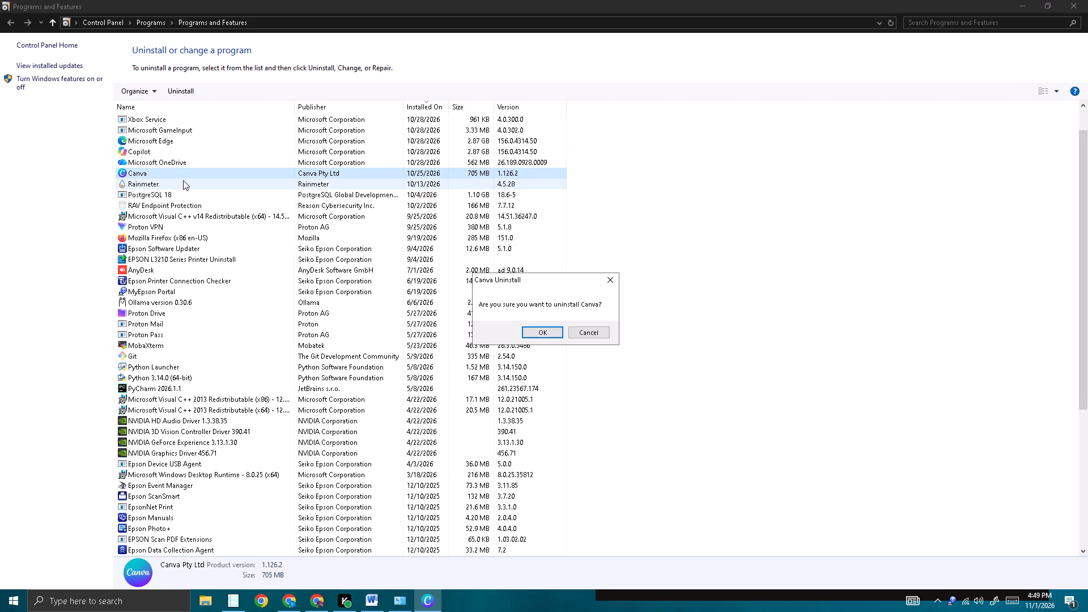
click(552, 330)
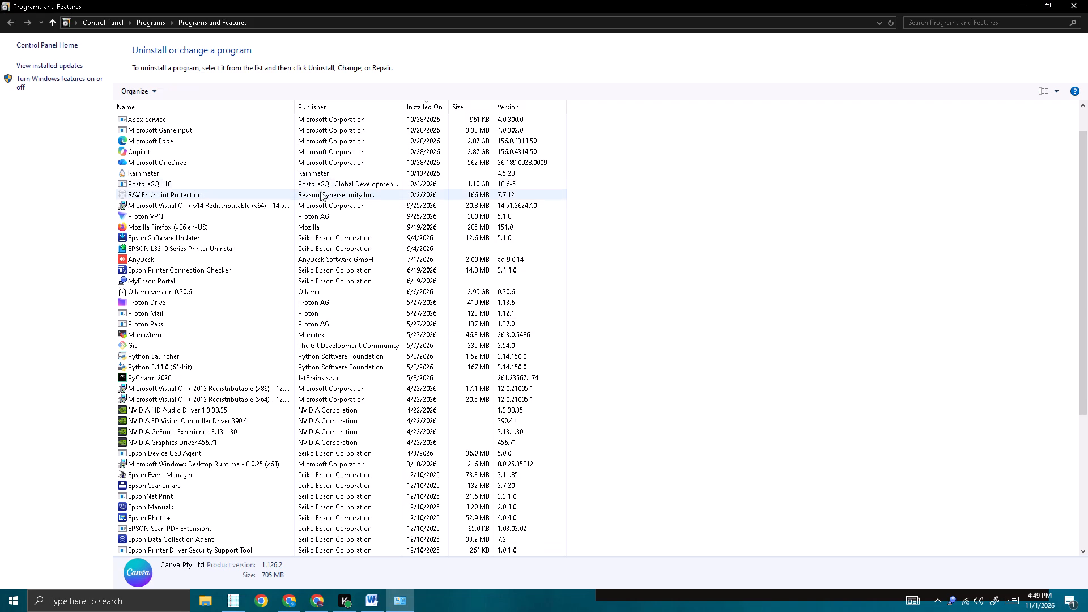
click(1087, 0)
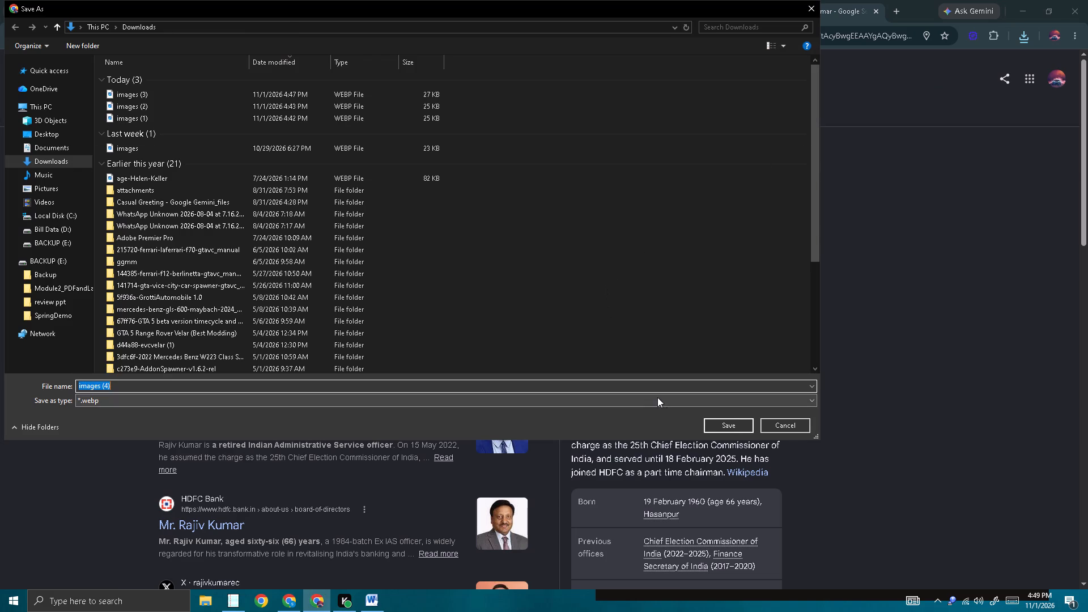
Save the Rajiv Kumar image in Downloads as a WEBP file, keeping the suggested name "images (4)".
click(732, 422)
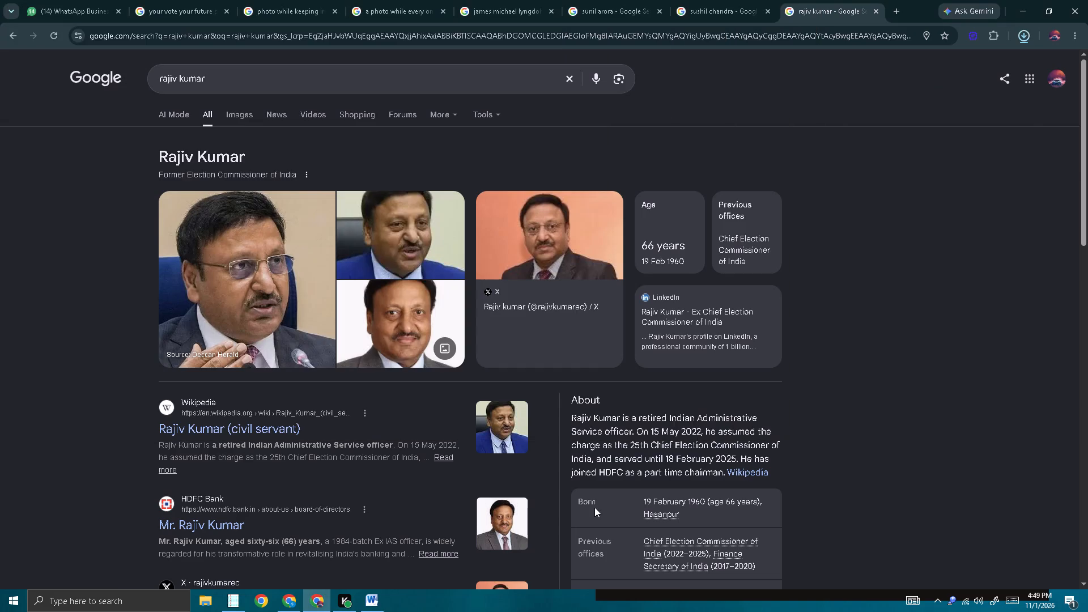
click(363, 609)
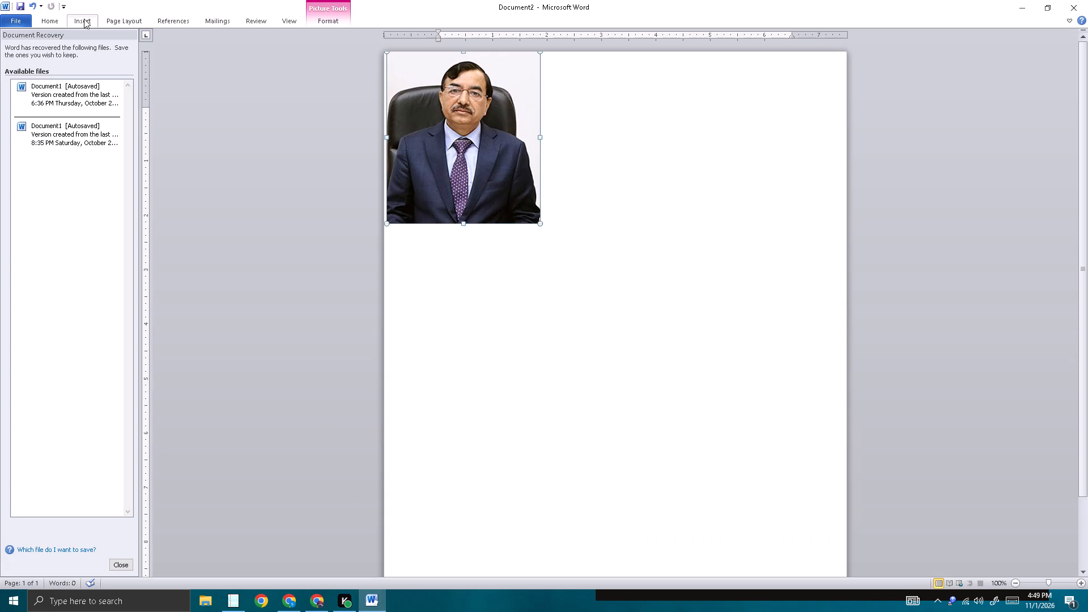
click(84, 19)
click(109, 39)
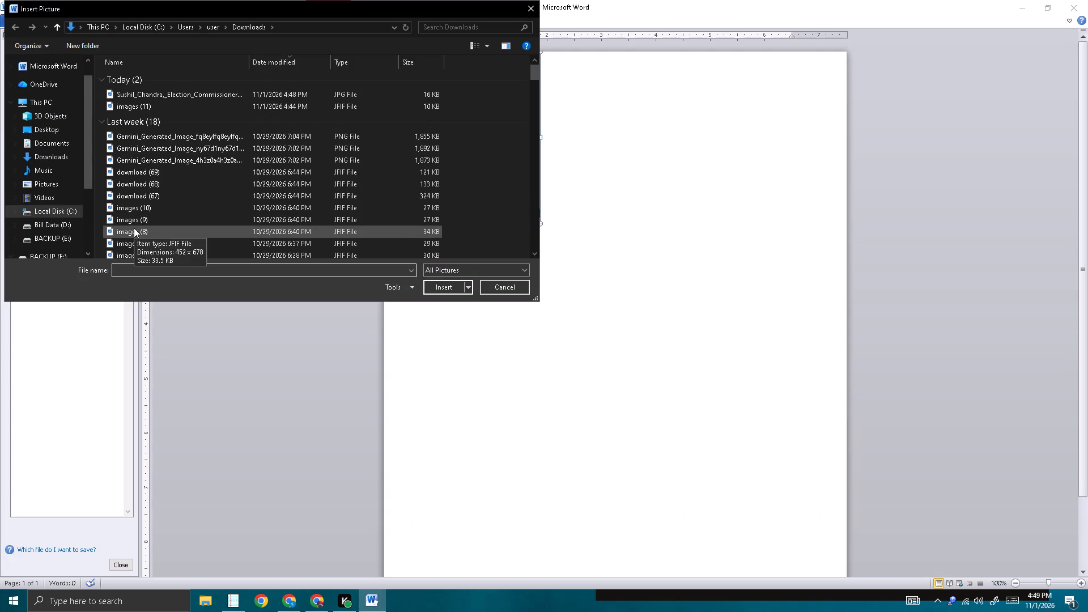
scroll(130, 189, down, 2)
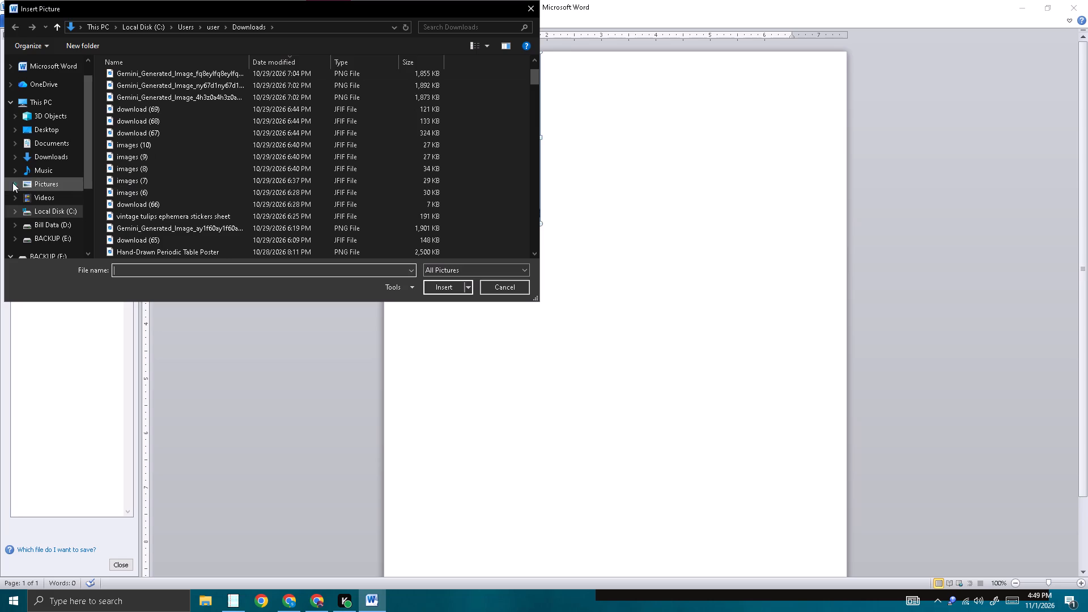
click(25, 151)
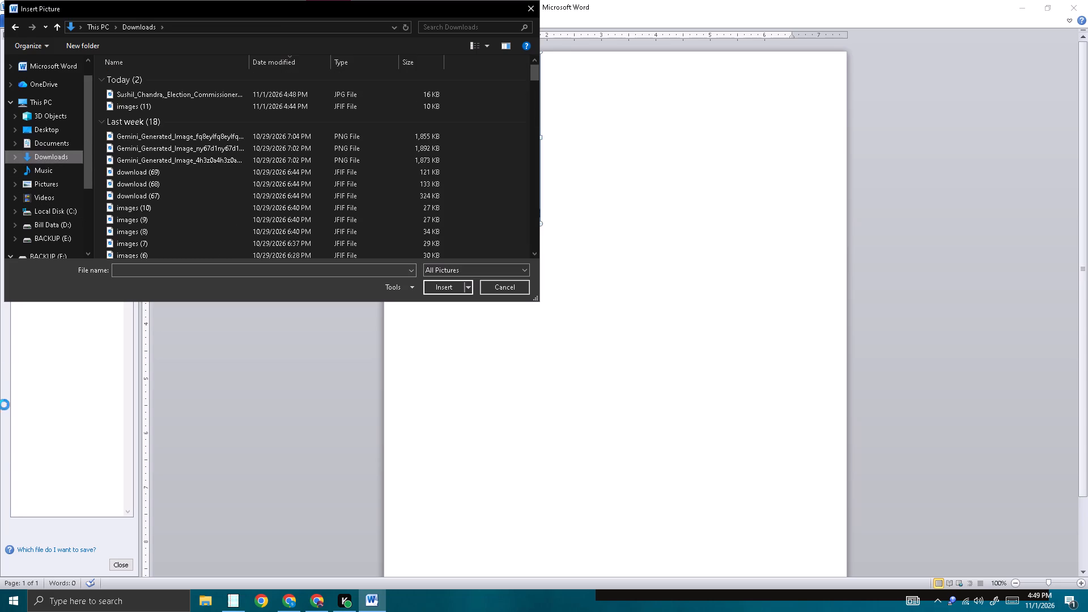
Switch to Chrome, open the HDFC Bank portrait of Rajiv Kumar from the search results and save the image.
click(306, 601)
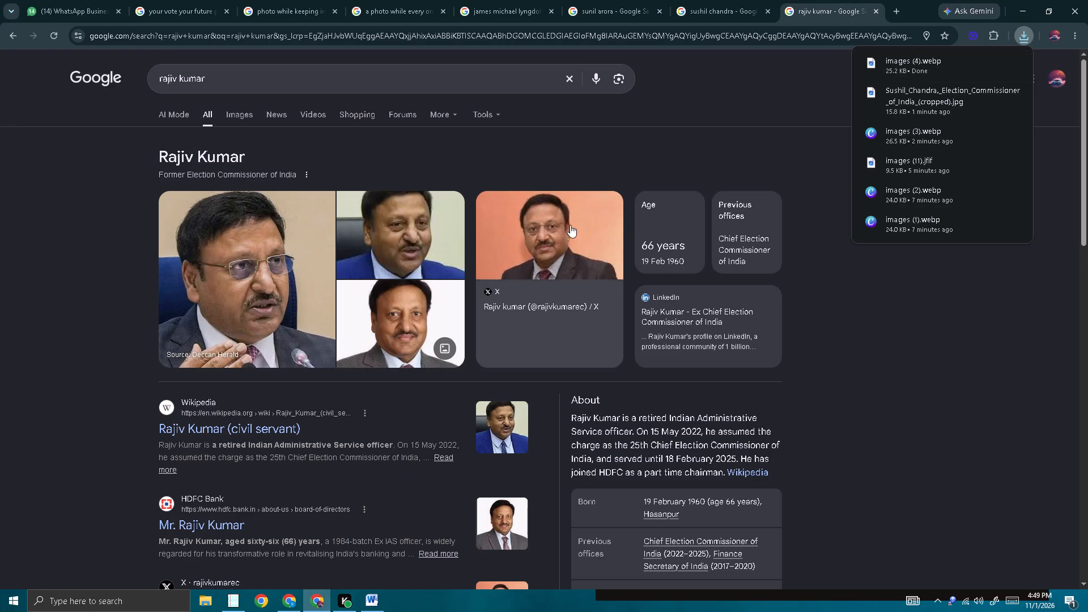
click(410, 300)
right_click(681, 238)
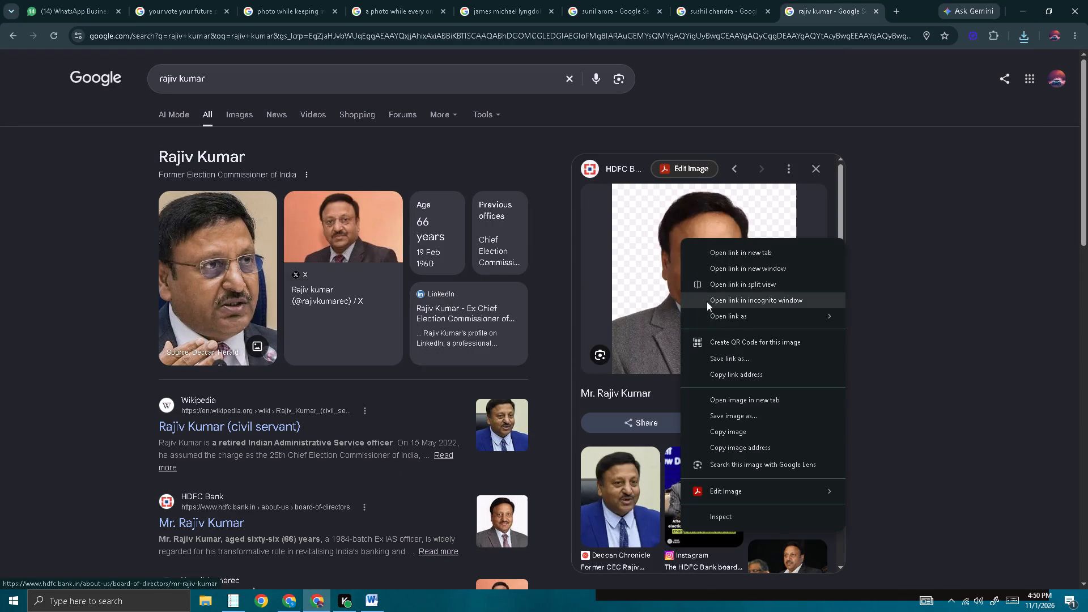
click(711, 421)
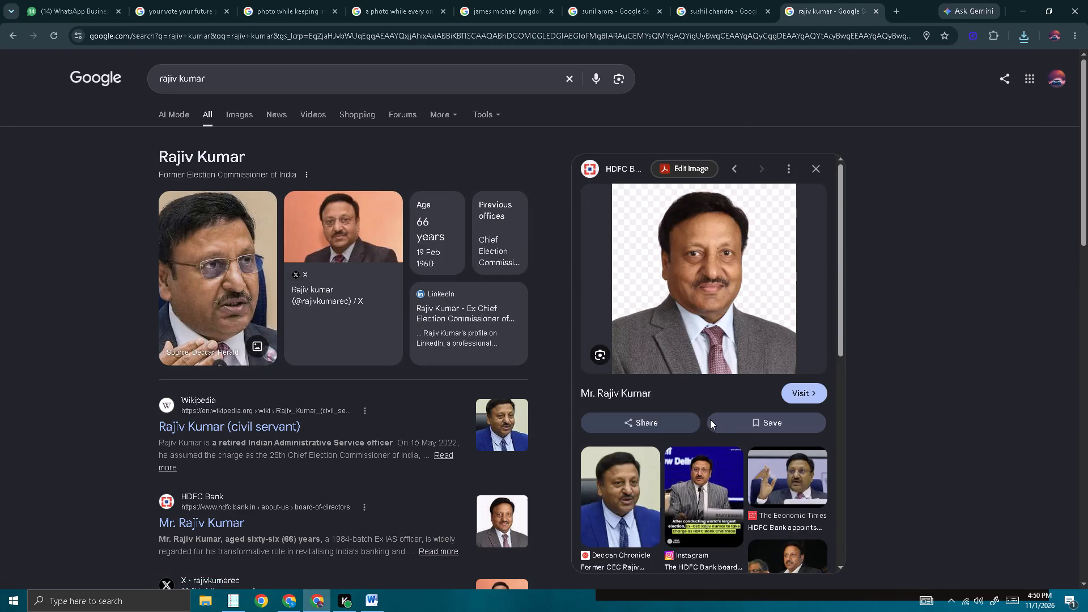
click(706, 419)
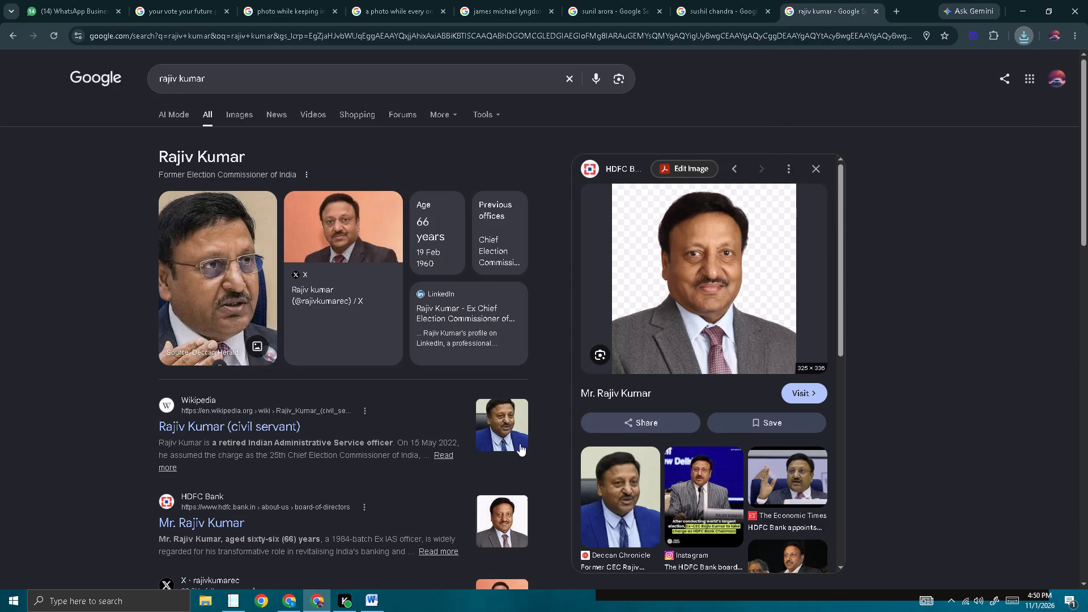
click(362, 611)
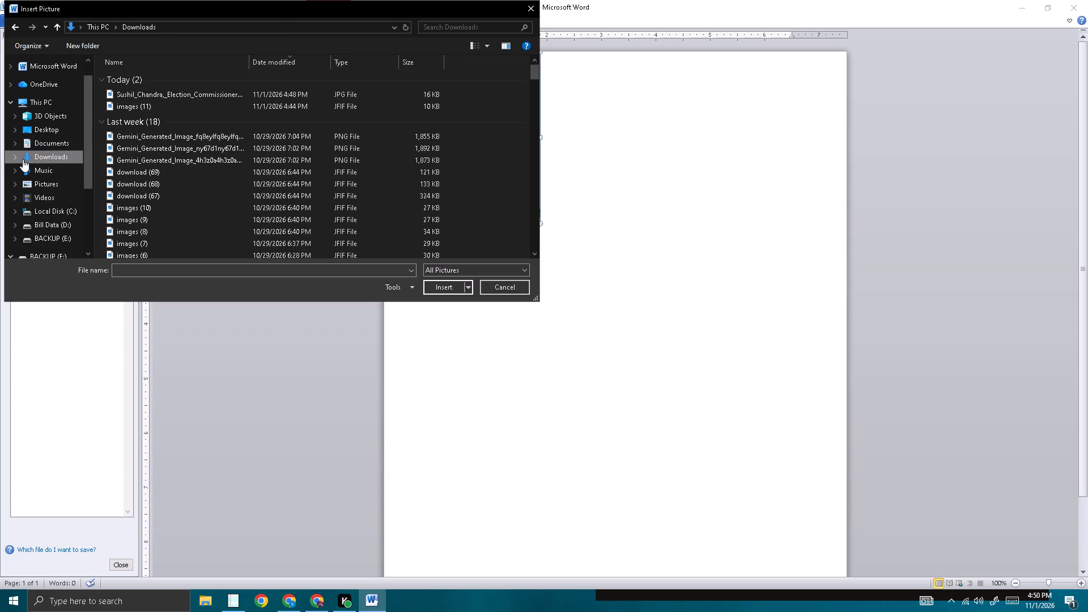
click(23, 159)
click(42, 79)
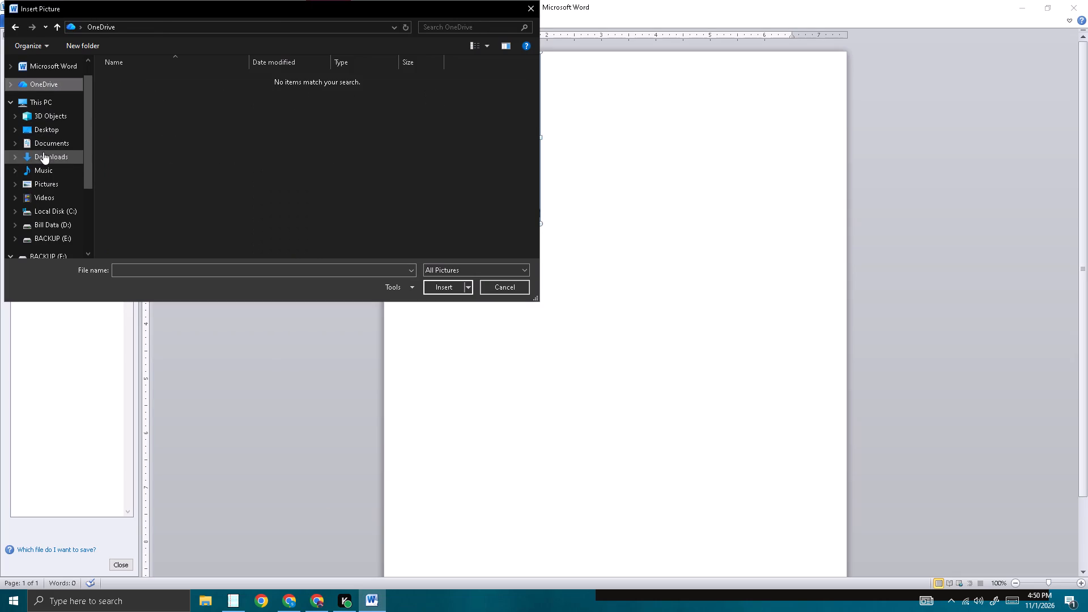
click(43, 152)
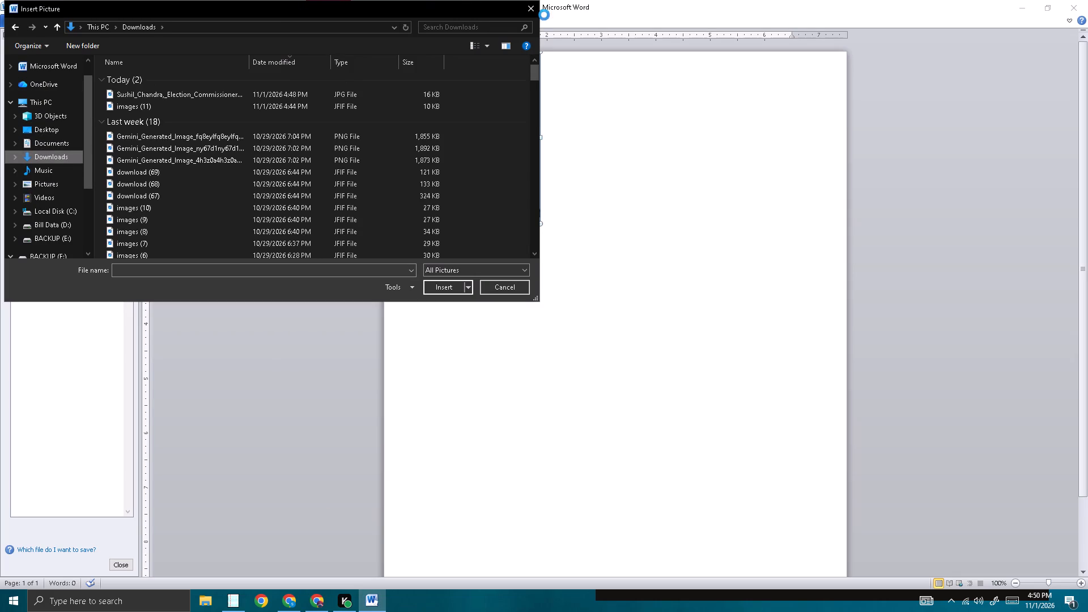
click(532, 9)
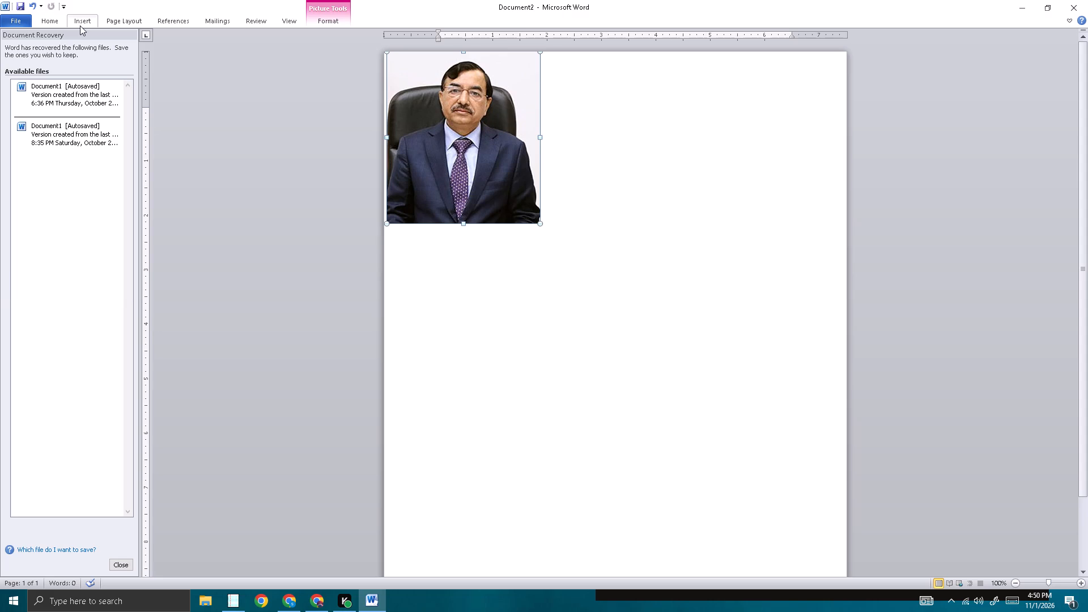
click(80, 25)
click(126, 41)
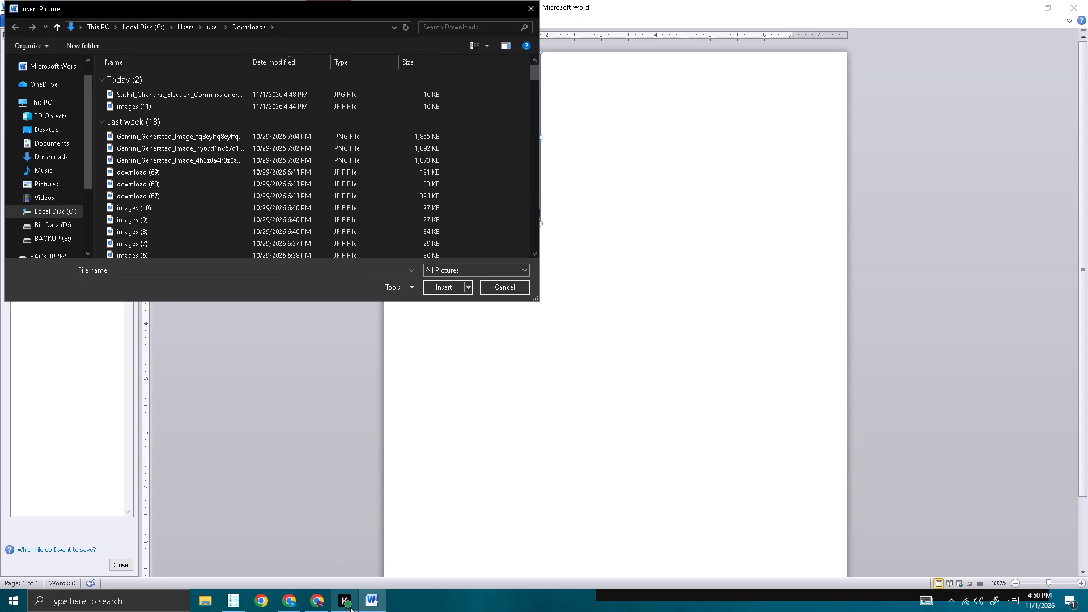
click(329, 604)
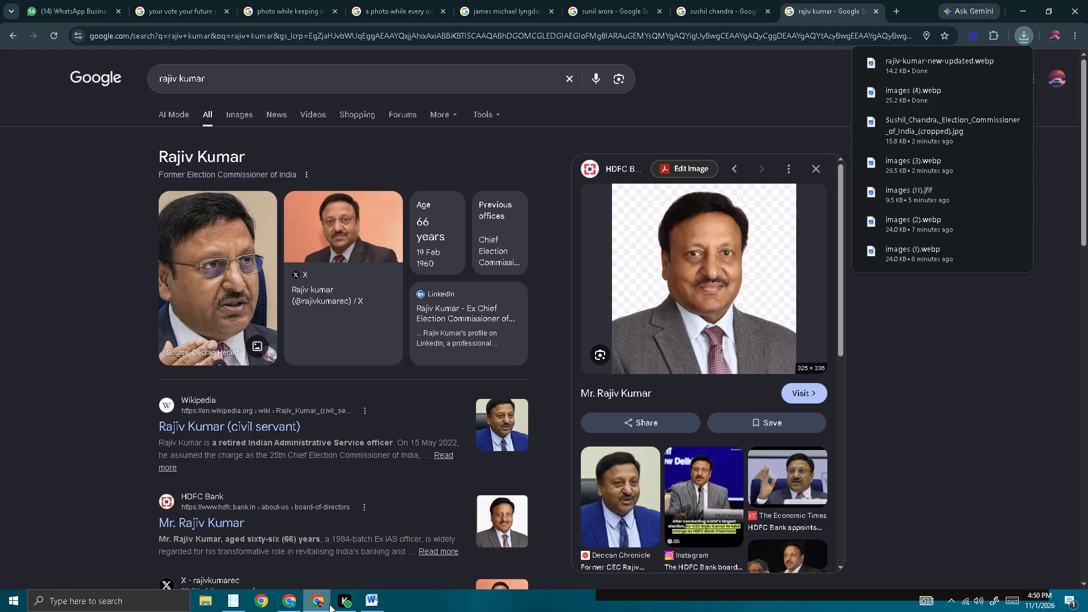
right_click(915, 75)
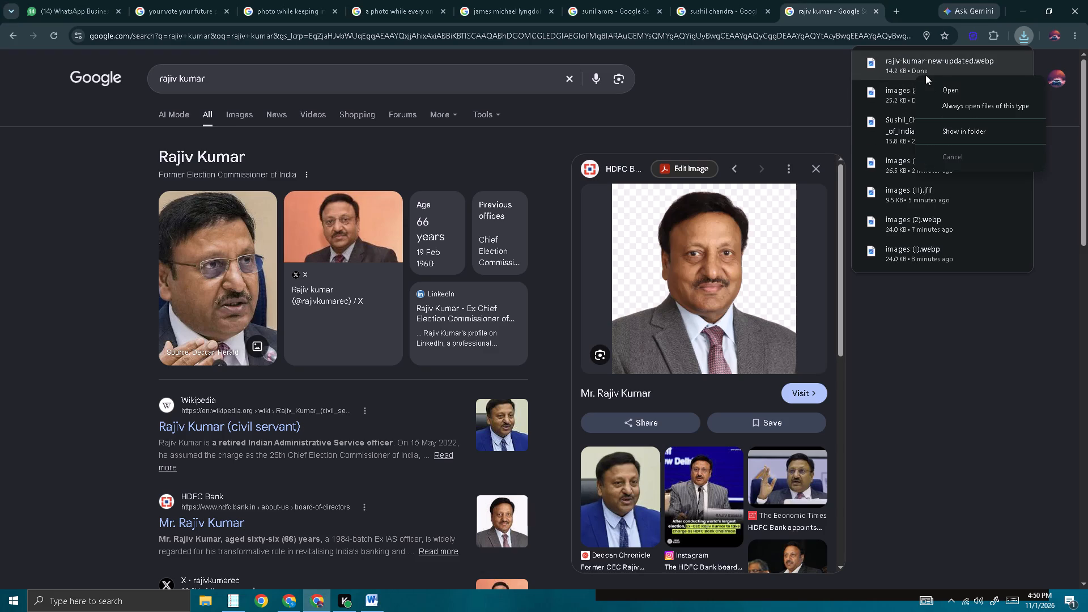
click(945, 110)
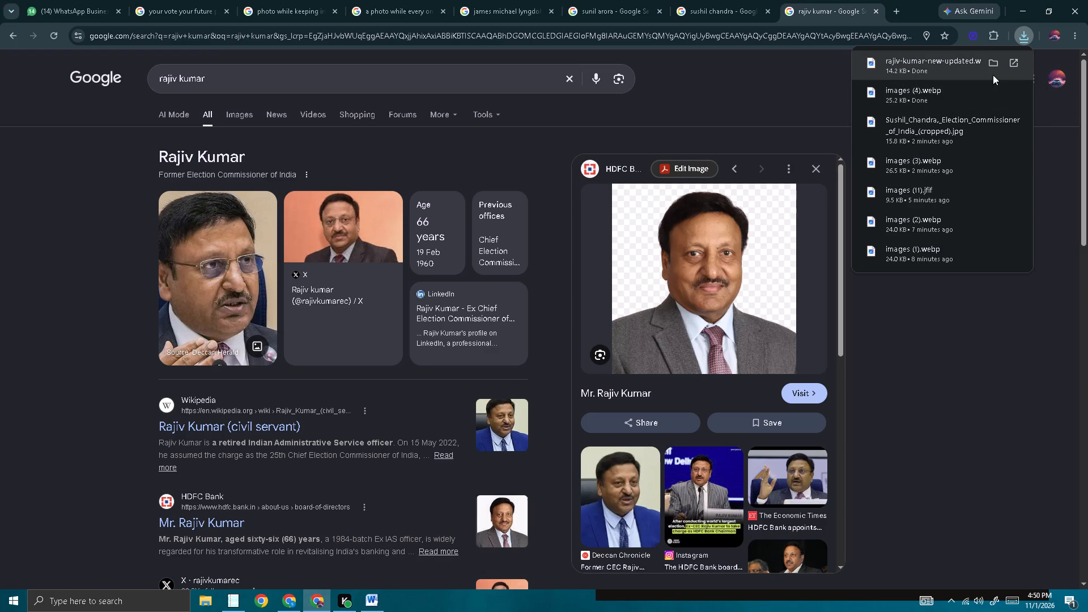
click(1013, 67)
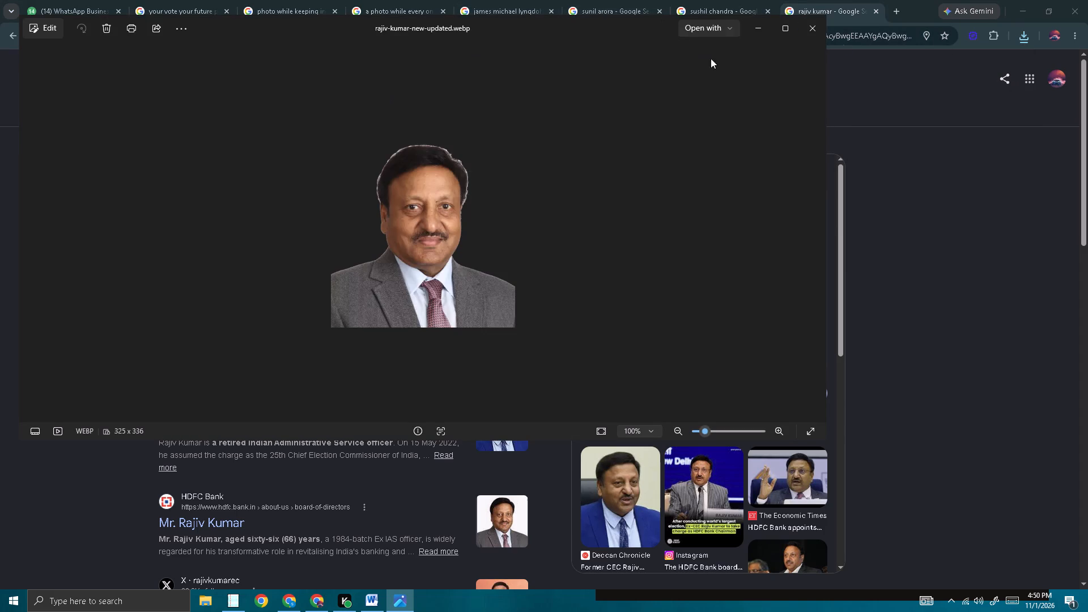
click(734, 27)
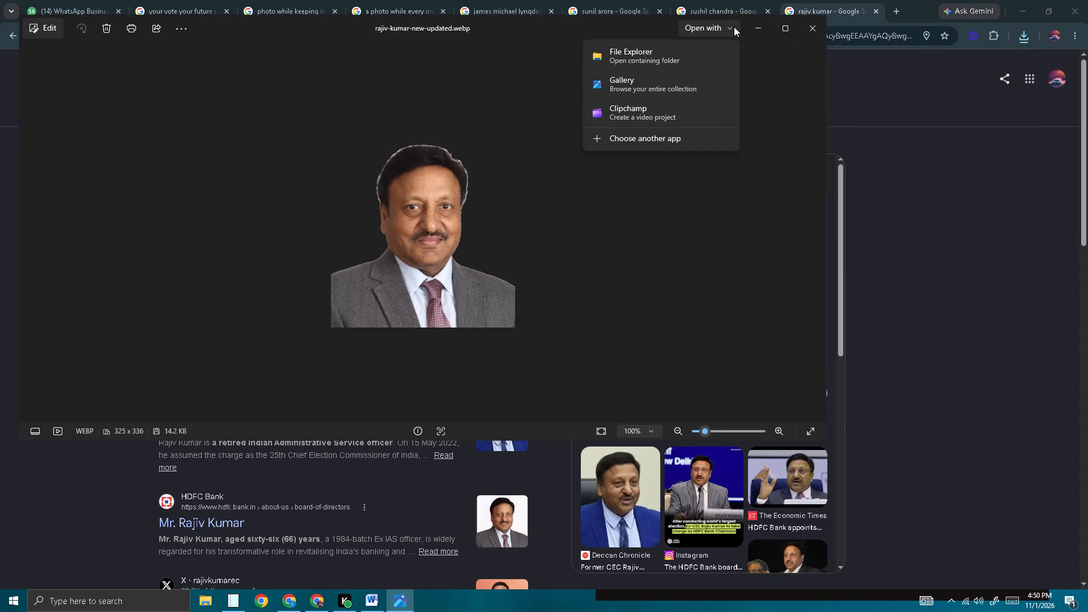
click(609, 62)
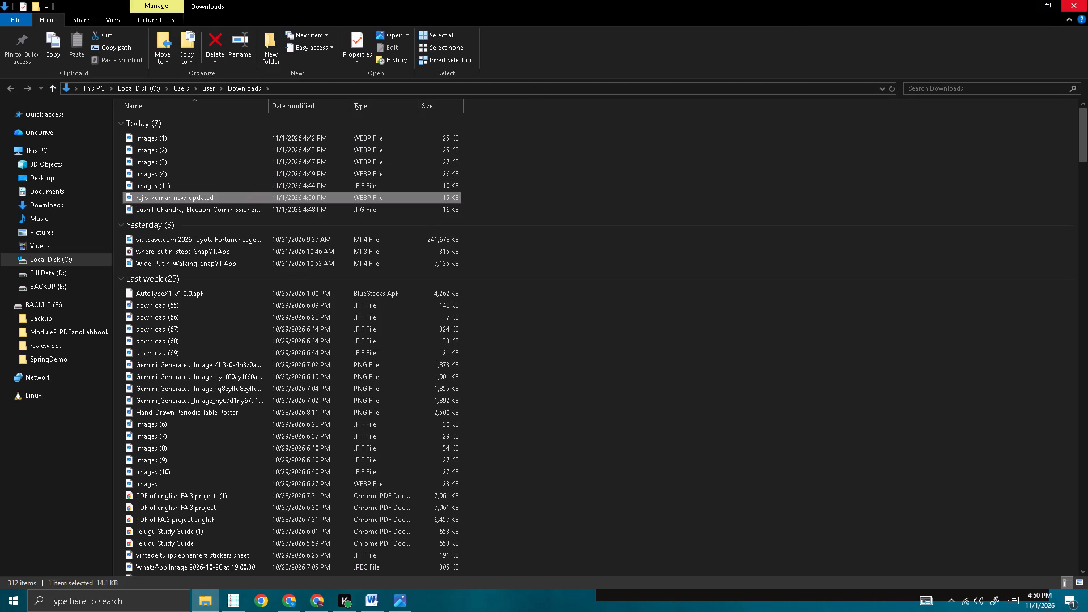
click(1060, 4)
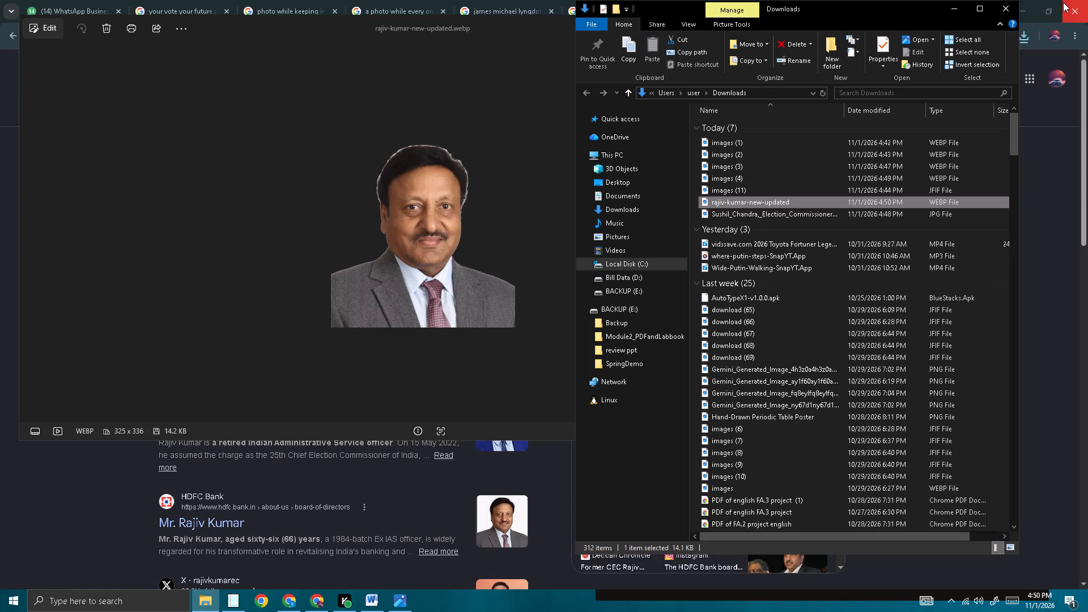
click(997, 5)
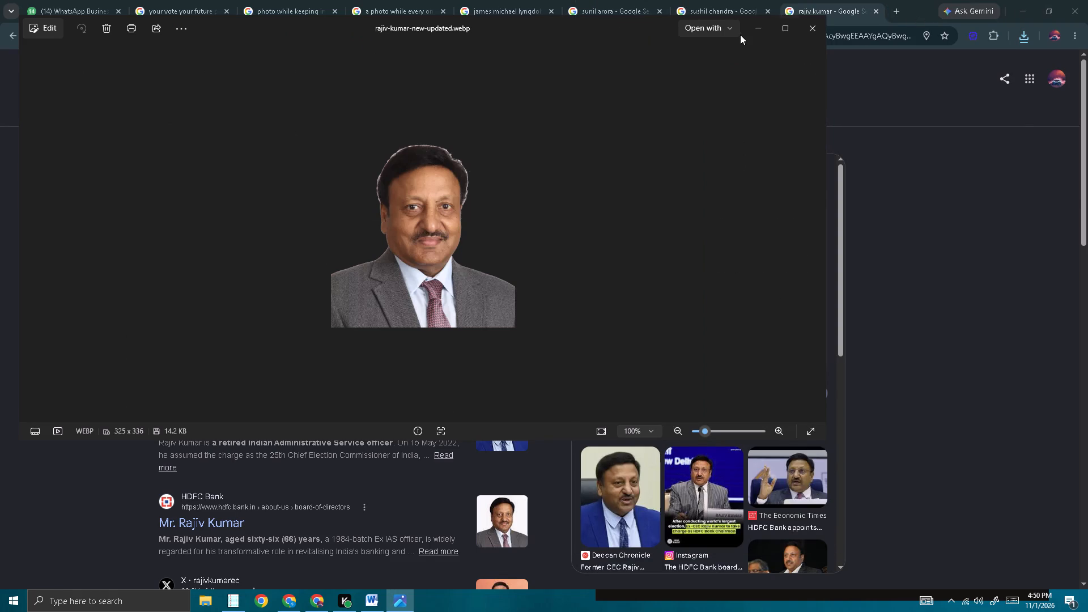
click(802, 28)
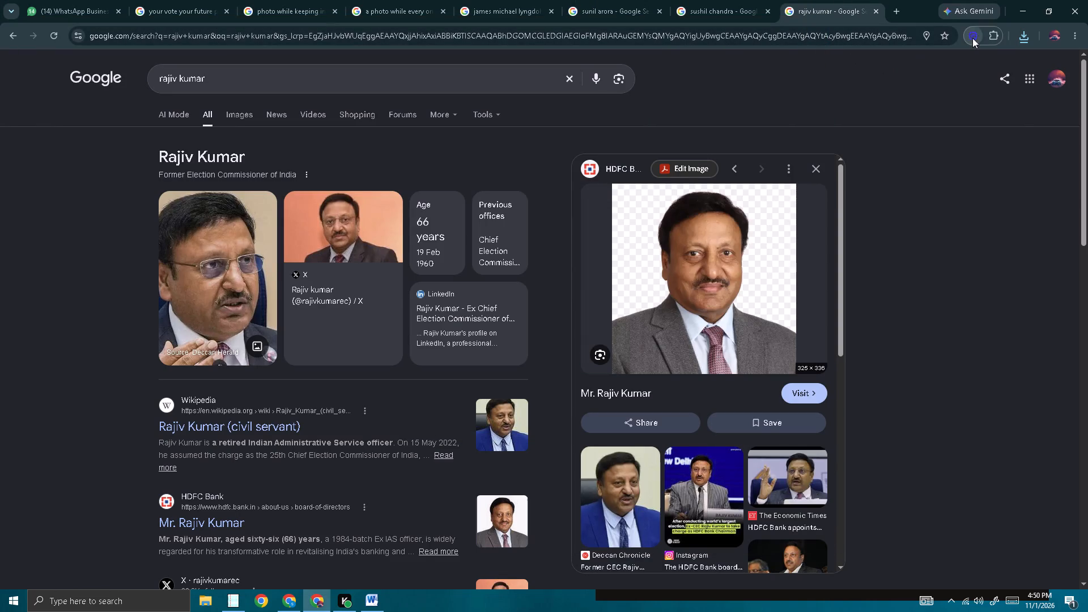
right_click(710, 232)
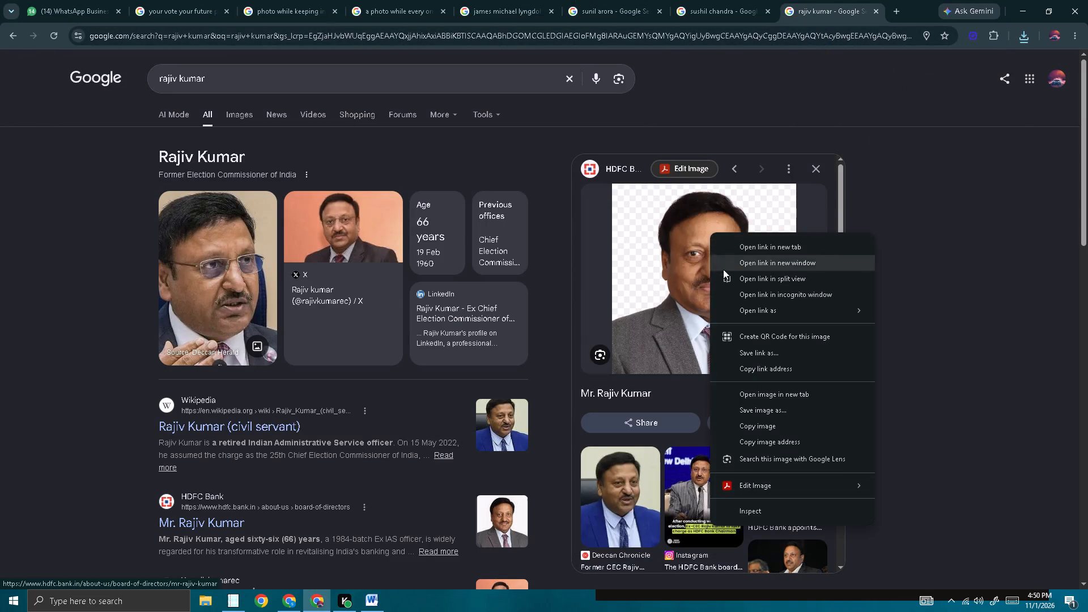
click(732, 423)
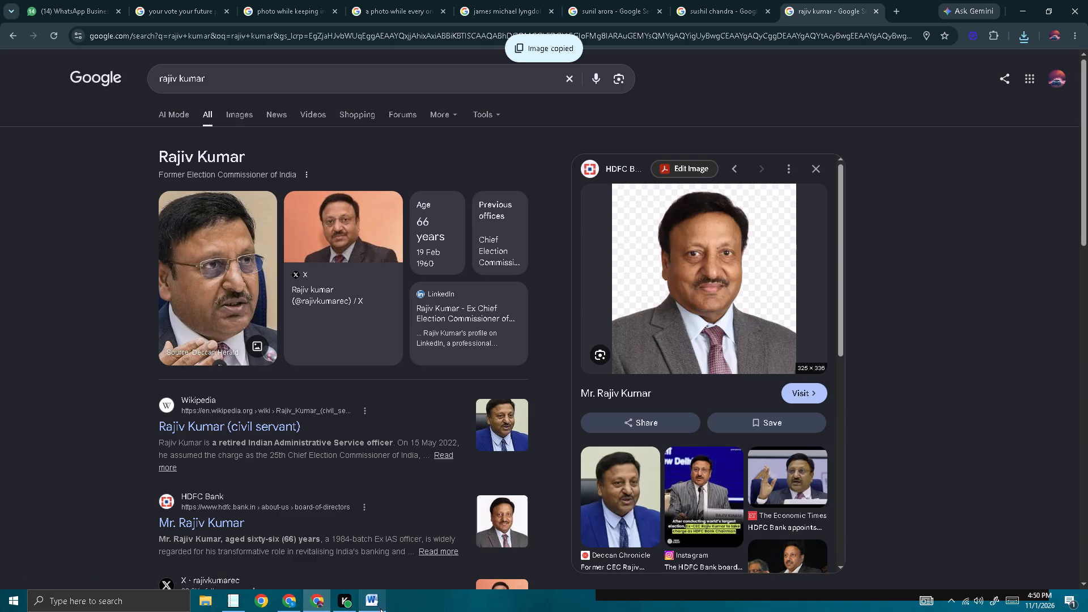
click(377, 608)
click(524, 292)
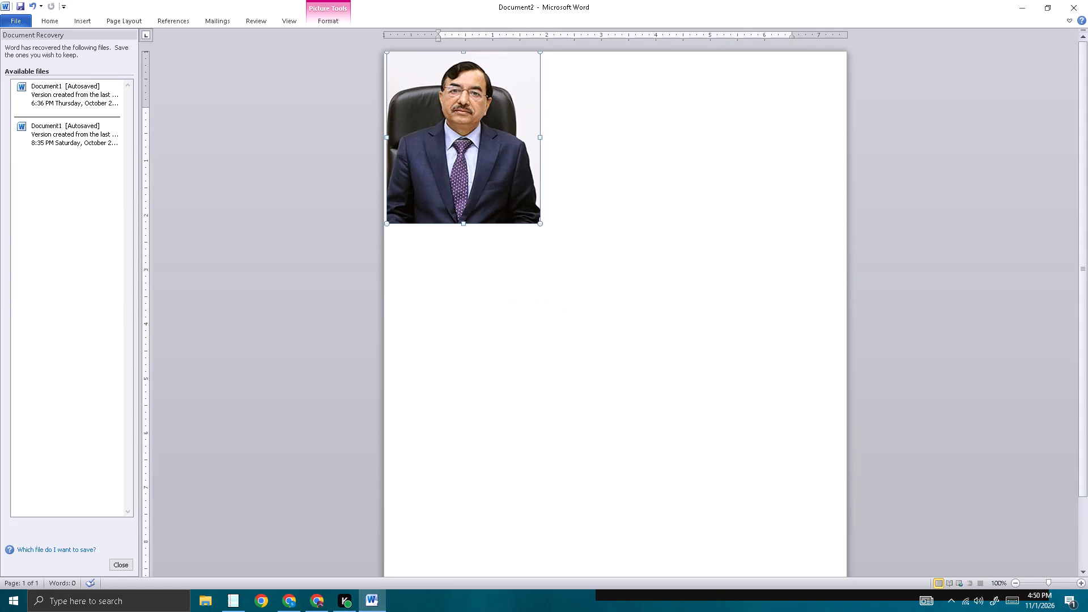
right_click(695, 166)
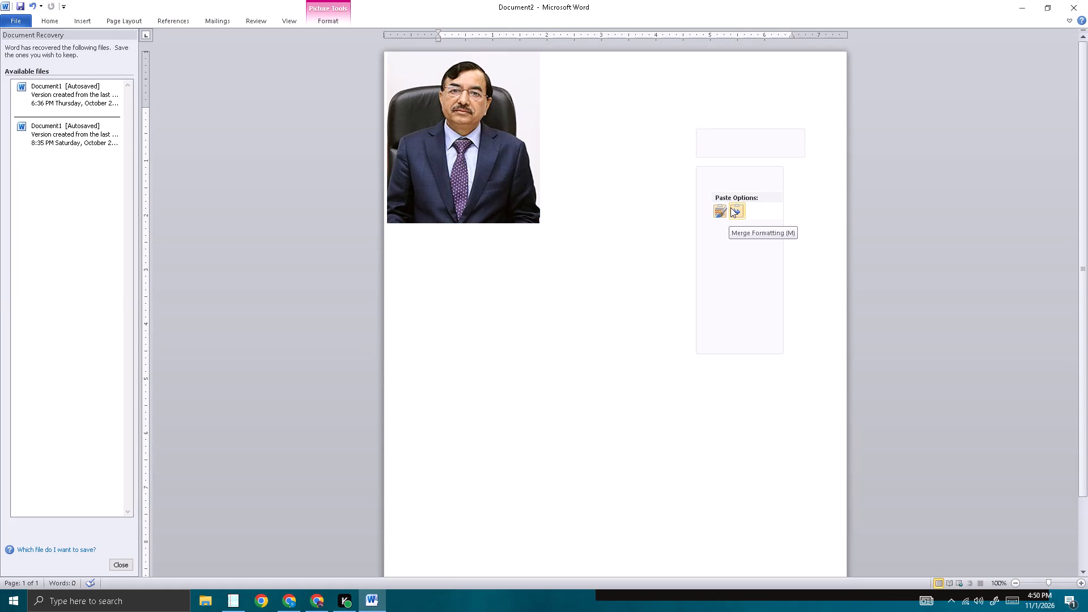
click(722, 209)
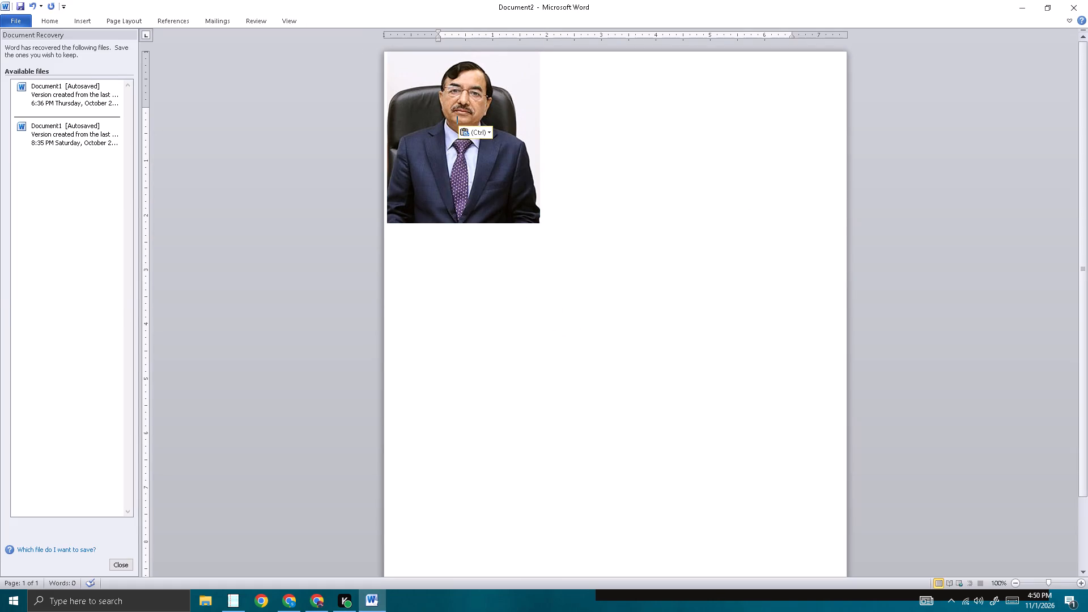
Switch to Chrome, copy Rajiv Kumar's Wikipedia portrait from the image results, and paste it into the Word document.
click(325, 611)
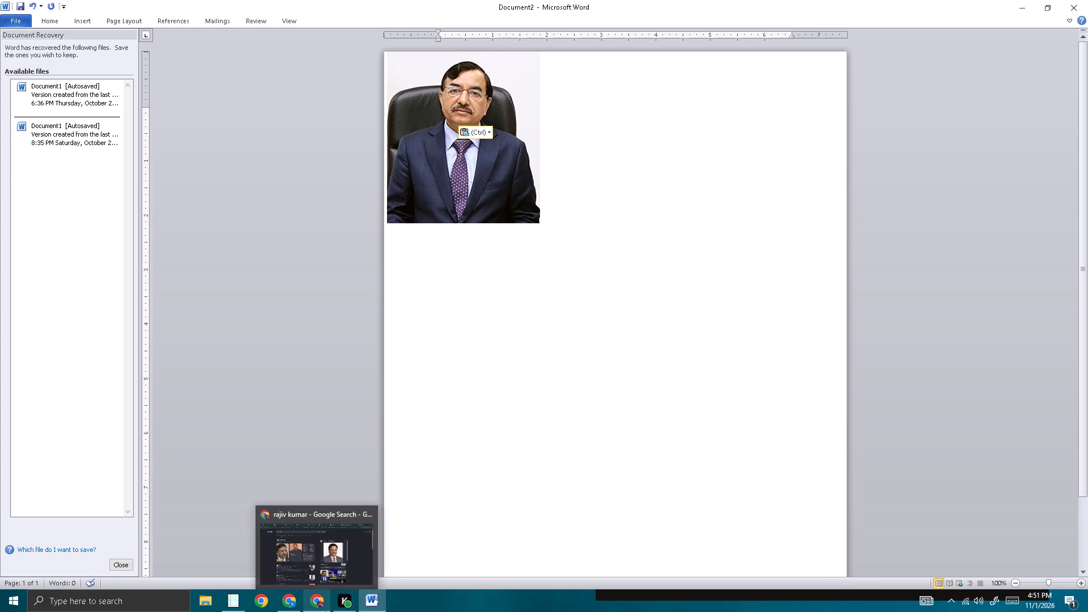
click(257, 263)
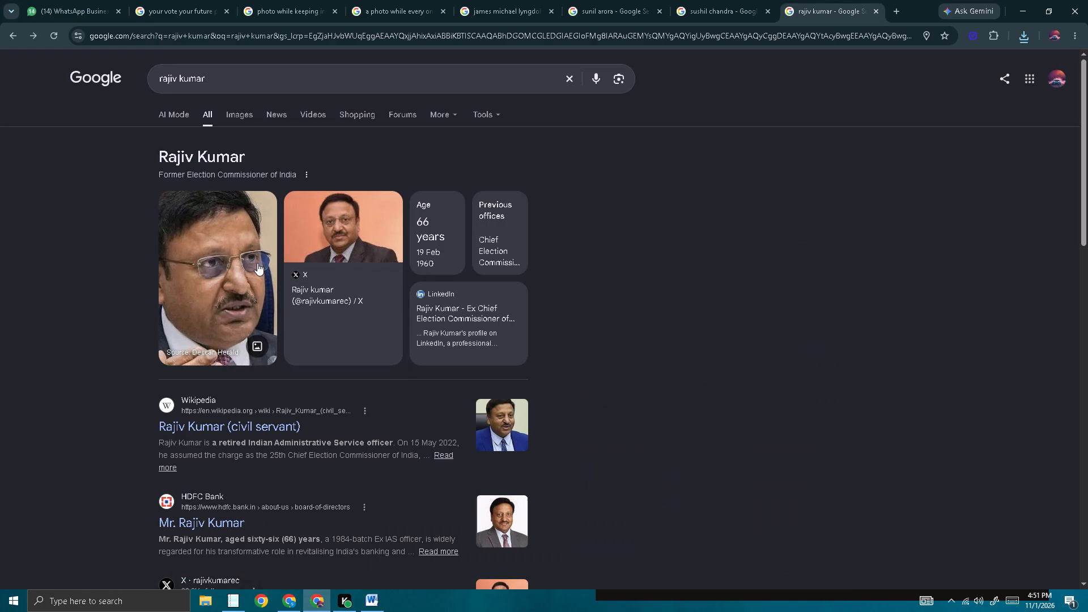
click(235, 112)
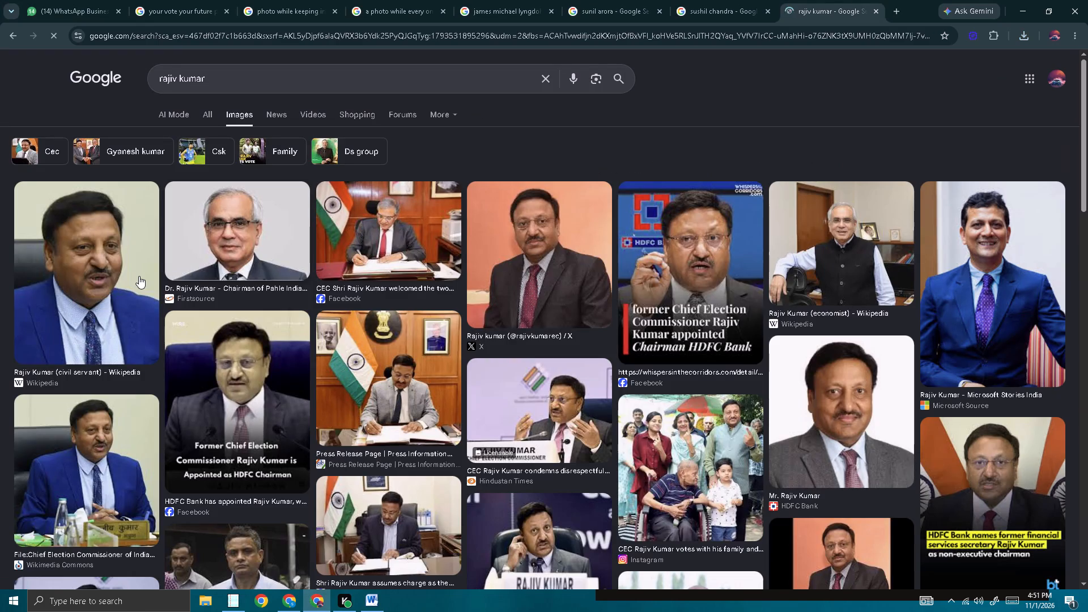
click(120, 280)
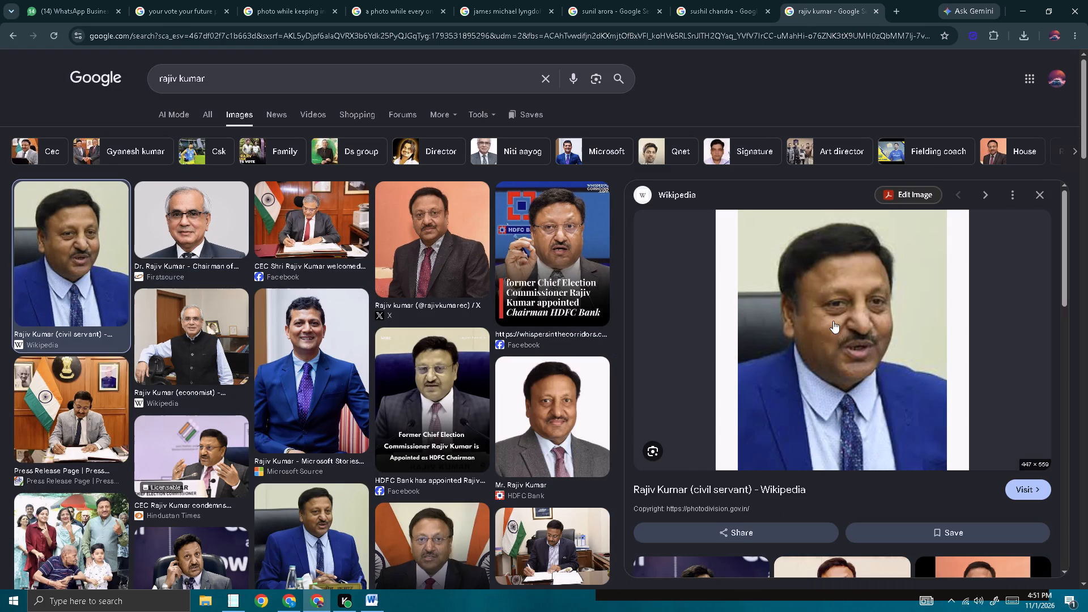
right_click(862, 339)
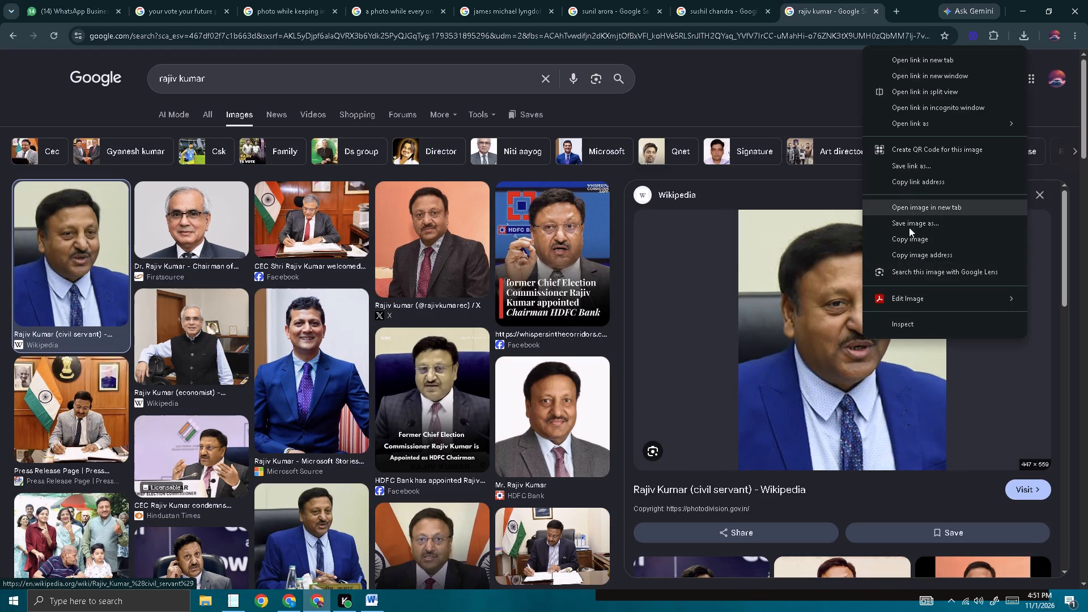
click(910, 236)
click(372, 601)
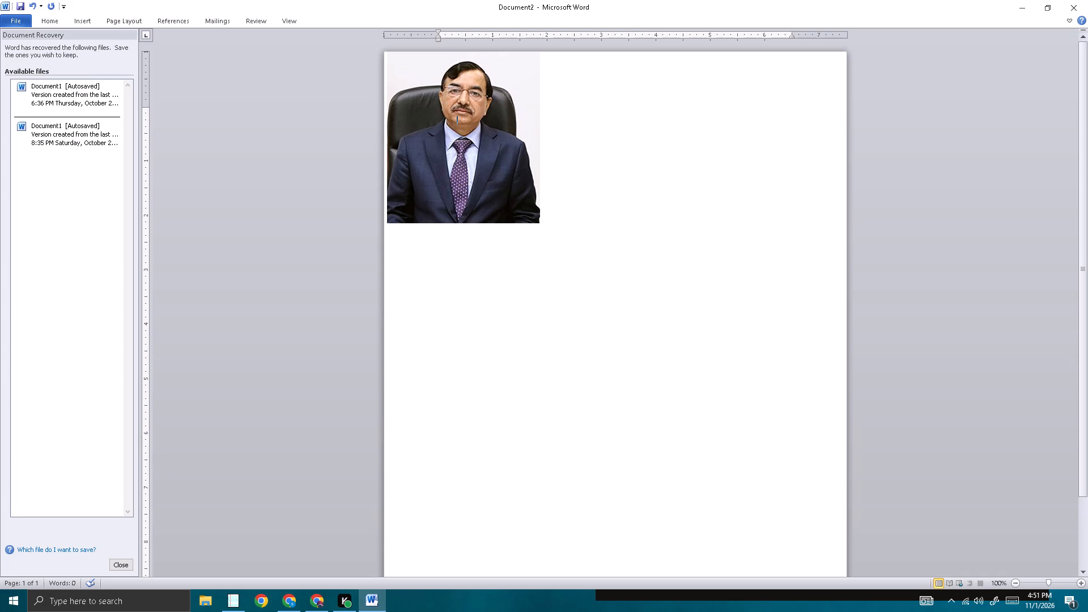
right_click(577, 227)
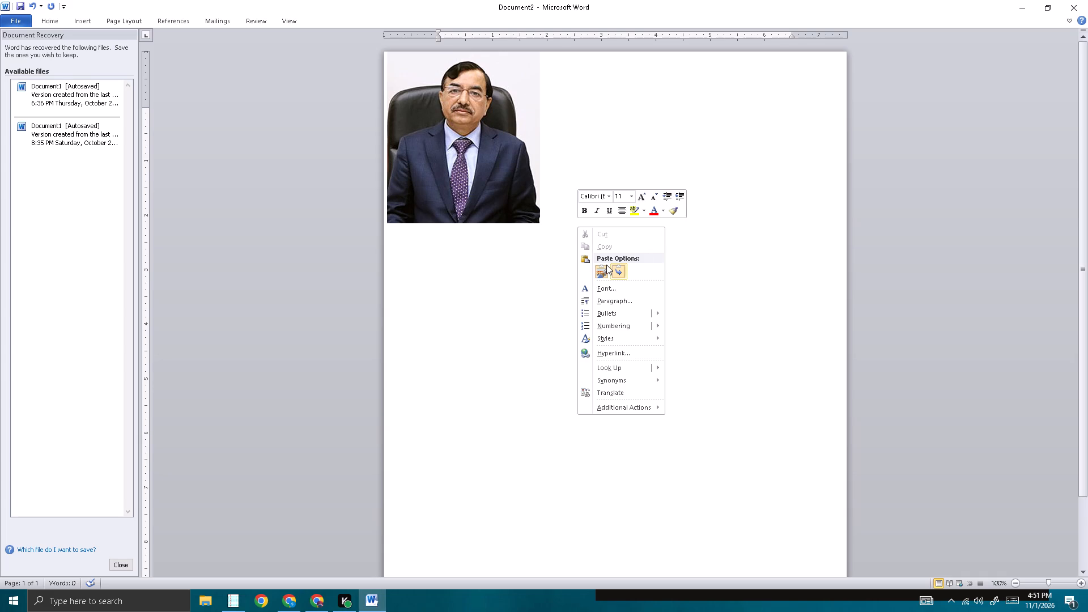
click(606, 265)
right_click(602, 266)
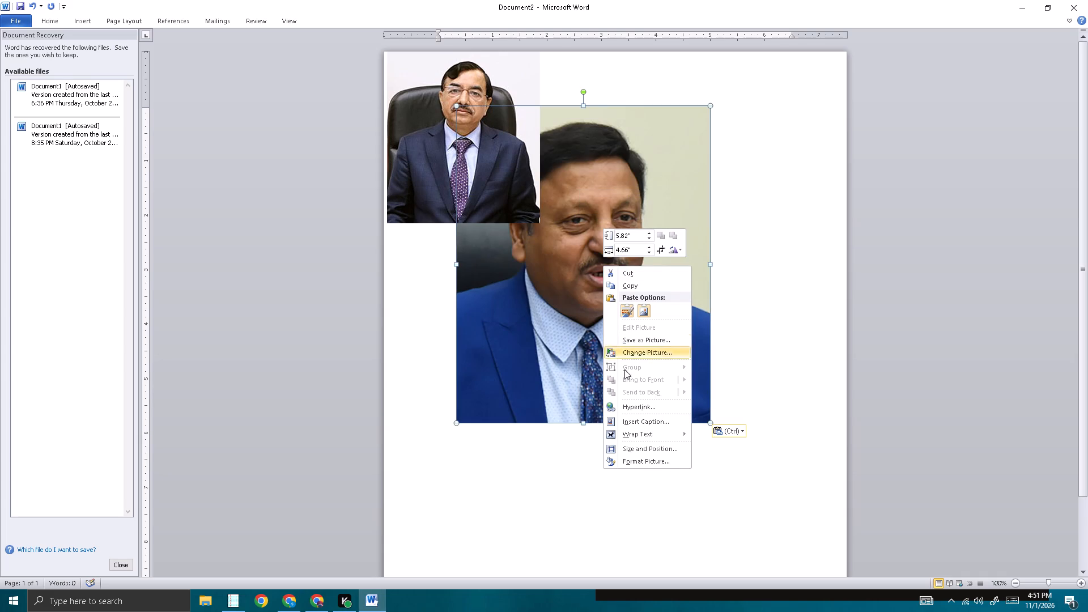
click(627, 432)
click(699, 520)
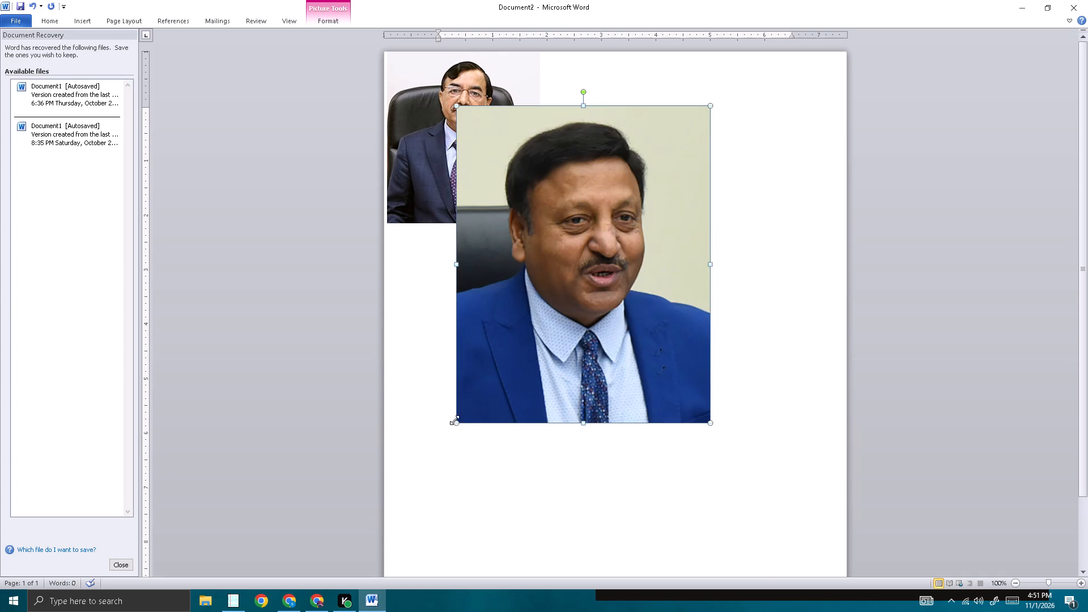
drag(454, 423, 539, 353)
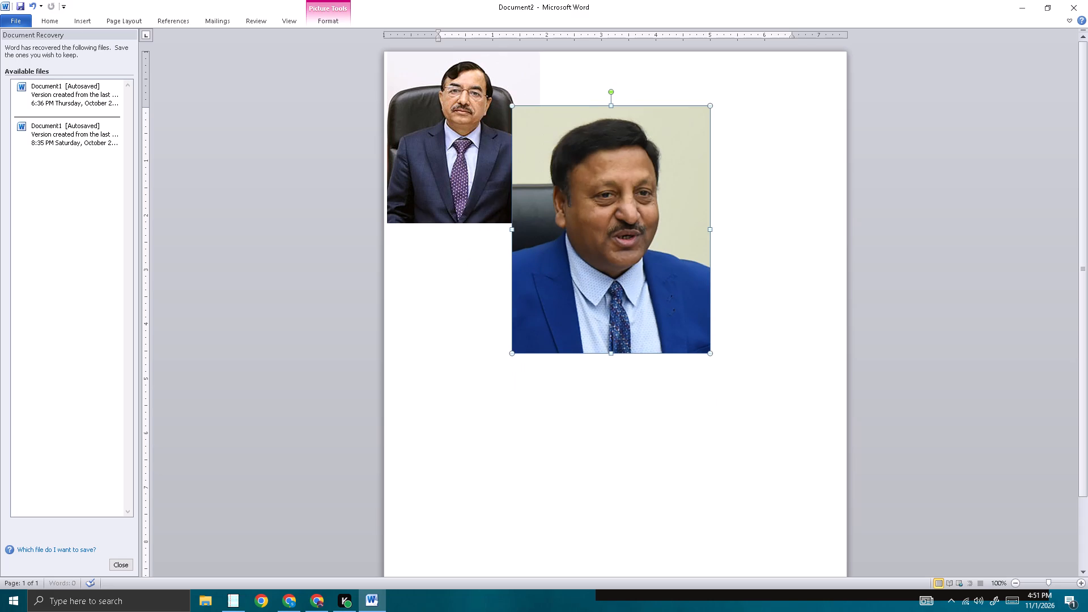
right_click(637, 234)
click(670, 401)
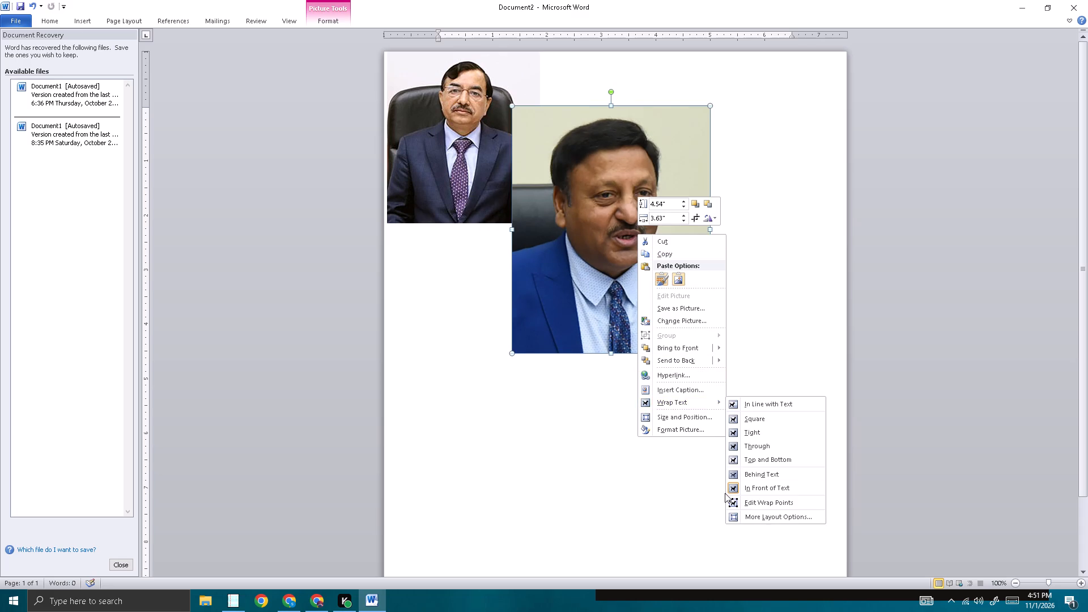
click(751, 491)
Rotate the Rajiv Kumar portrait 90° clockwise and place it in the page's top-right corner, beside Sushil Chandra's portrait.
drag(612, 260, 677, 210)
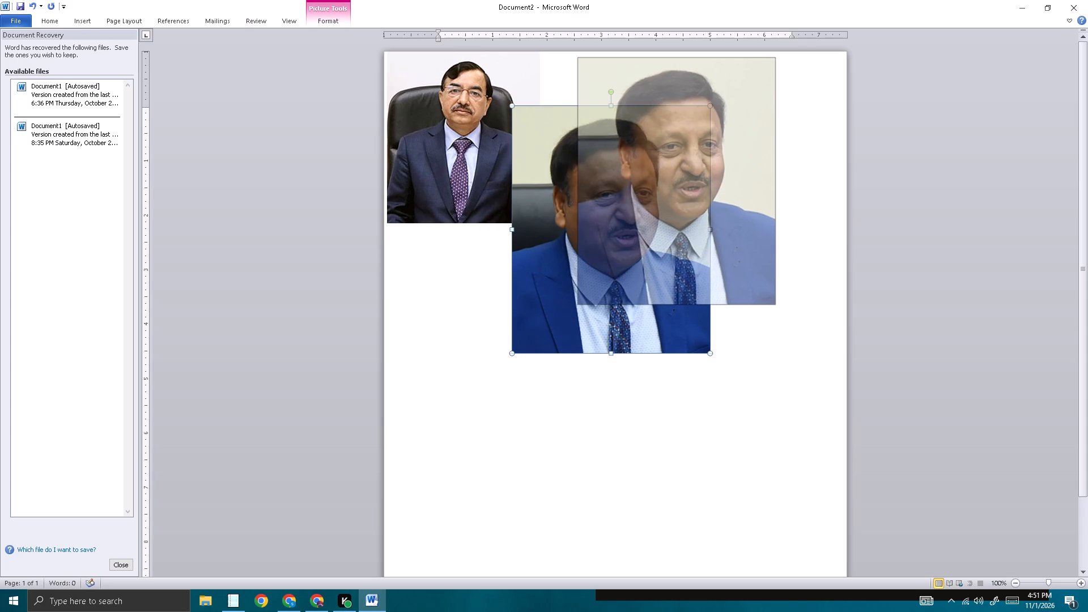
drag(677, 210, 677, 205)
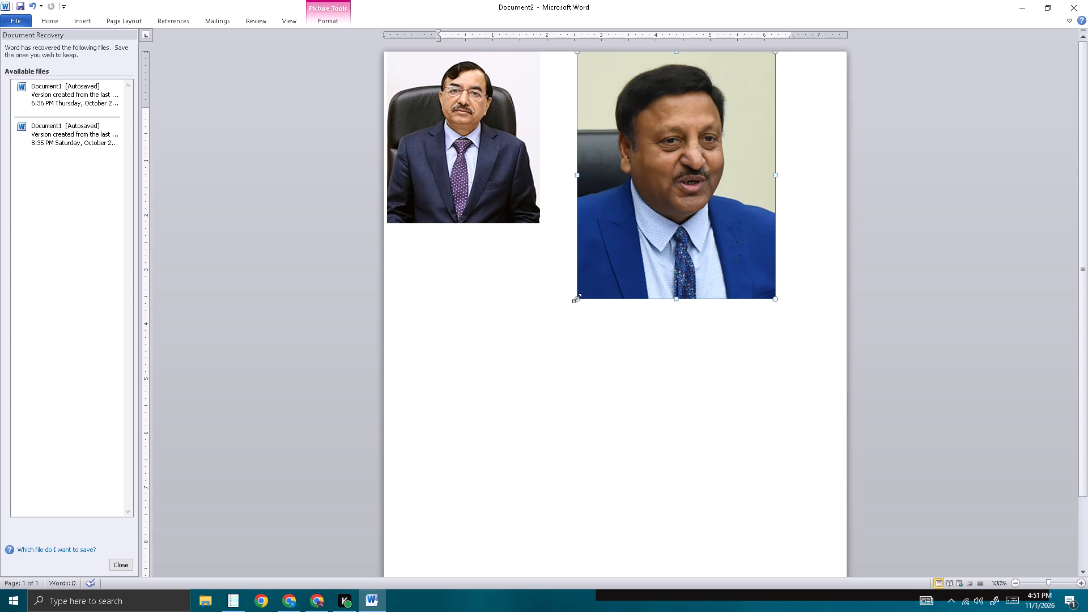
drag(632, 222, 709, 221)
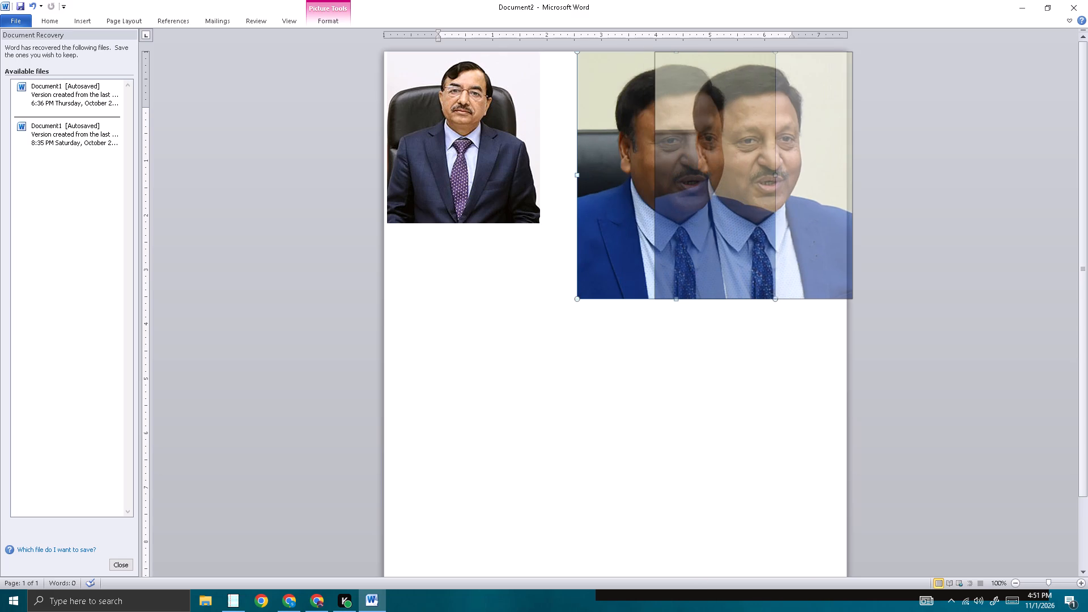
drag(709, 221, 668, 280)
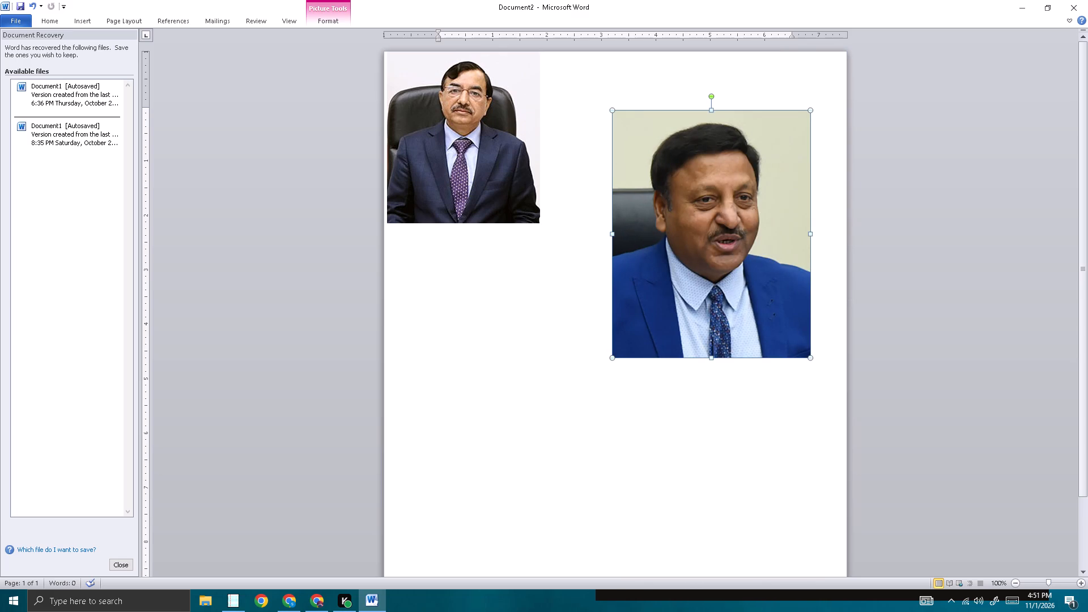
drag(709, 96, 746, 110)
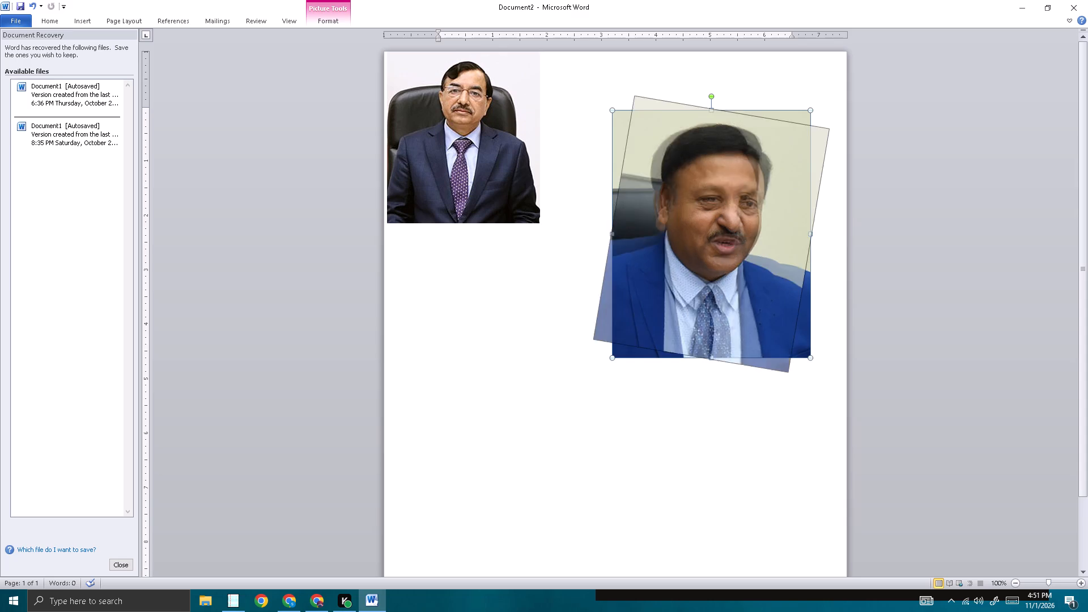
drag(746, 110, 798, 236)
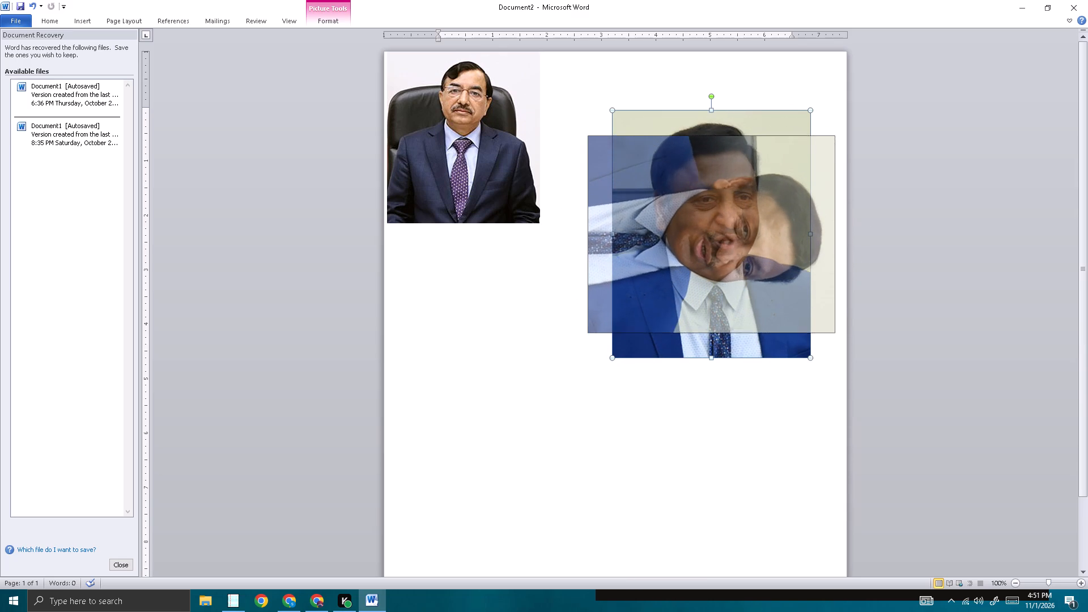
drag(798, 236, 798, 233)
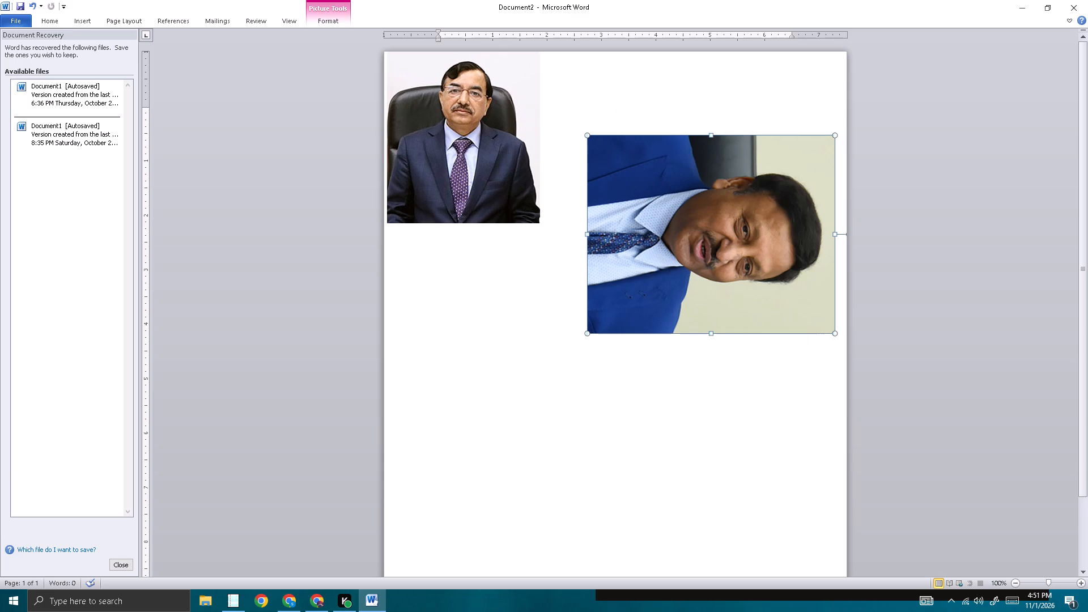
drag(729, 241, 709, 208)
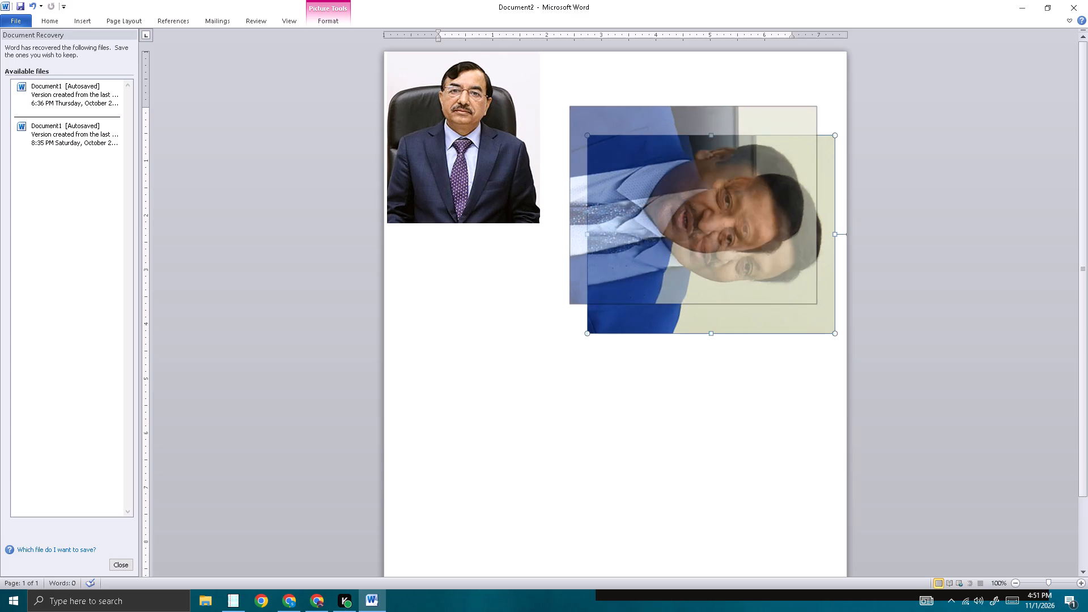
drag(709, 208, 733, 159)
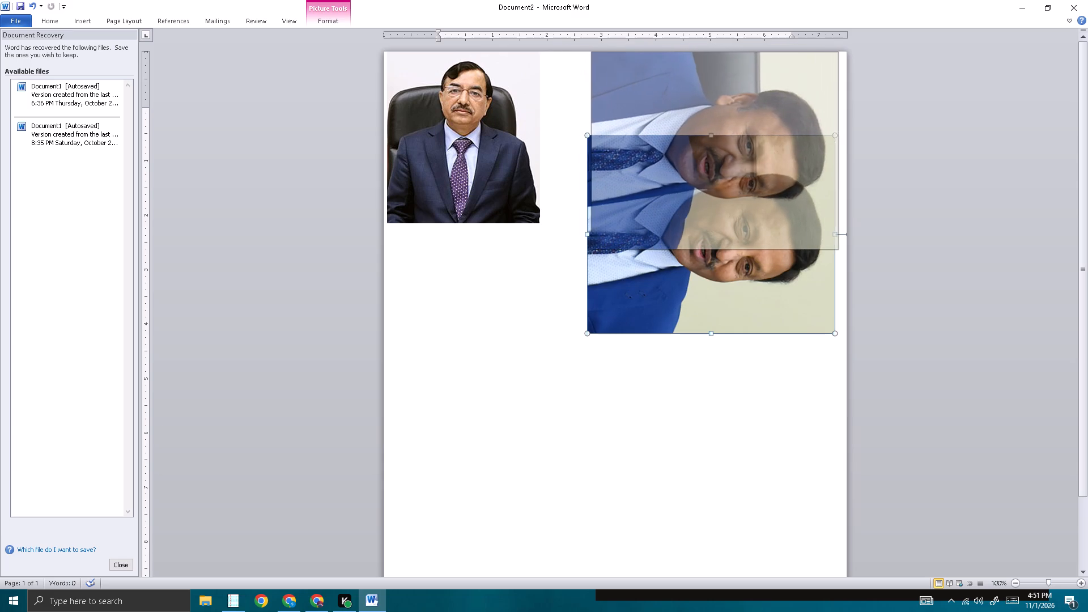
drag(733, 159, 739, 159)
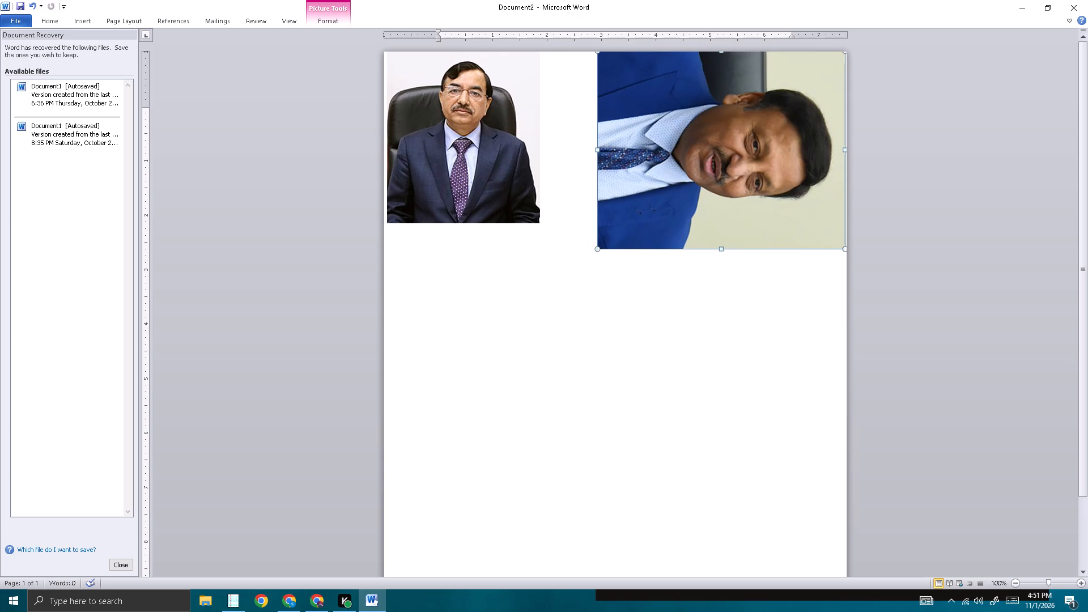
Enlarge Sushil Chandra's portrait slightly and nudge it away from the page's top-left corner.
click(476, 180)
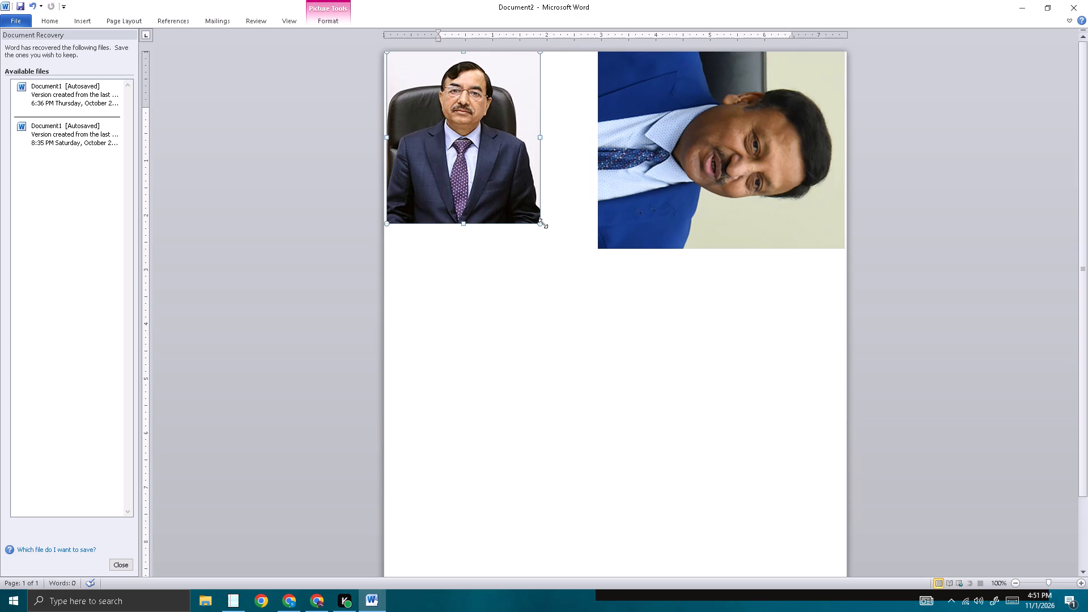
drag(539, 226, 551, 239)
drag(512, 204, 517, 207)
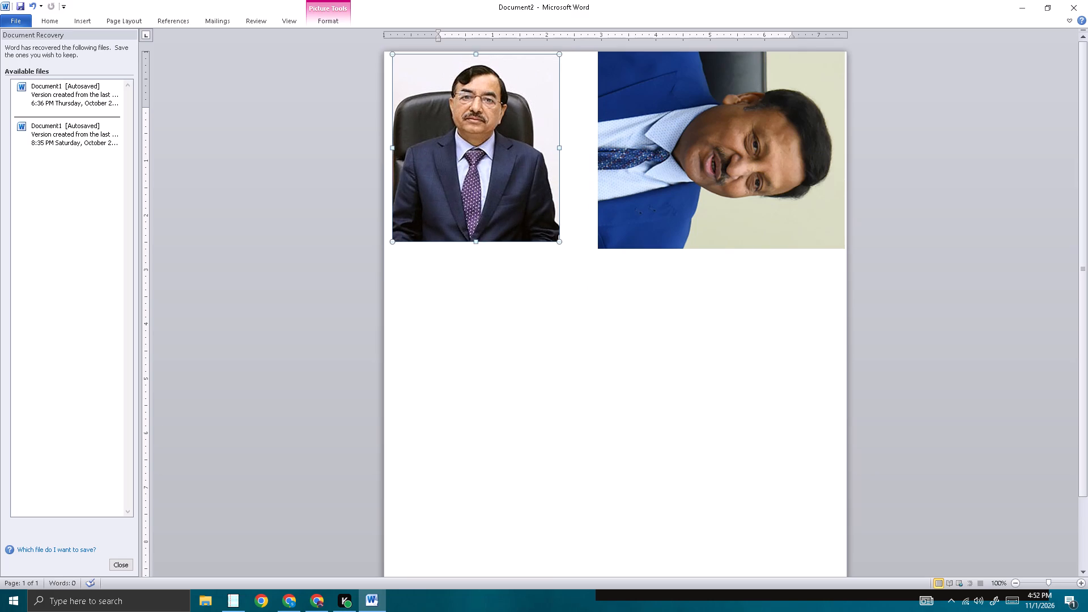
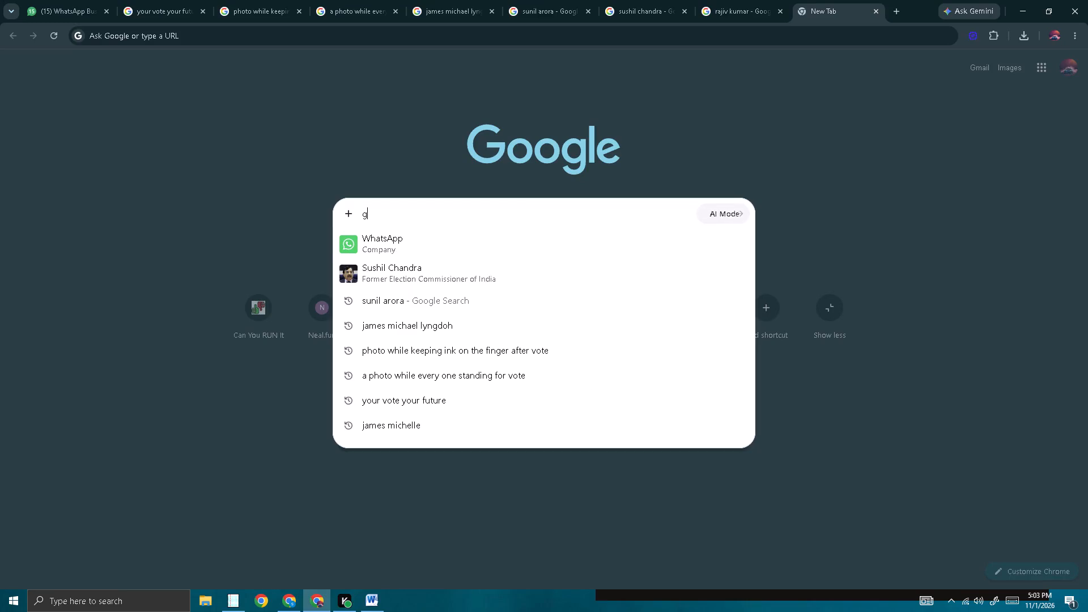
Search Google for "gyaneesh kumar" in the new browser tab to find the election commissioner's portrait.
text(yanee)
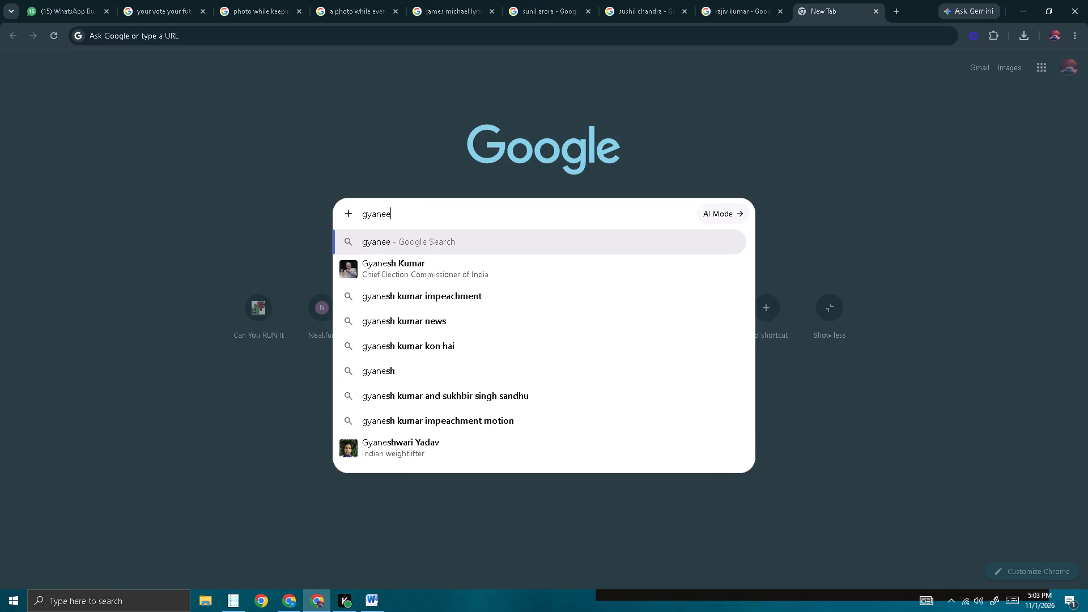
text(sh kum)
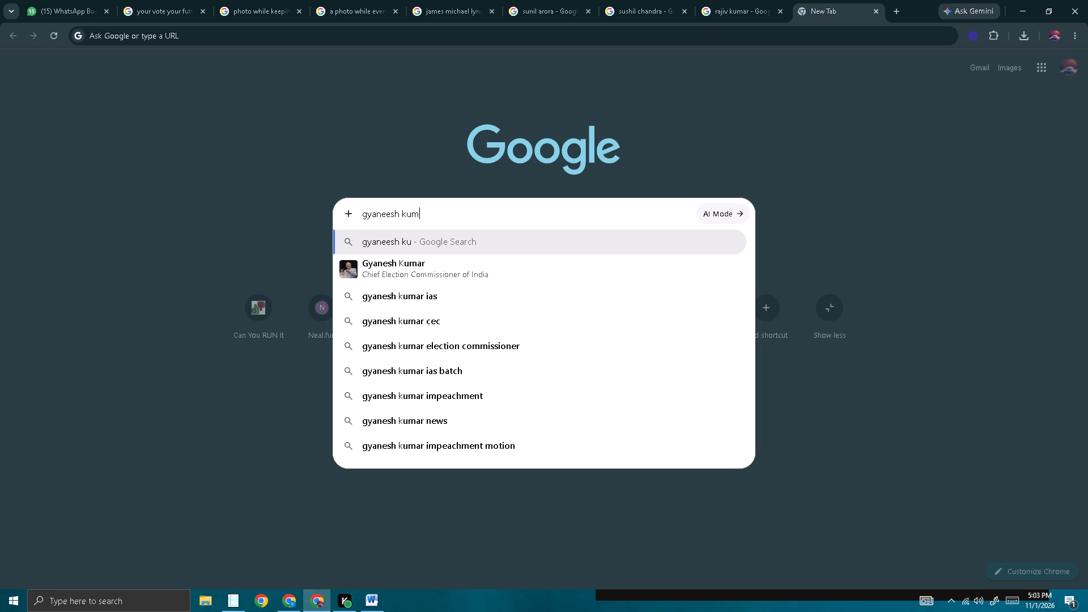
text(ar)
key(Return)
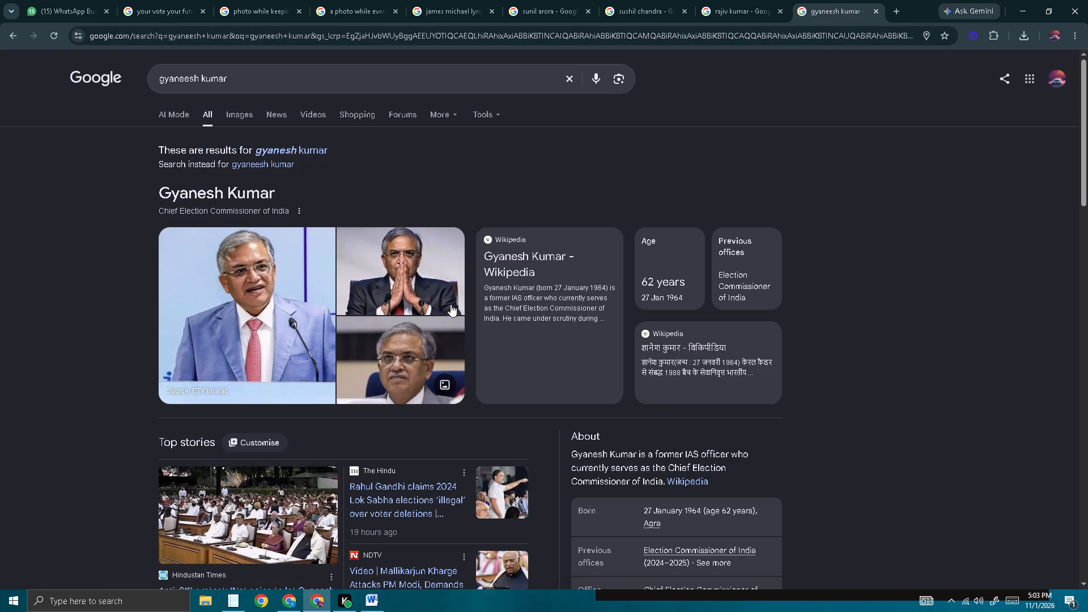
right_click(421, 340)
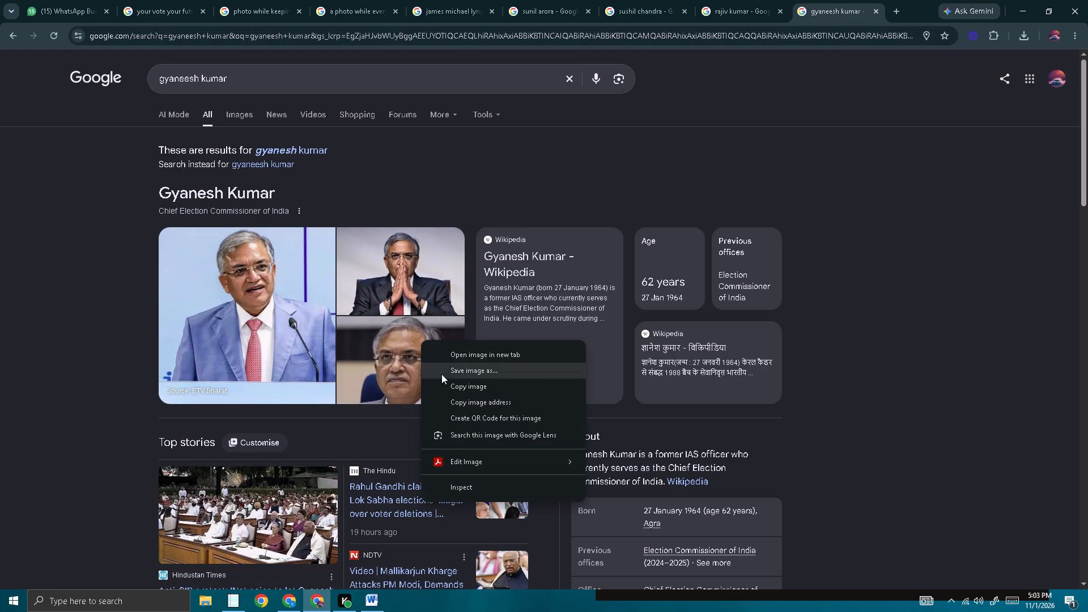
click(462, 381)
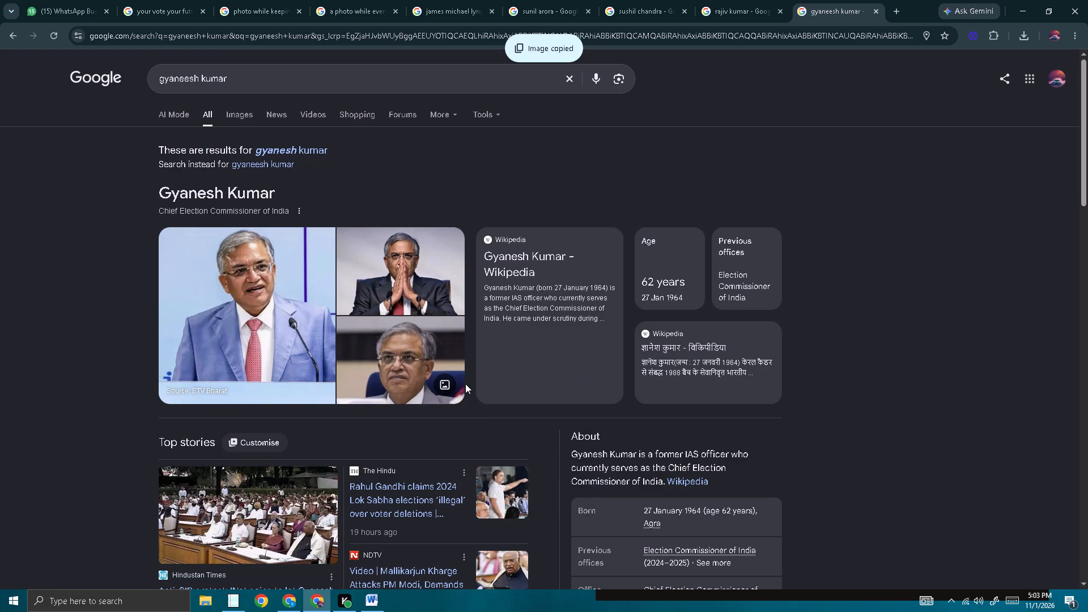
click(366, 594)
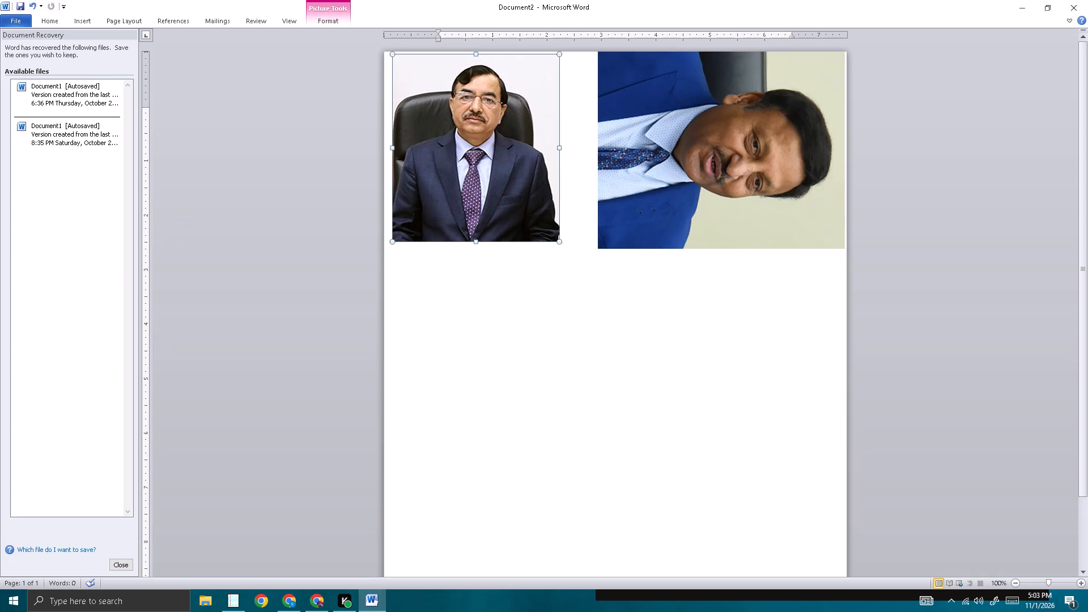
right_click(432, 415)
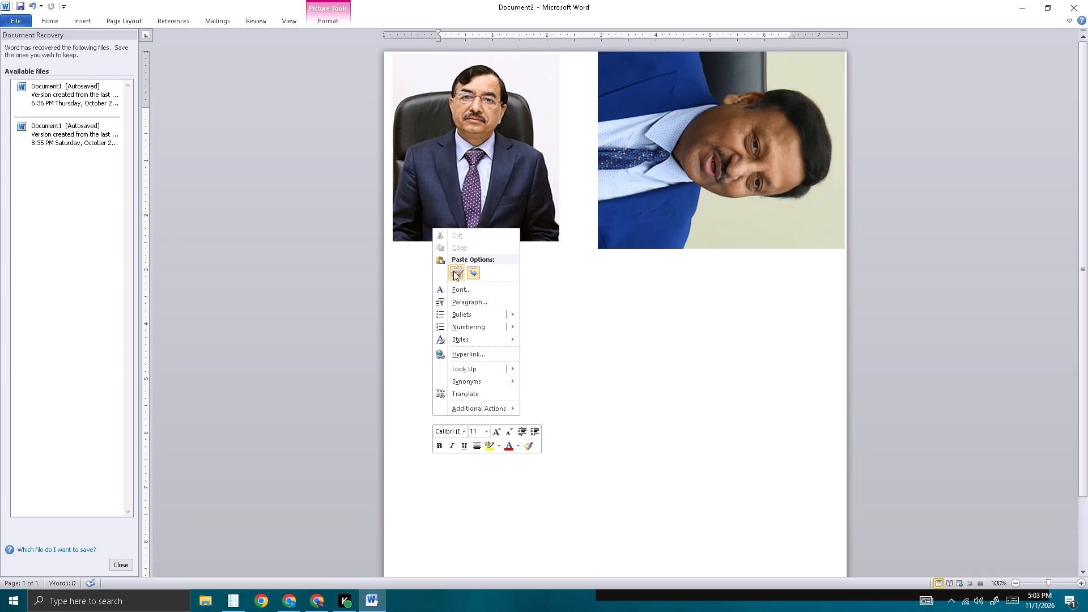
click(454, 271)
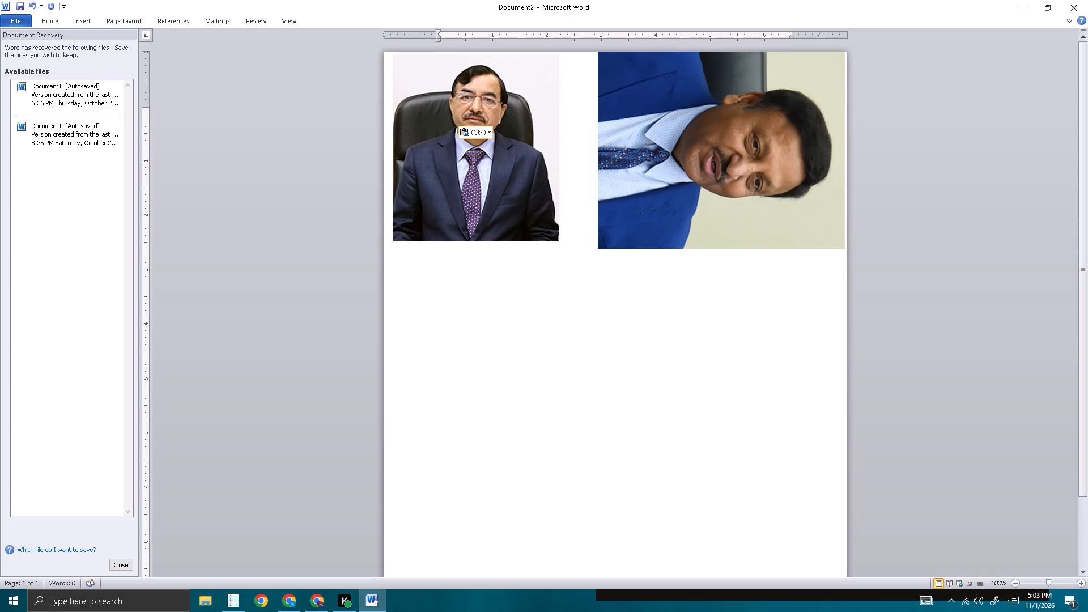
Switch to Chrome, open Gyanesh Kumar's Wikipedia photo from the image results, and save it to the Downloads folder.
click(382, 611)
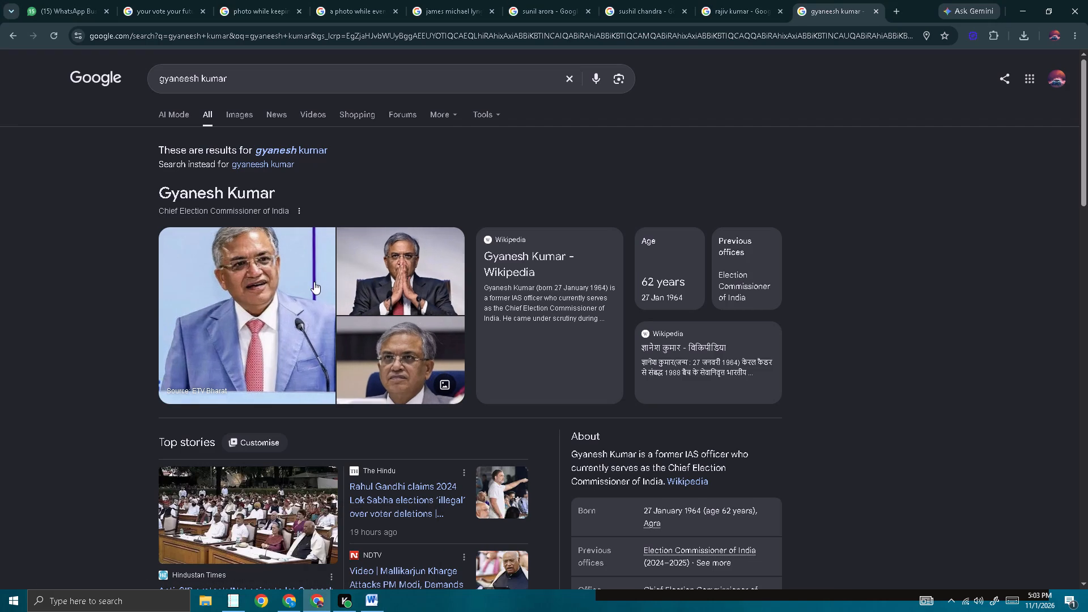
click(248, 110)
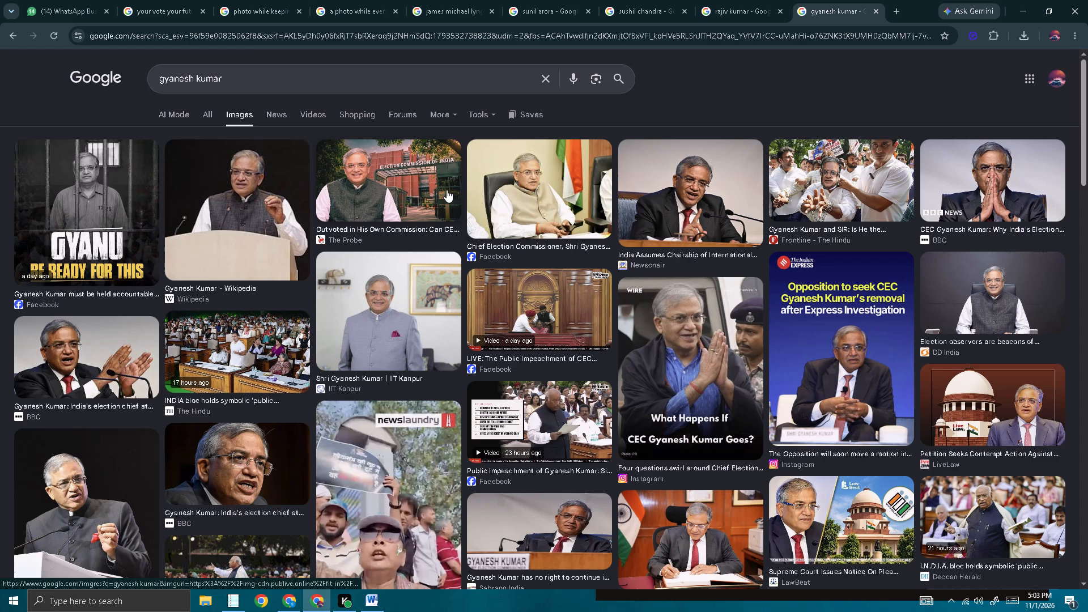
click(229, 185)
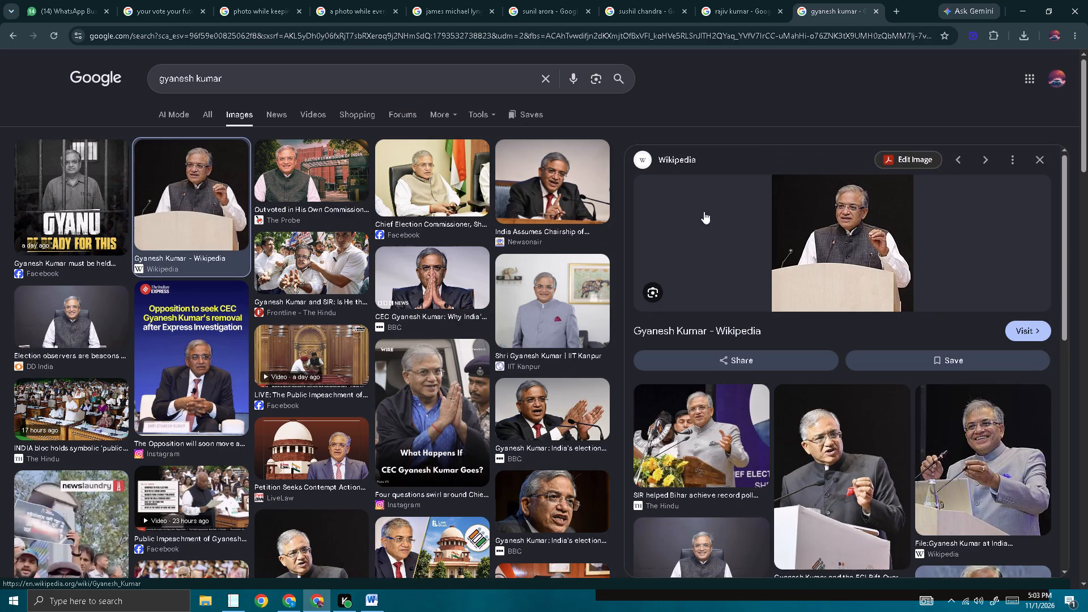
right_click(815, 215)
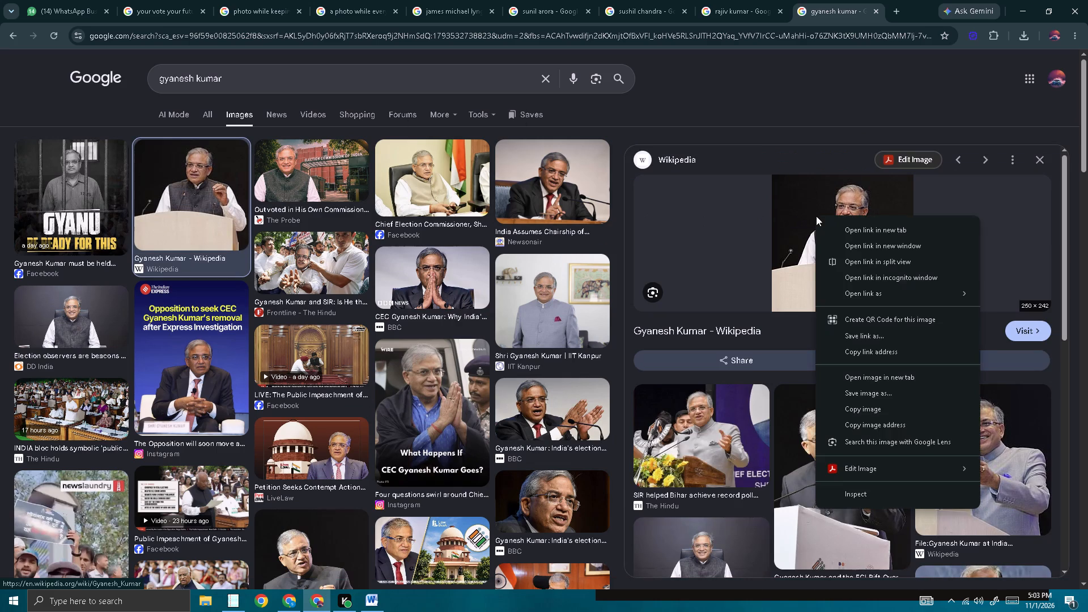
click(852, 391)
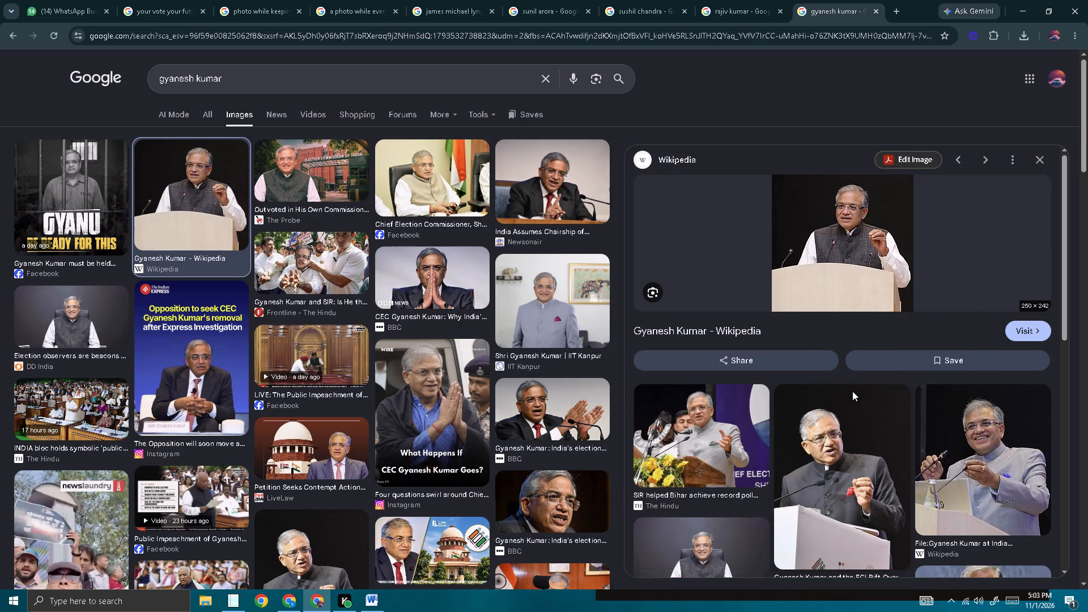
click(749, 421)
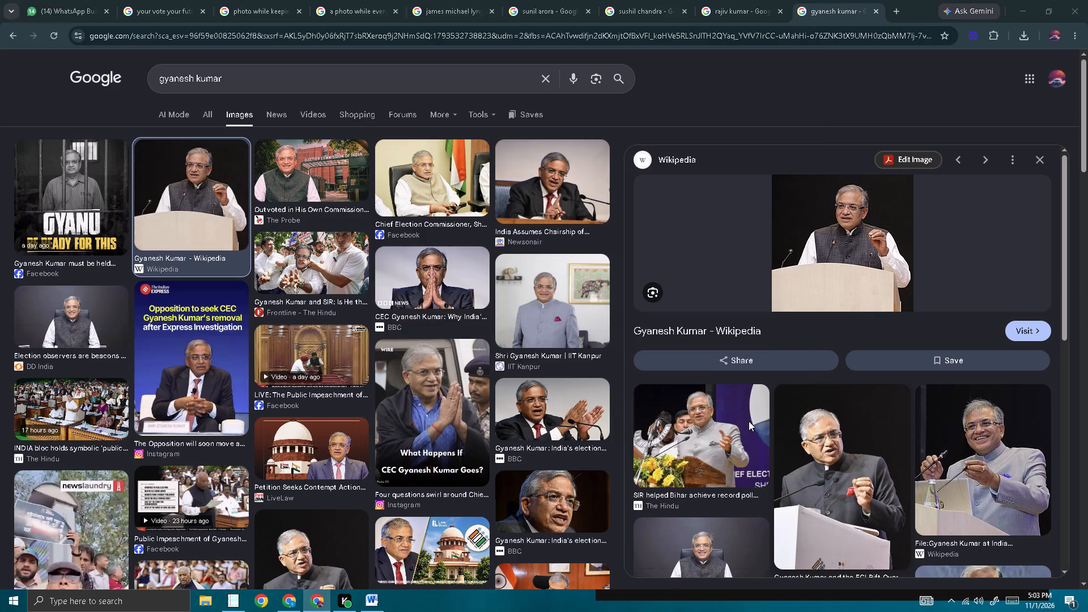
Switch to Word and insert the saved Chief Election Commissioner Gyanesh Kumar picture from Downloads into the document.
click(367, 602)
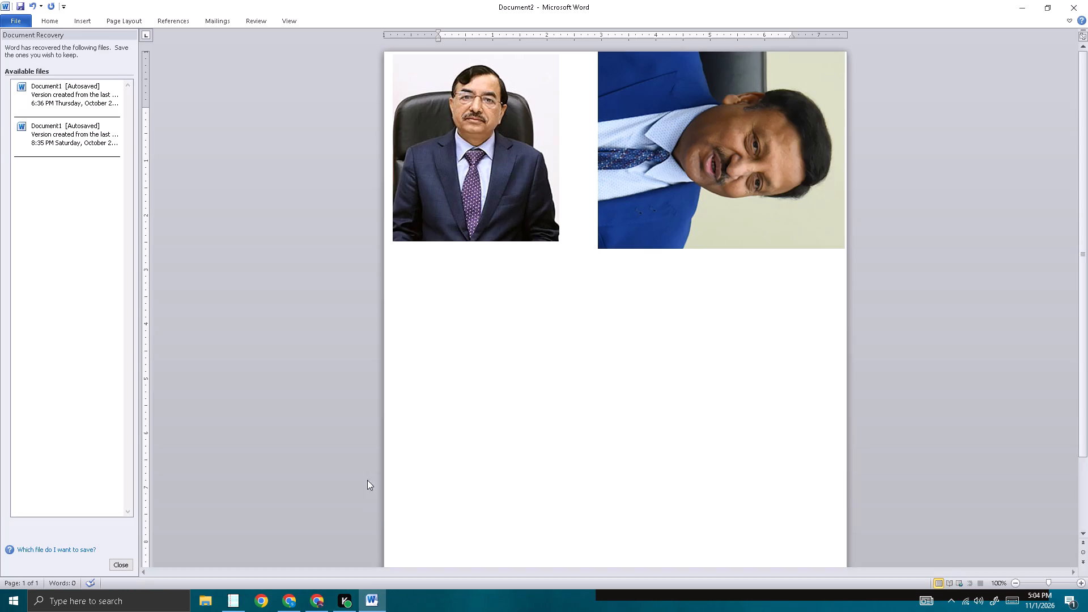
click(66, 16)
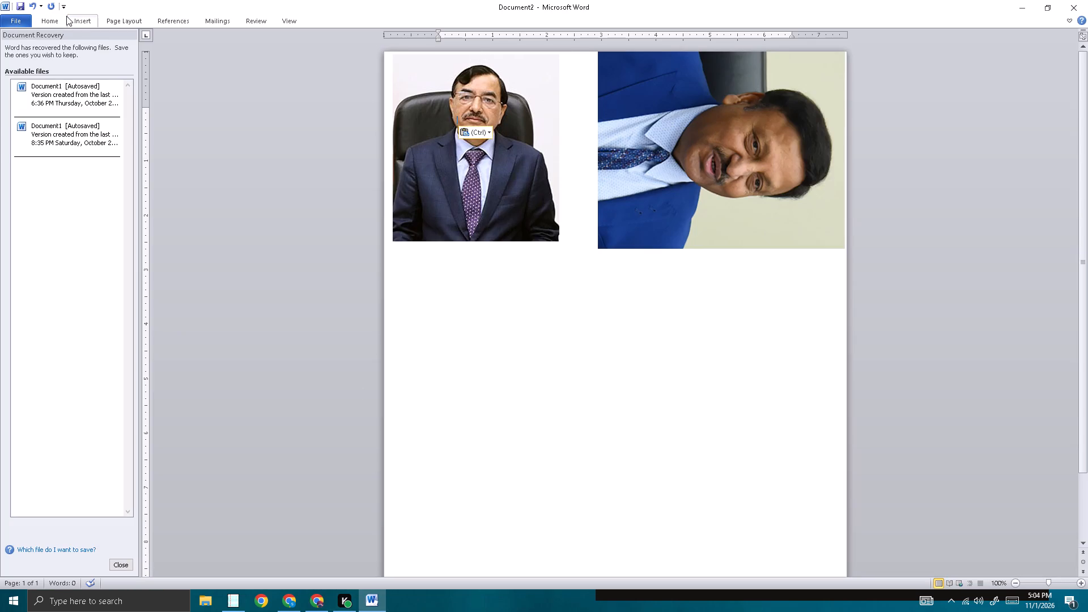
click(113, 35)
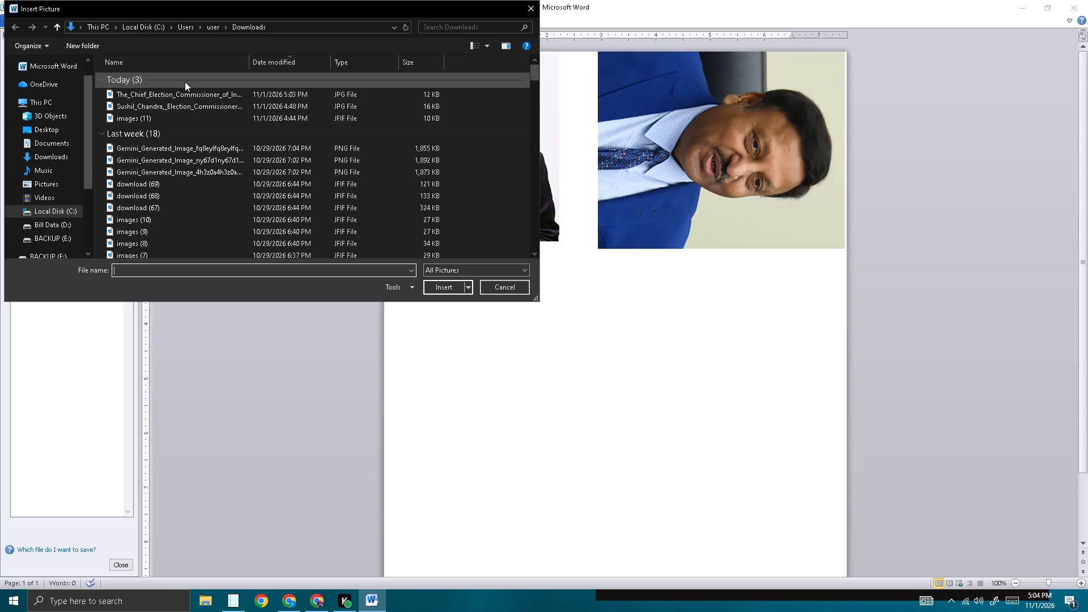
click(185, 90)
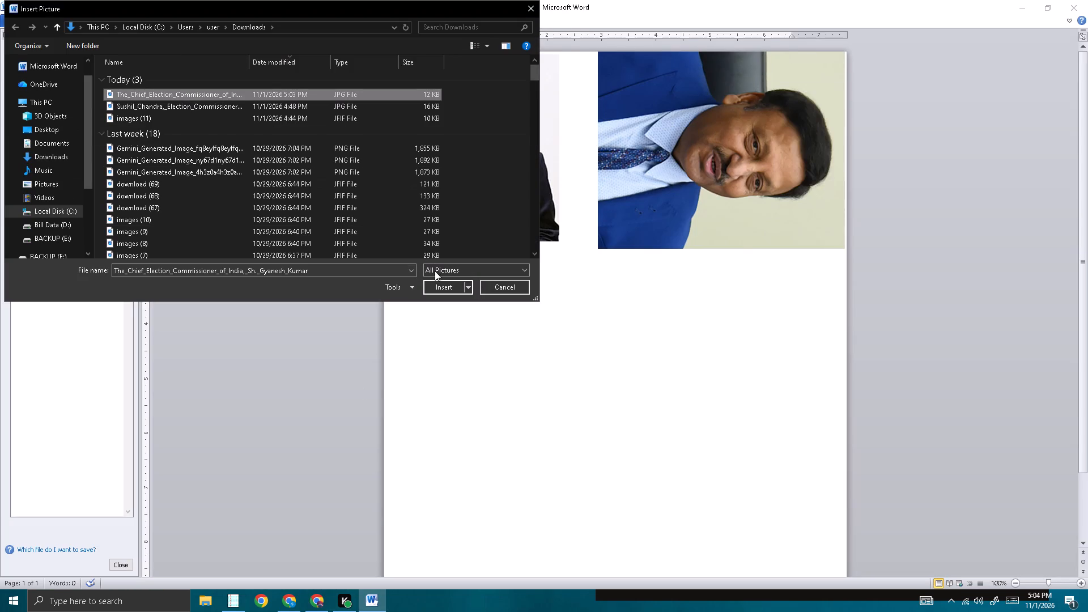
click(436, 282)
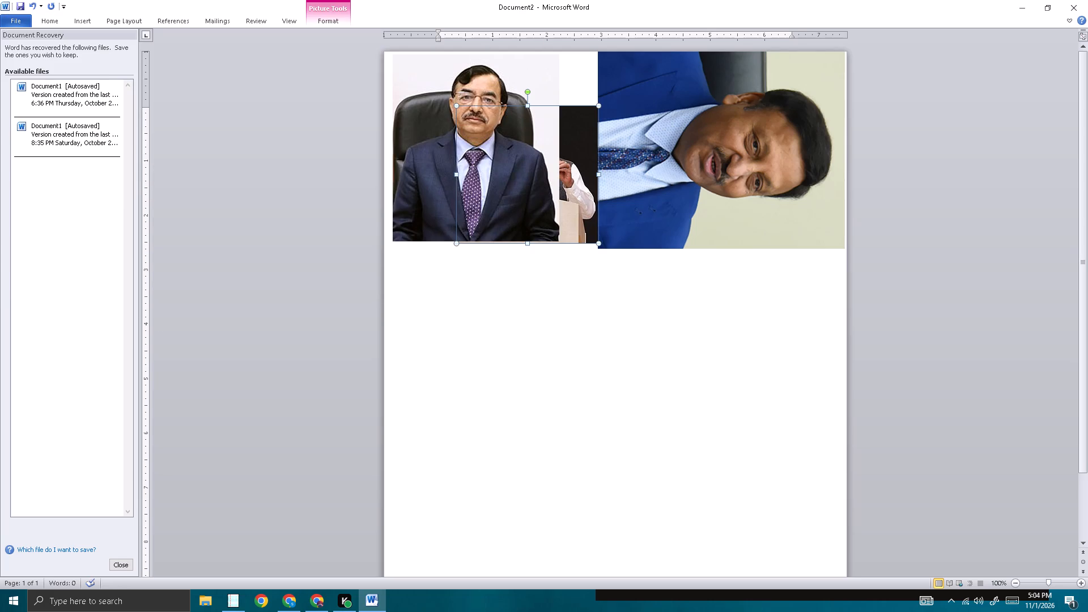
Set the Gyanesh Kumar picture to wrap In Front of Text and place it directly below Sushil Chandra's portrait.
right_click(570, 201)
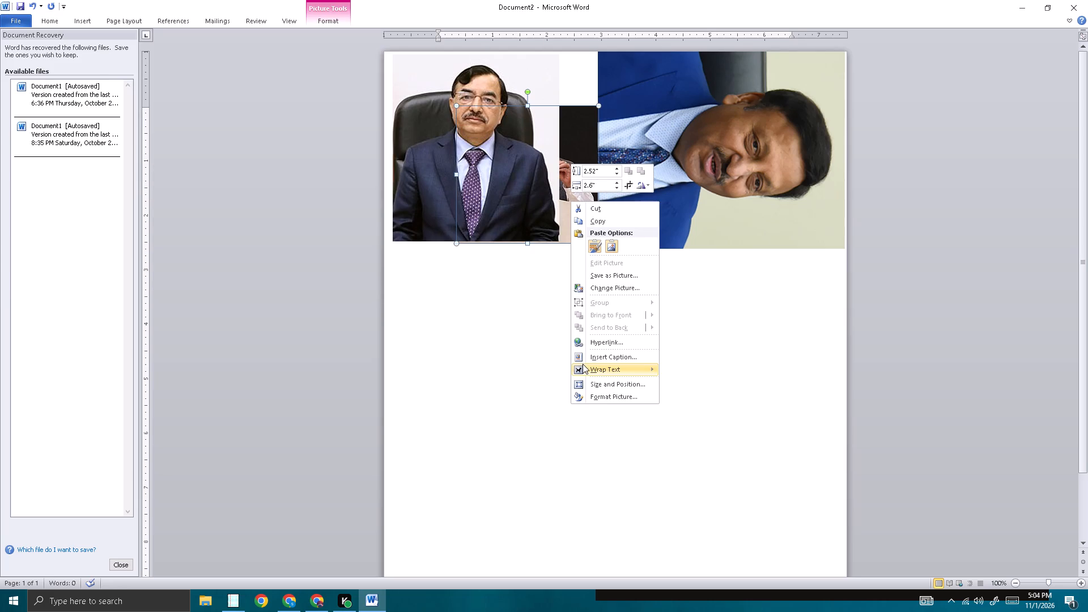
click(583, 364)
click(646, 370)
click(686, 452)
drag(537, 180, 516, 287)
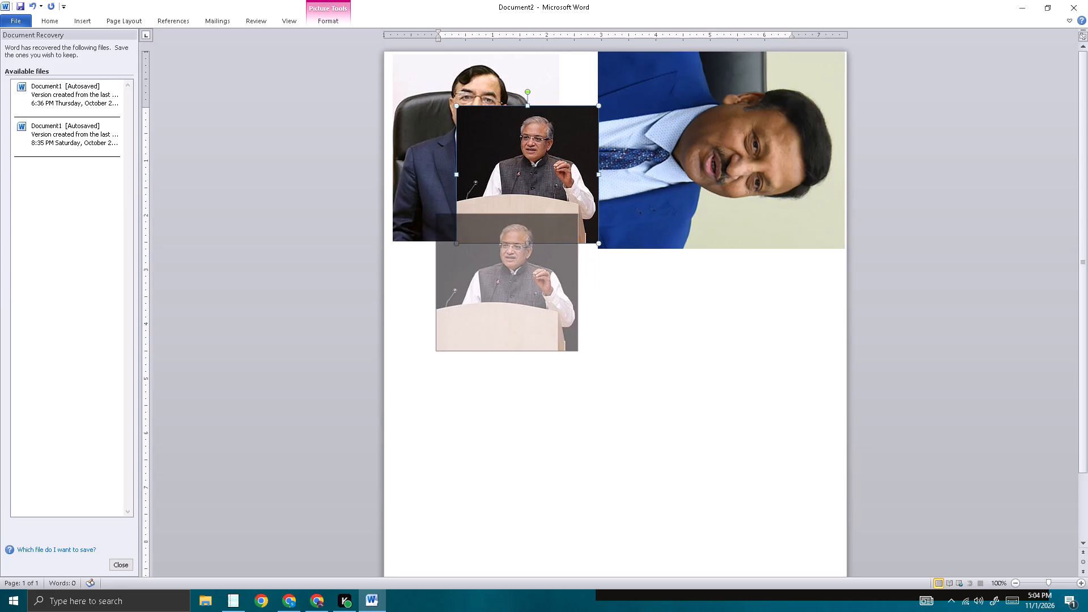
drag(516, 287, 473, 323)
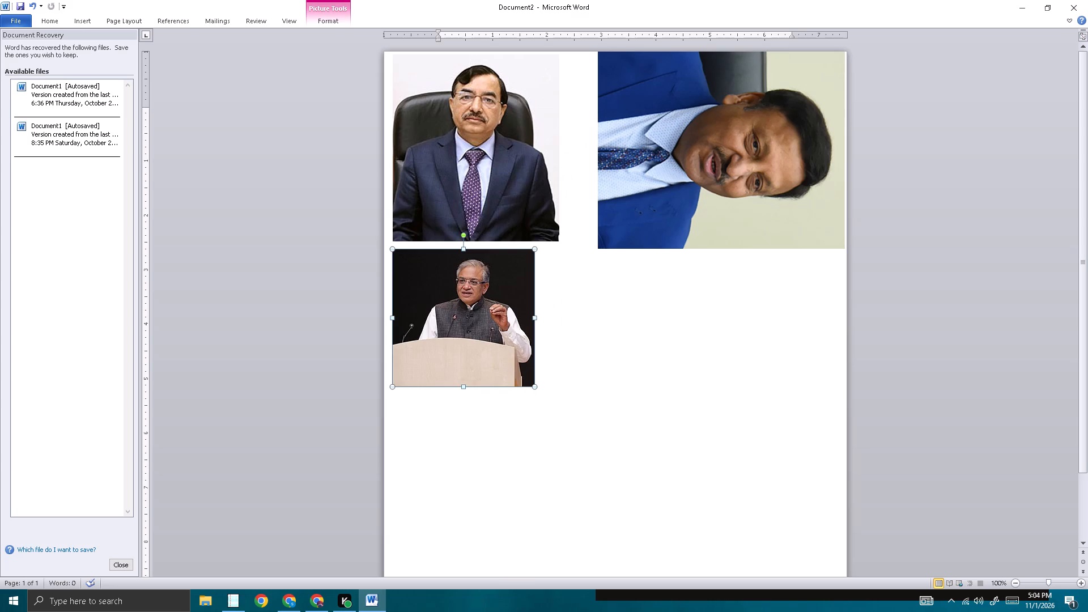
Enlarge the Gyanesh Kumar picture proportionally so it is slightly wider than Sushil Chandra's portrait above it.
drag(537, 388, 573, 419)
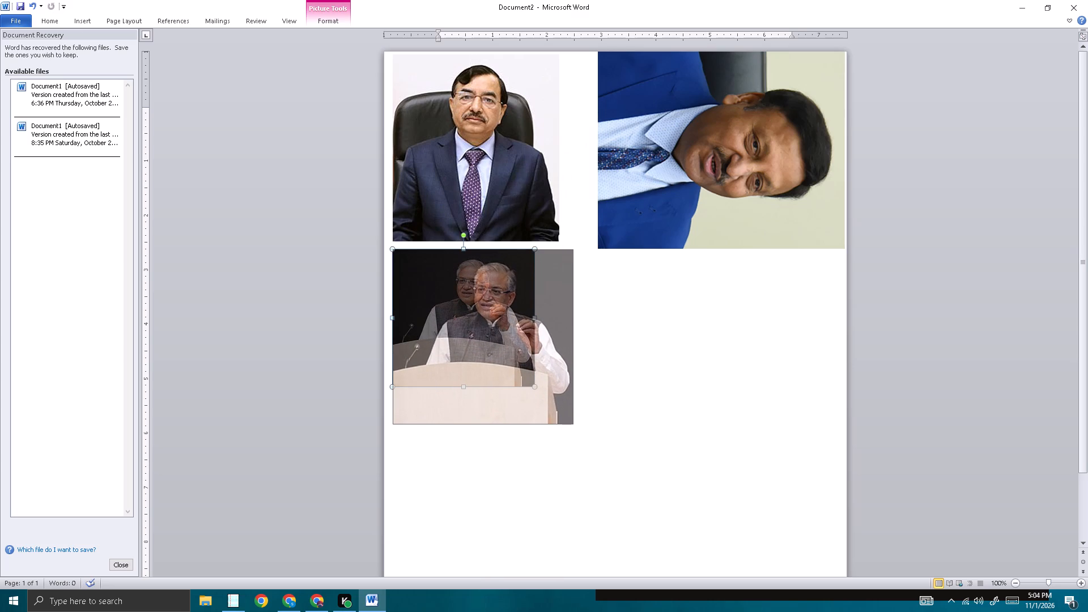
drag(573, 419, 573, 423)
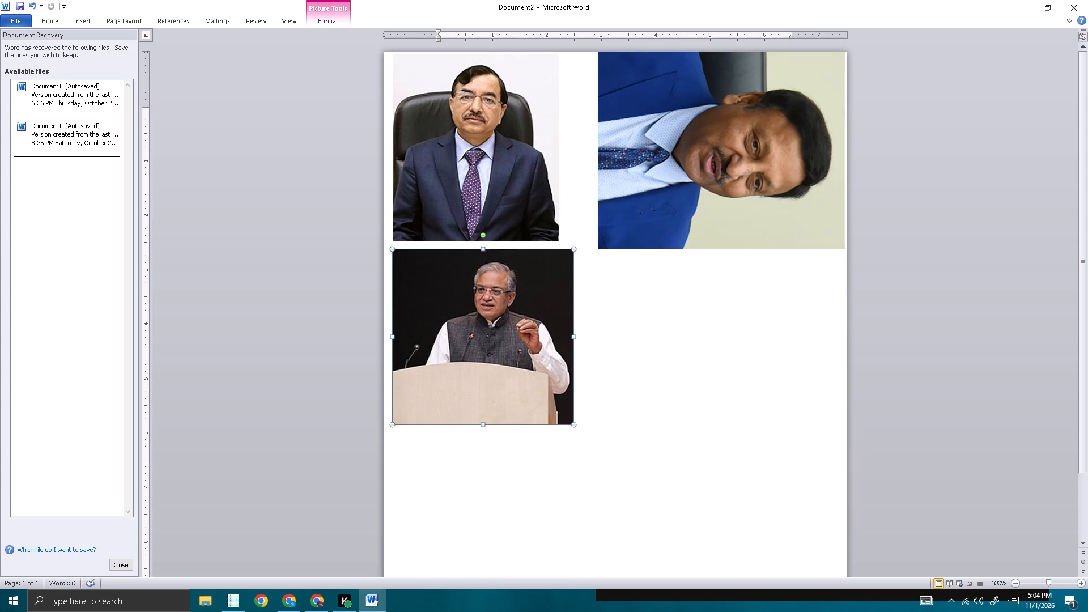
Switch to Chrome, back to the Gyanesh Kumar image results.
click(322, 610)
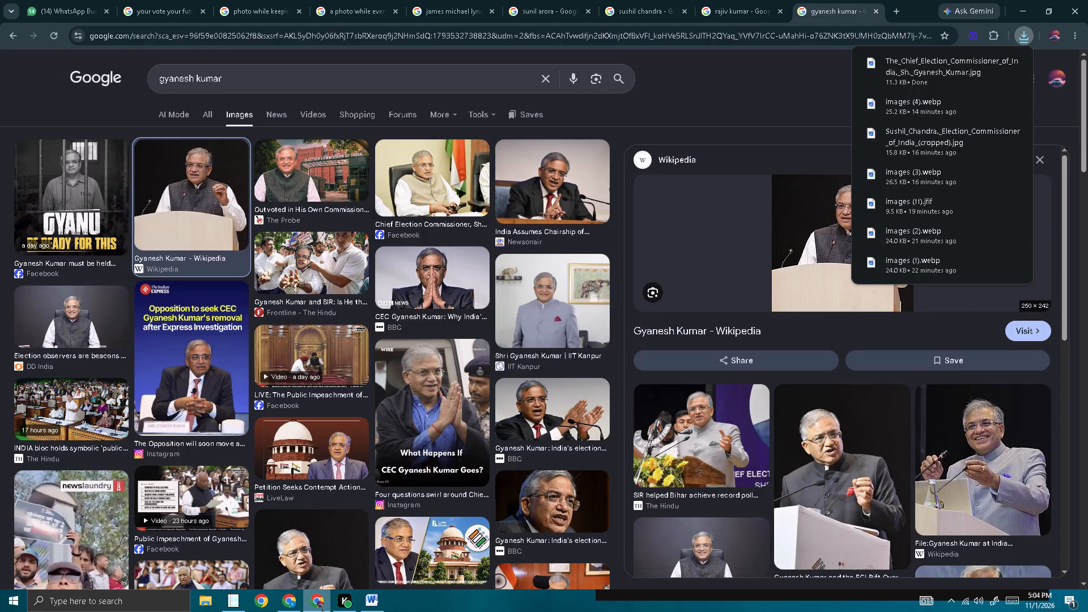
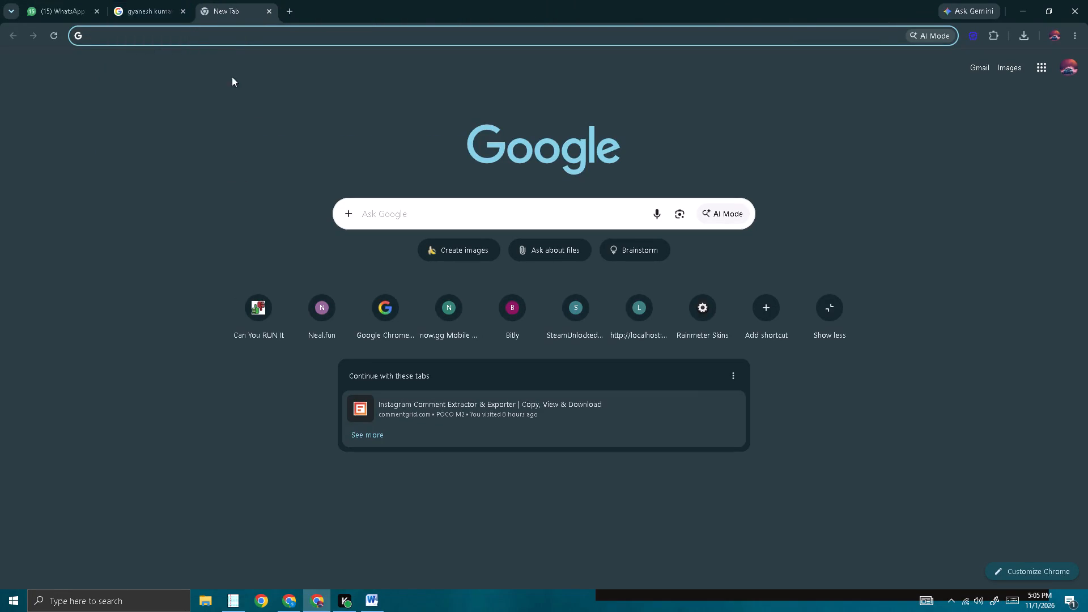
Search Google for "voter turnout in 2024 lok sabha elections".
click(376, 209)
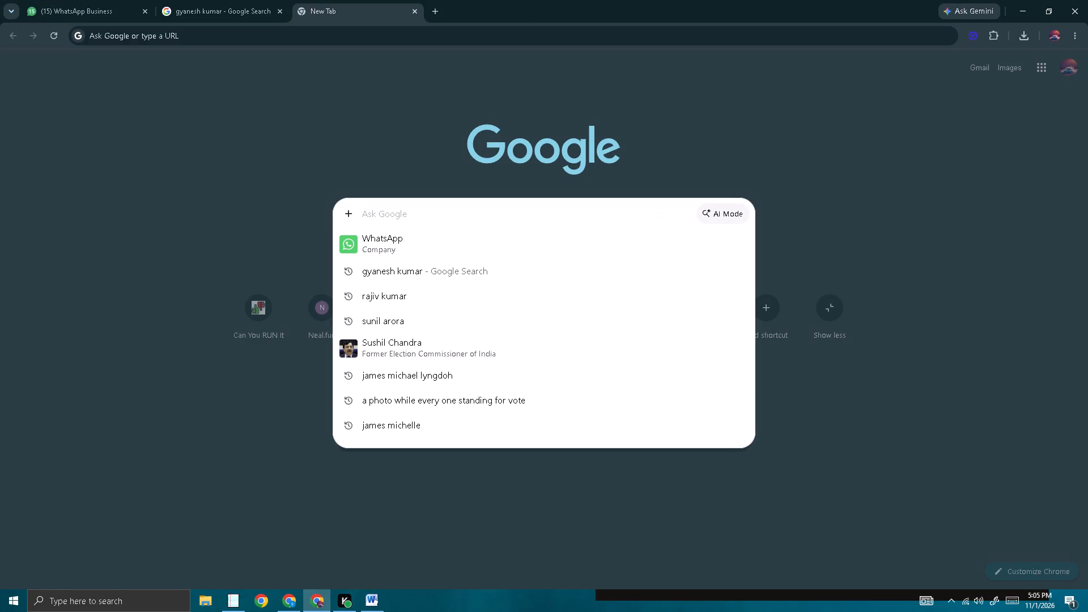
text(voter tu)
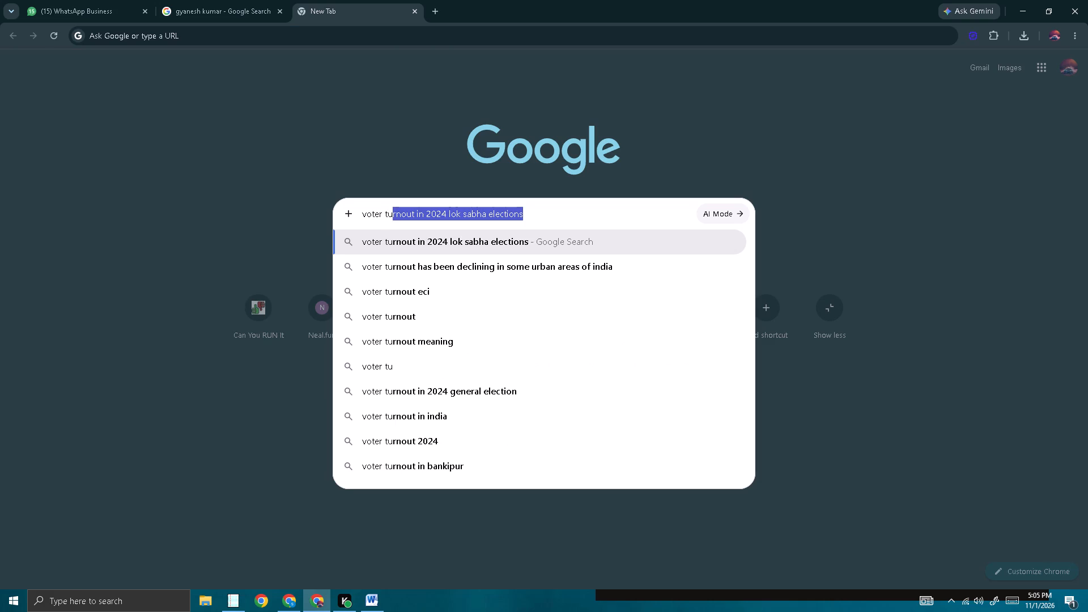
text(rnou)
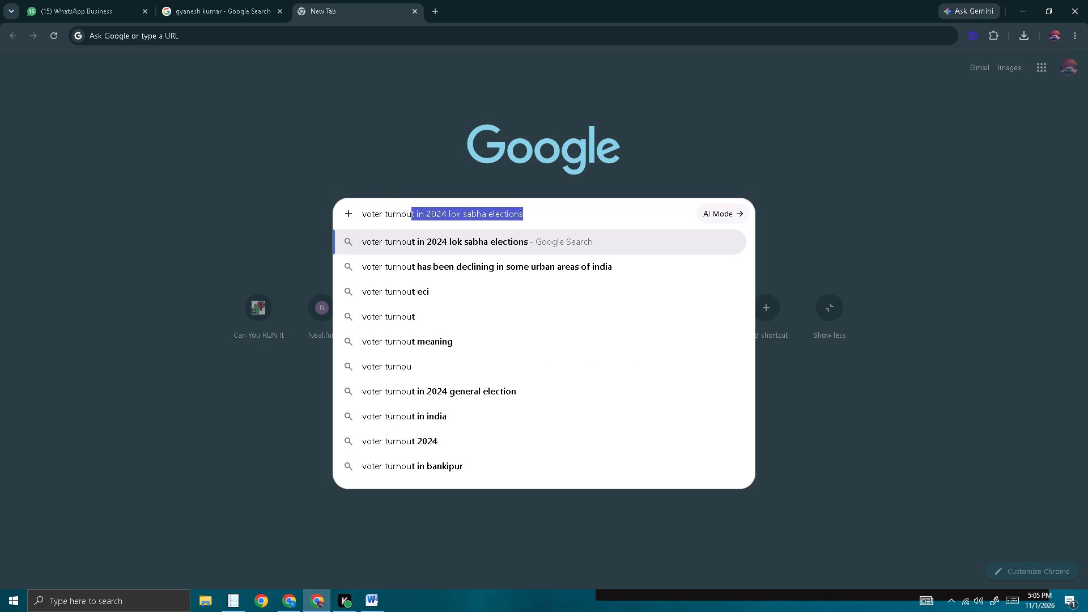
key(t)
key(Return)
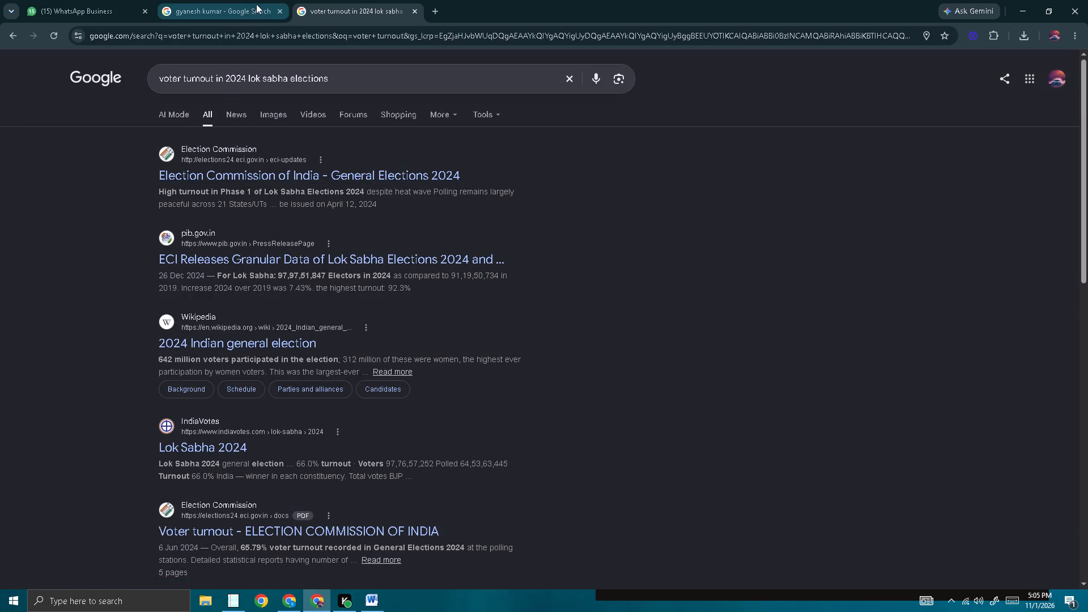
Shorten the Google search to "voter turnout" and show its news results.
click(343, 83)
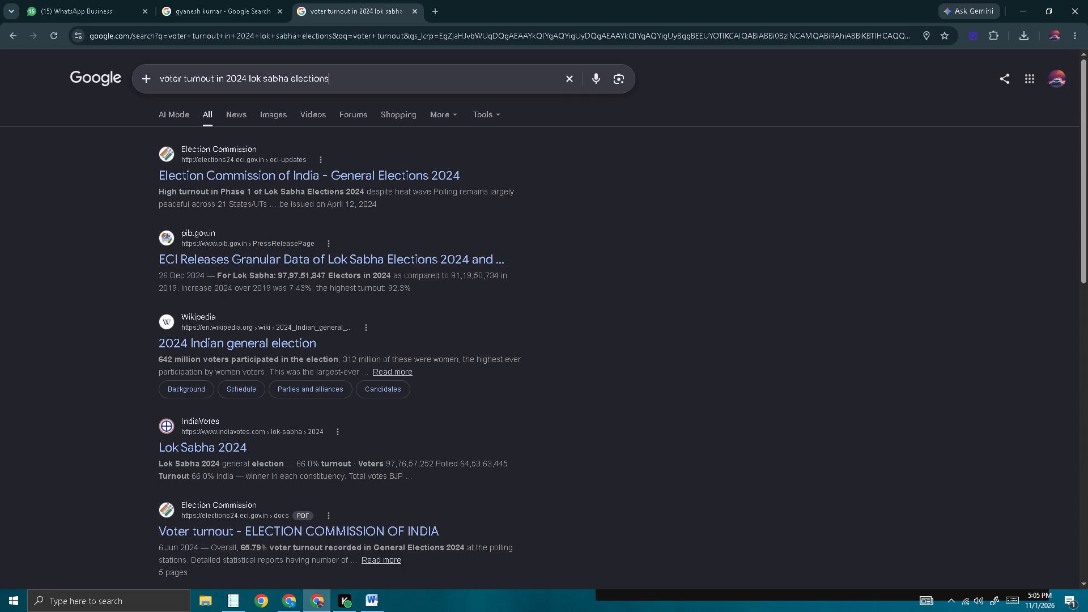
key(BackSpace)
key(BackSpace)
key(BackSpace)
key(BackSpace)
key(BackSpace)
key(BackSpace)
key(BackSpace)
key(BackSpace)
key(BackSpace)
key(BackSpace)
key(BackSpace)
key(BackSpace)
key(BackSpace)
key(BackSpace)
key(BackSpace)
key(BackSpace)
key(BackSpace)
key(BackSpace)
key(BackSpace)
key(BackSpace)
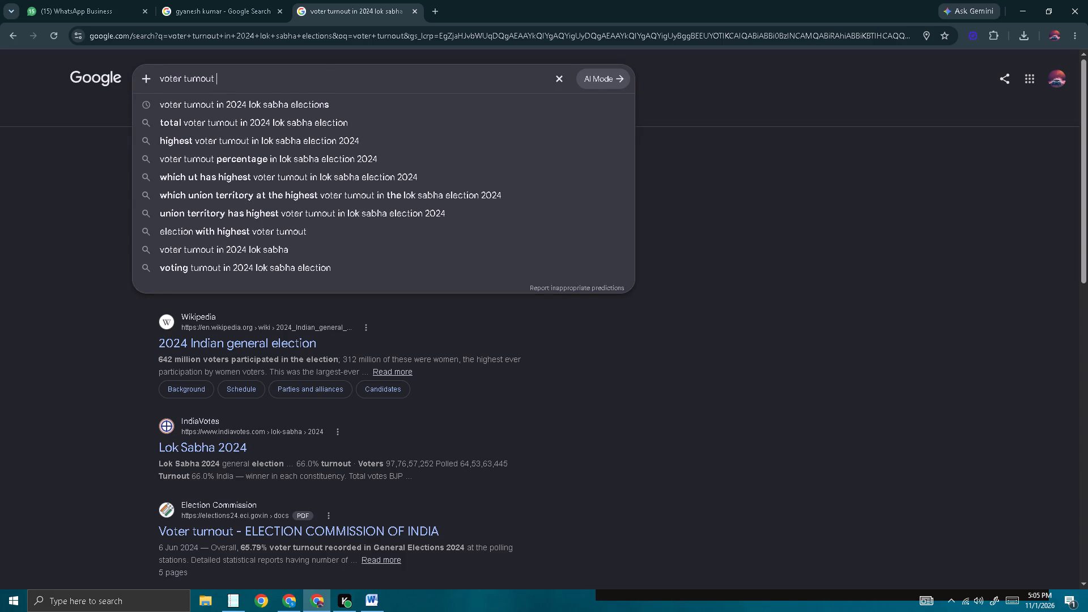
key(Return)
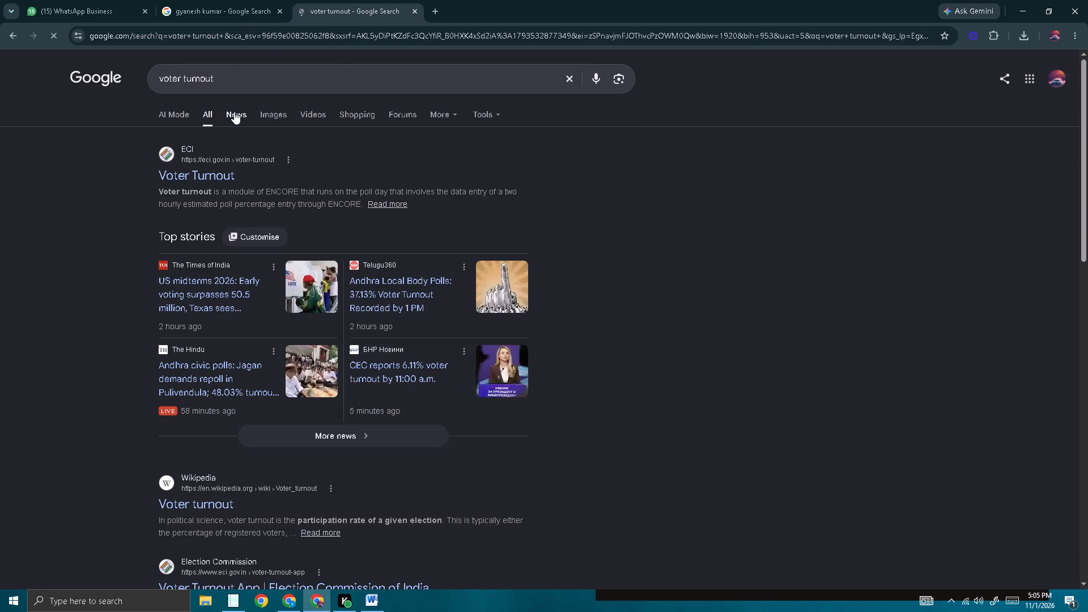
click(235, 112)
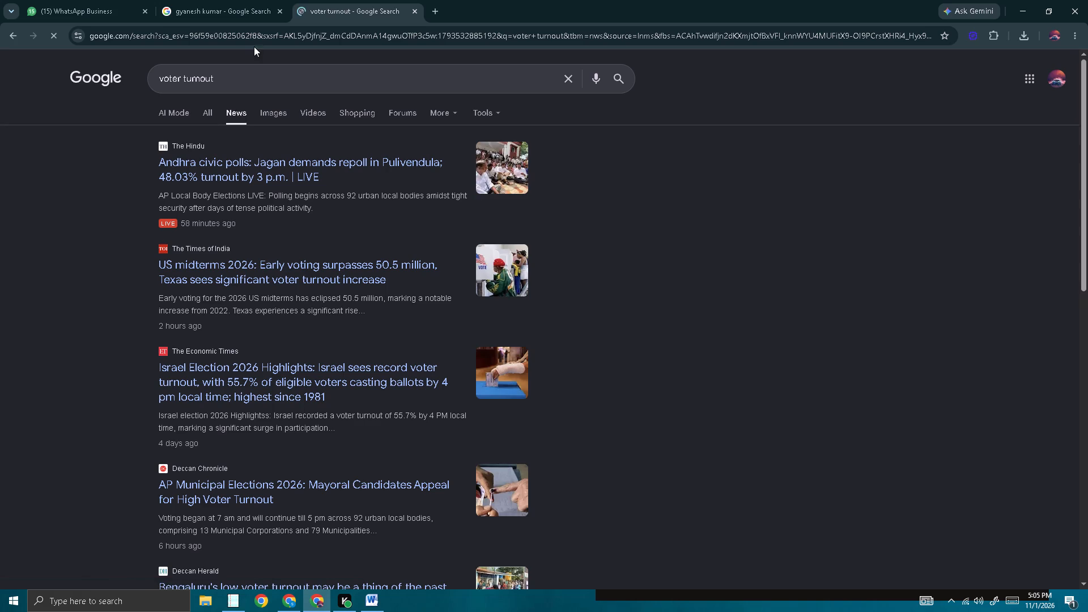
Extend the Google search to "voter turnout poster" and show its image results.
click(256, 70)
key(space)
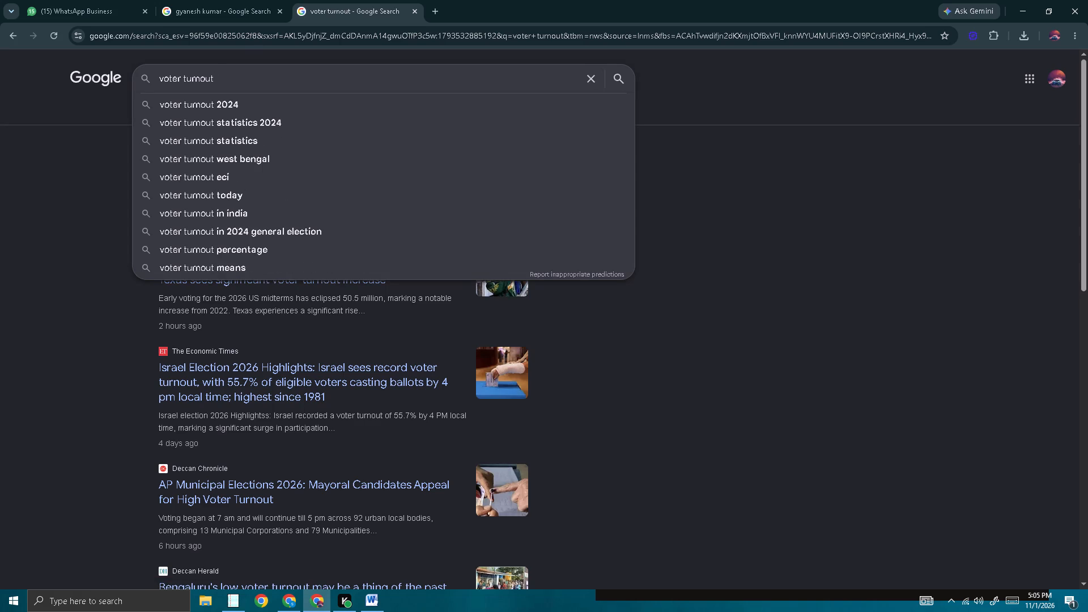
key(p)
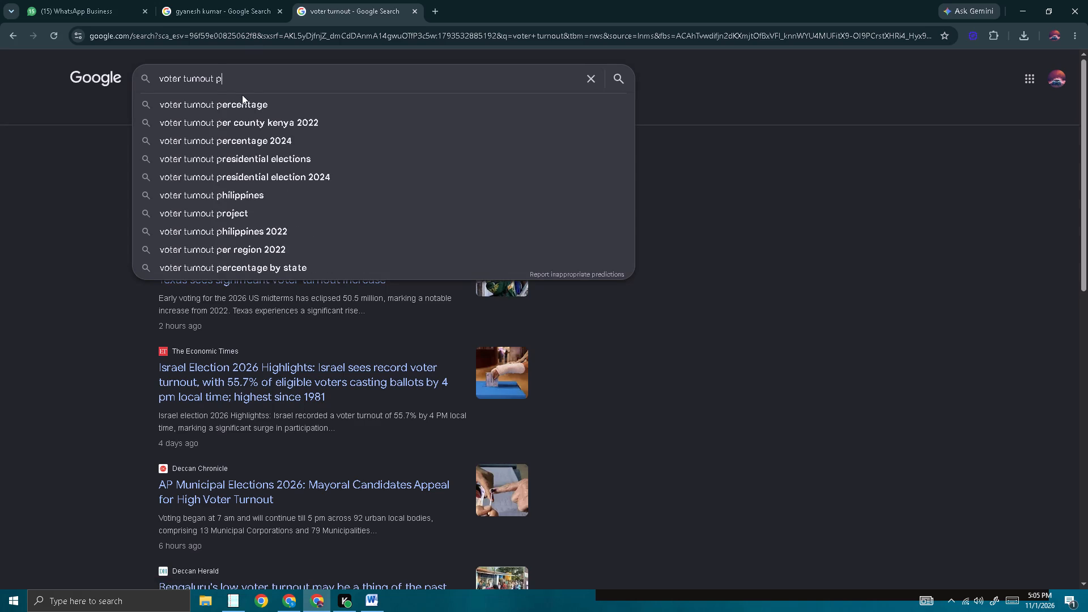
key(o)
text(ster)
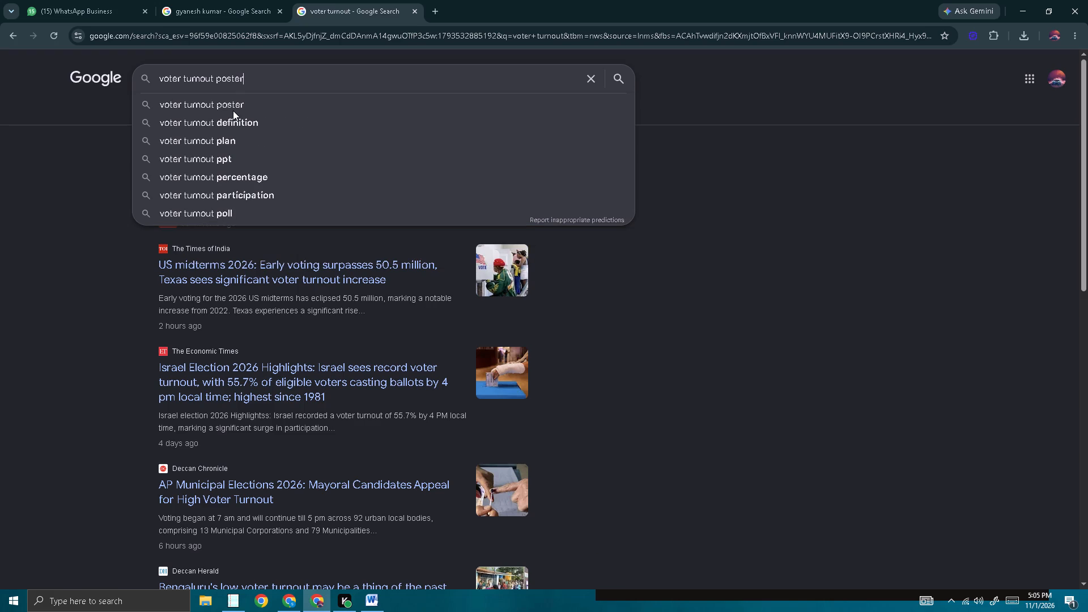
key(Return)
click(242, 107)
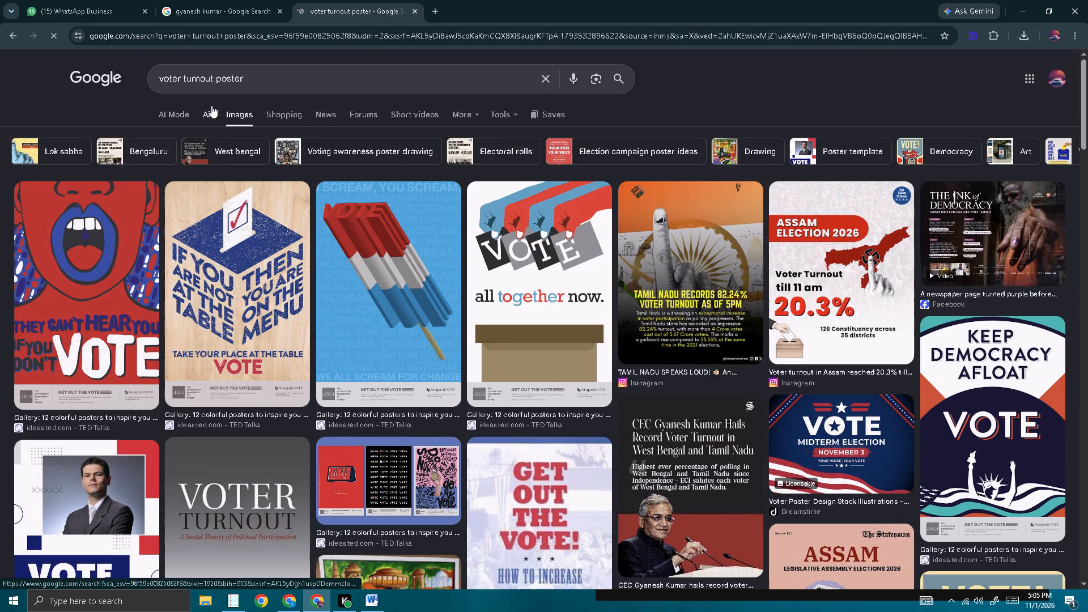
Find the red International IDEA "Voter Turnout Since 1945" cover via the Meredith Rolfe book's related images and copy the picture.
scroll(220, 240, down, 3)
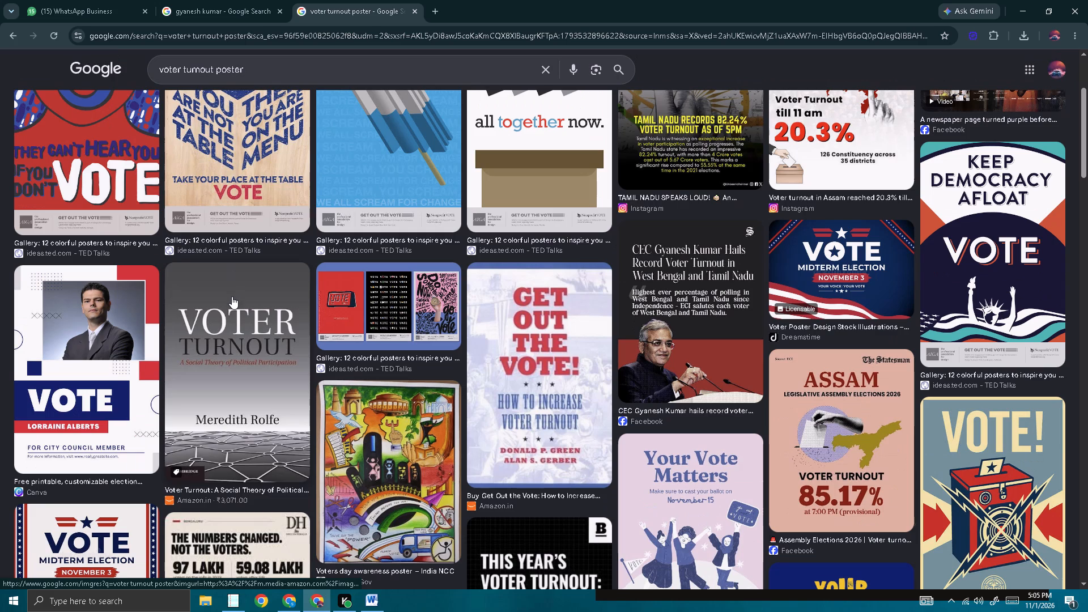
click(229, 296)
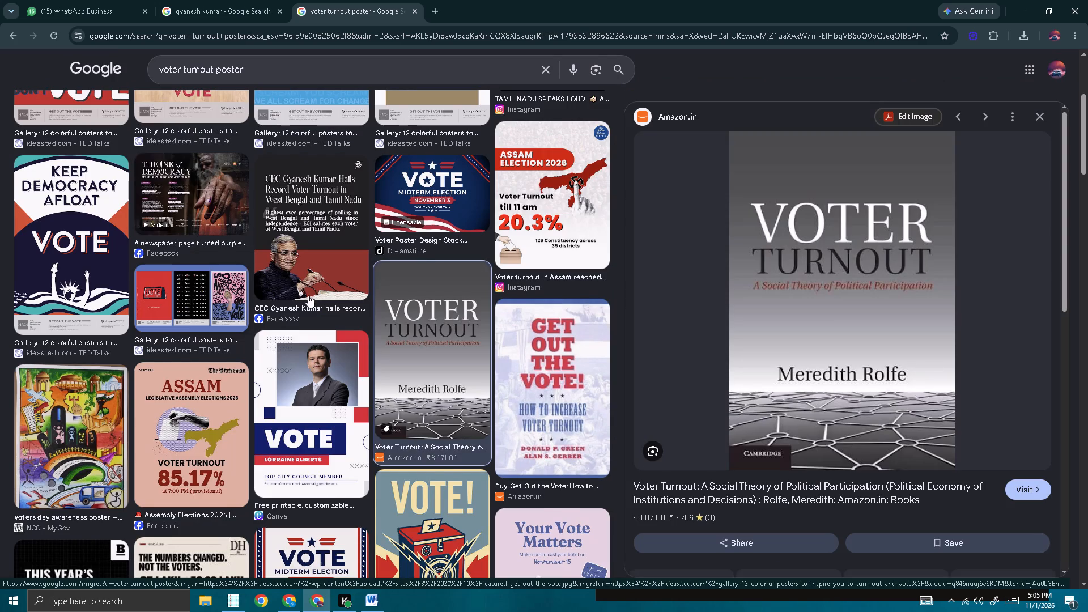
scroll(535, 248, down, 1)
scroll(749, 201, down, 2)
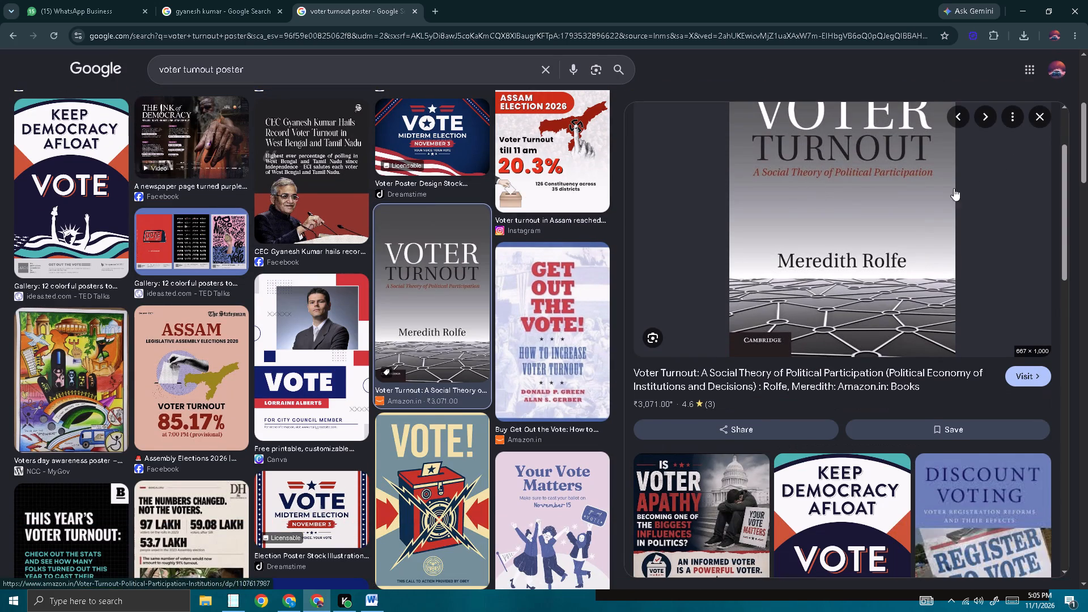
scroll(948, 203, down, 4)
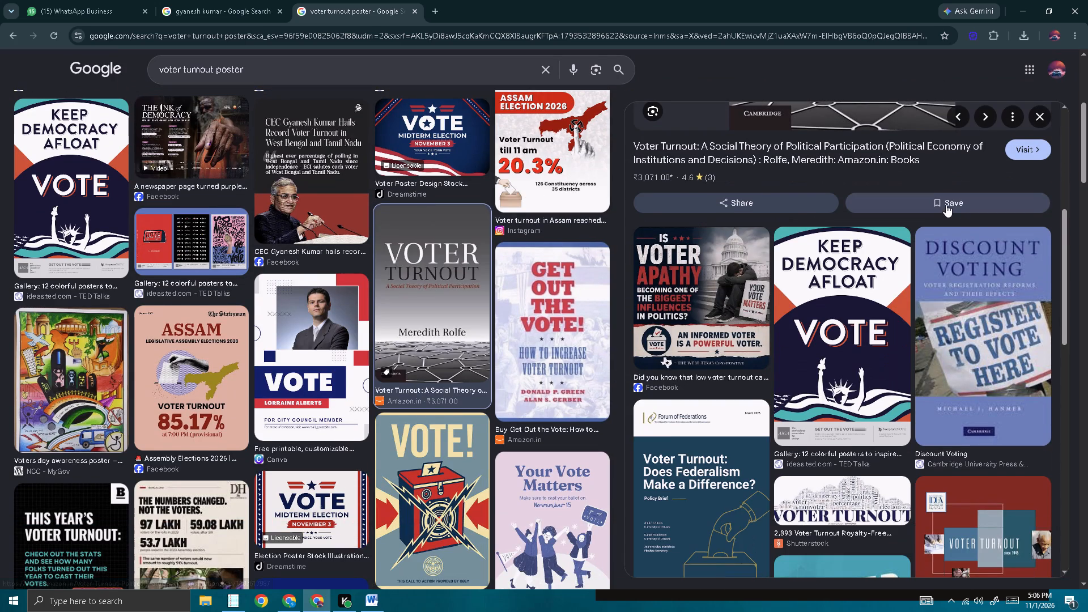
scroll(946, 205, down, 3)
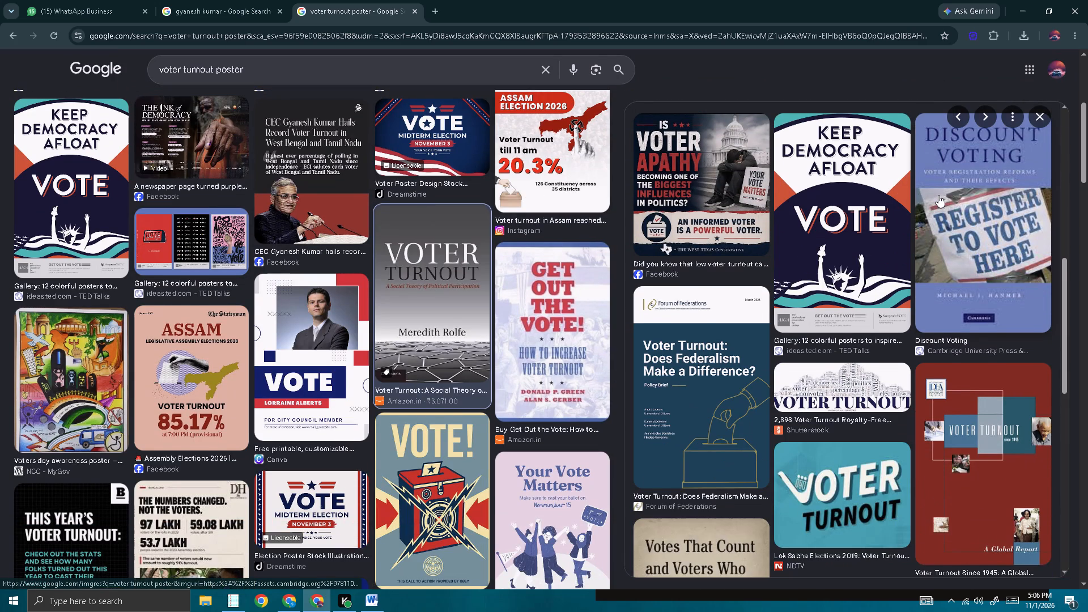
scroll(938, 195, down, 1)
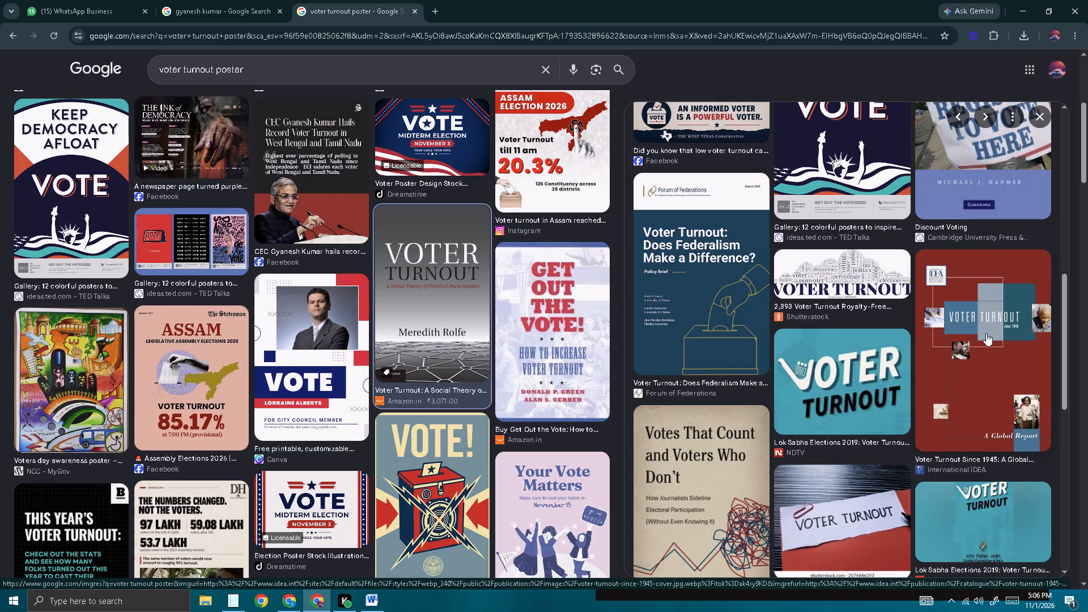
click(986, 333)
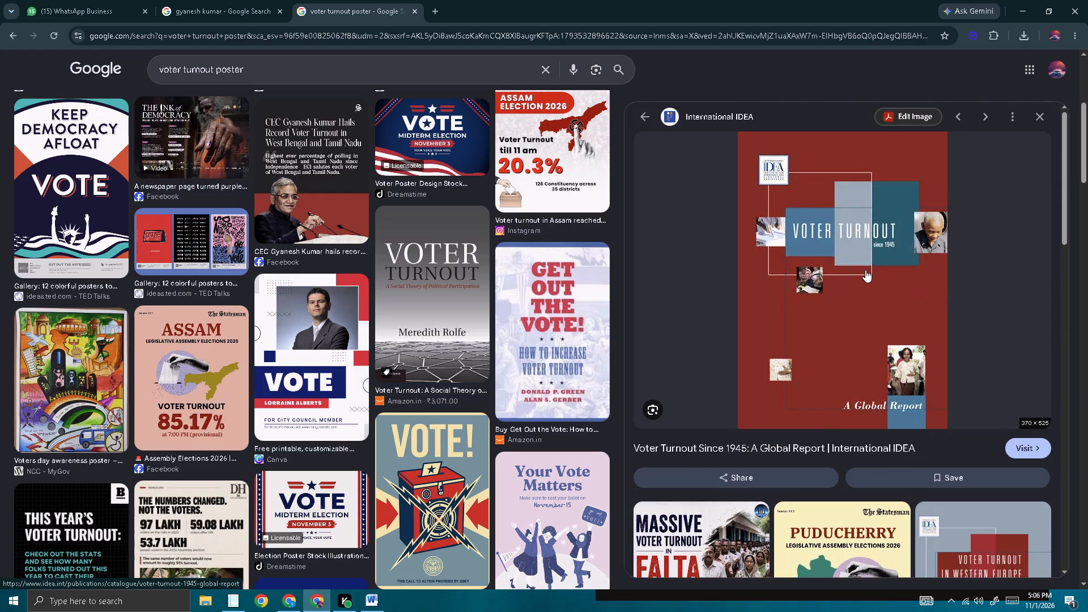
right_click(864, 263)
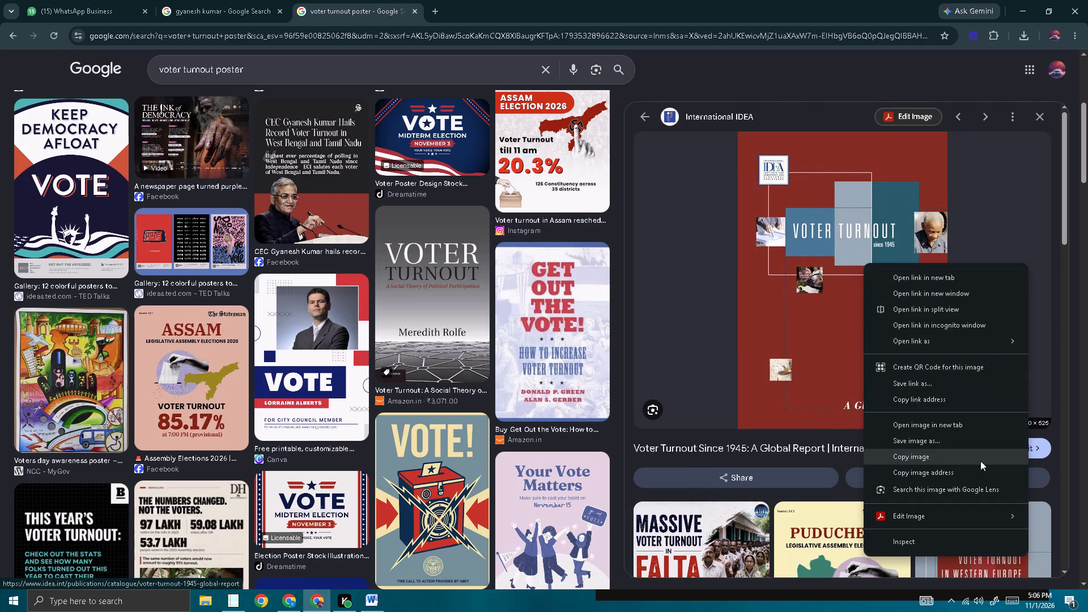
click(980, 461)
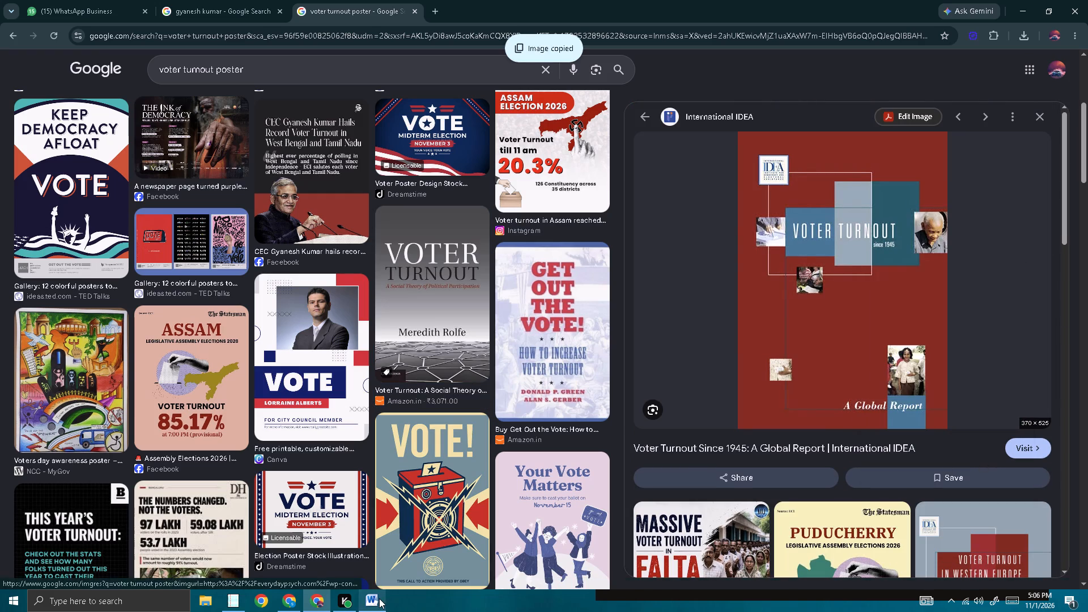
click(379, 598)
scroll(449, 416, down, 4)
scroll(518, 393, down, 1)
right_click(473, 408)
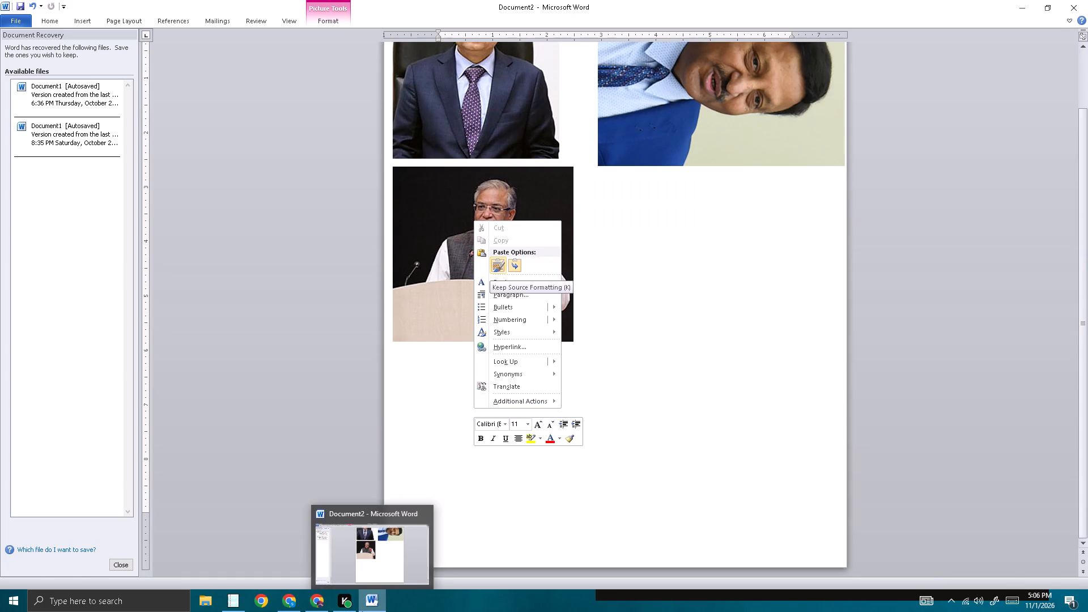
Switch to Chrome and examine the "voter turnout poster" image results and the related images for another usable picture.
click(311, 609)
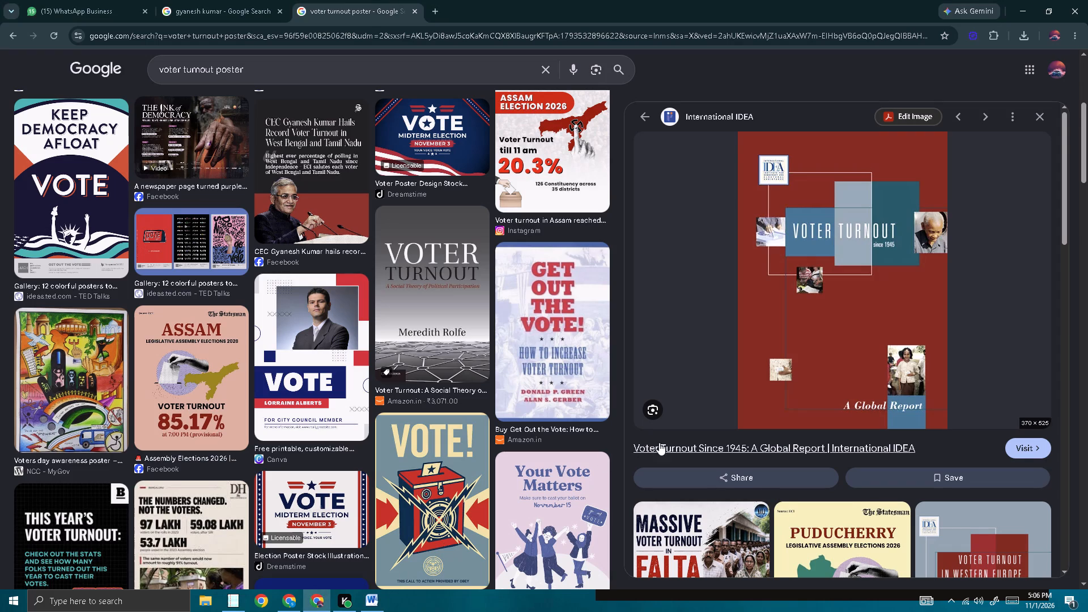
scroll(685, 422, down, 4)
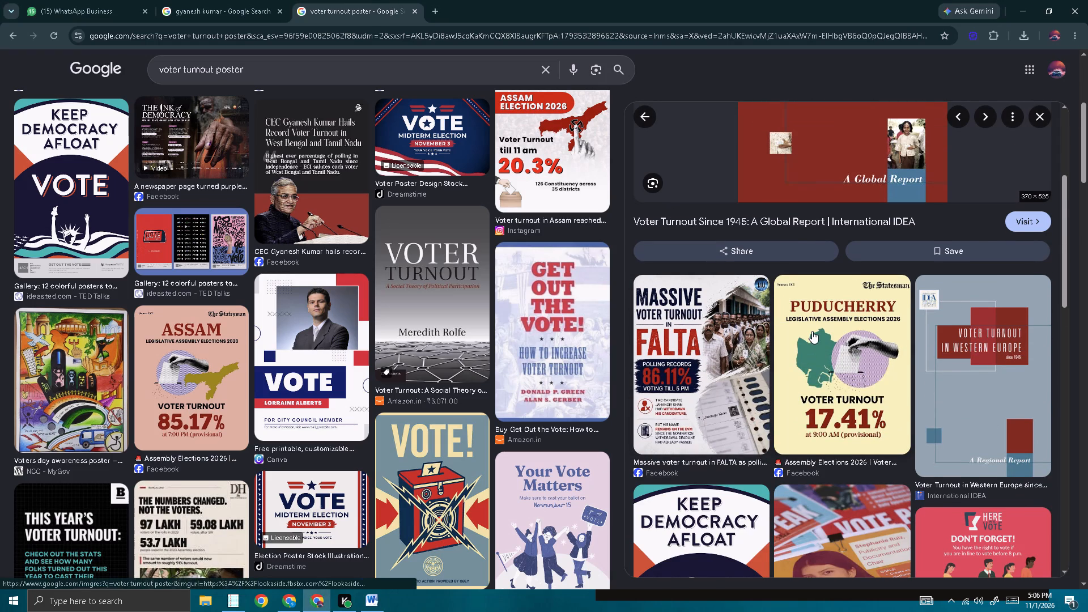
scroll(812, 331, down, 3)
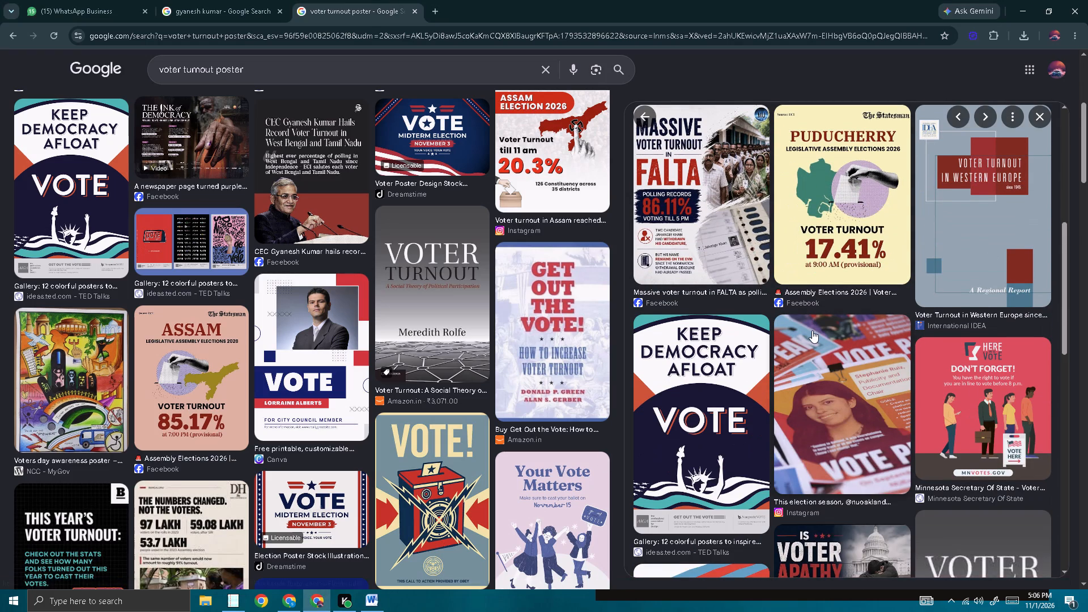
scroll(812, 330, down, 5)
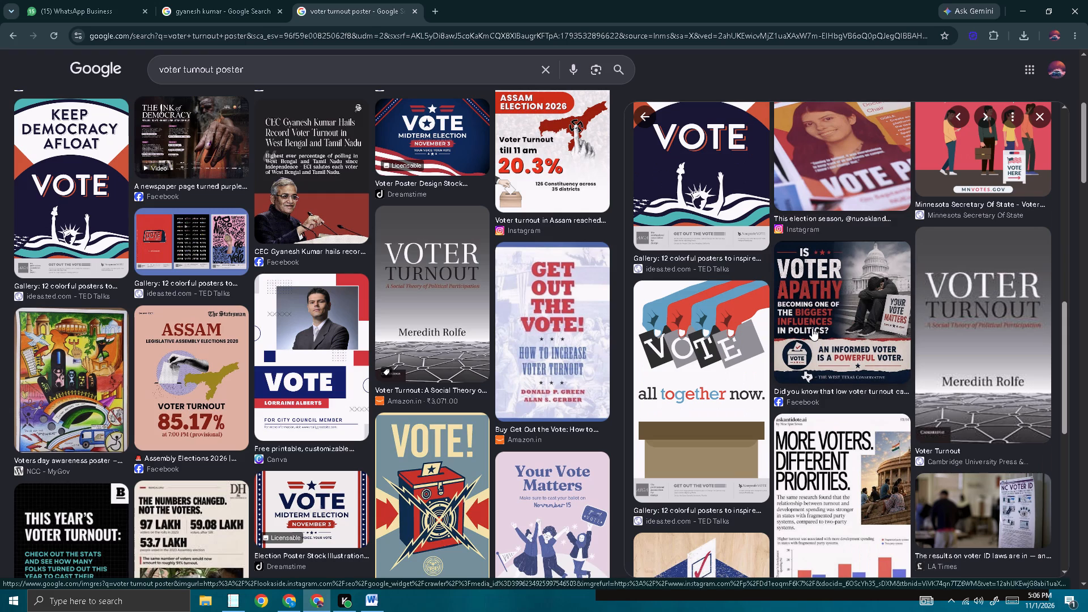
scroll(737, 331, down, 3)
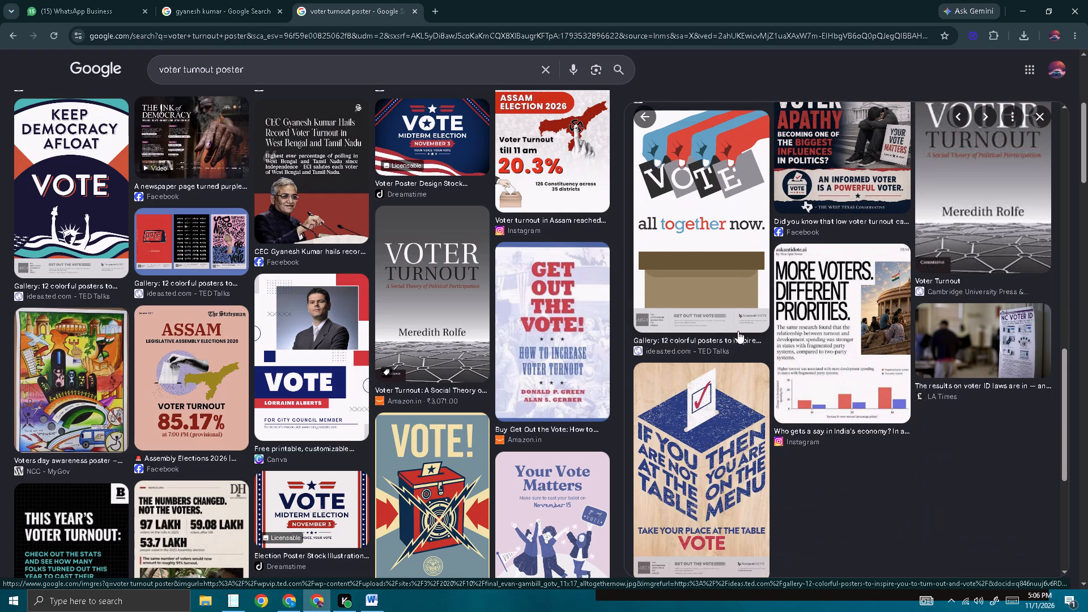
scroll(738, 331, down, 2)
scroll(705, 317, up, 4)
scroll(348, 161, up, 3)
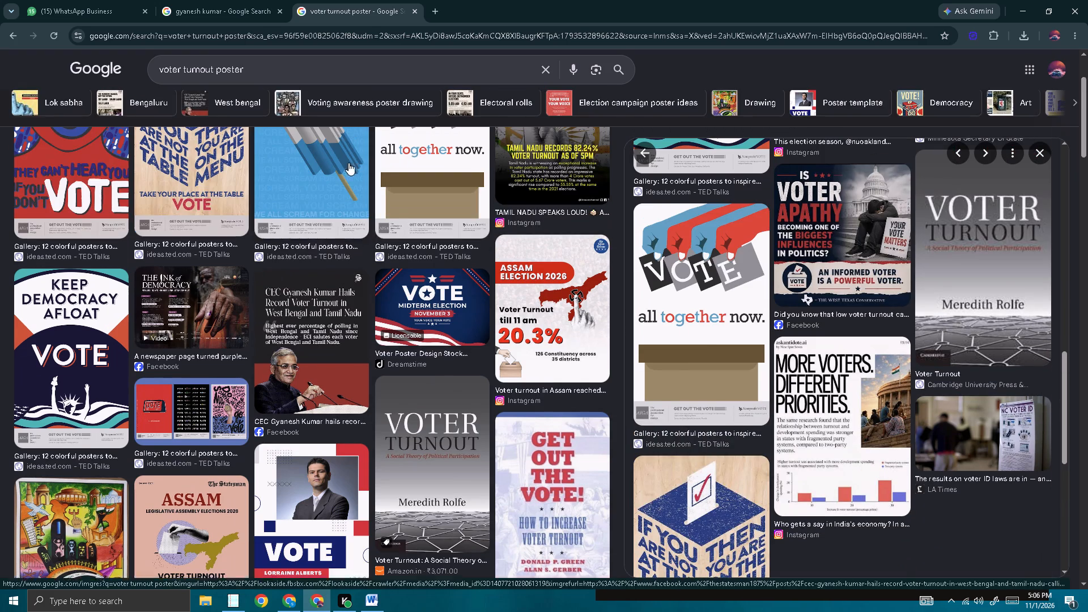
scroll(348, 163, up, 6)
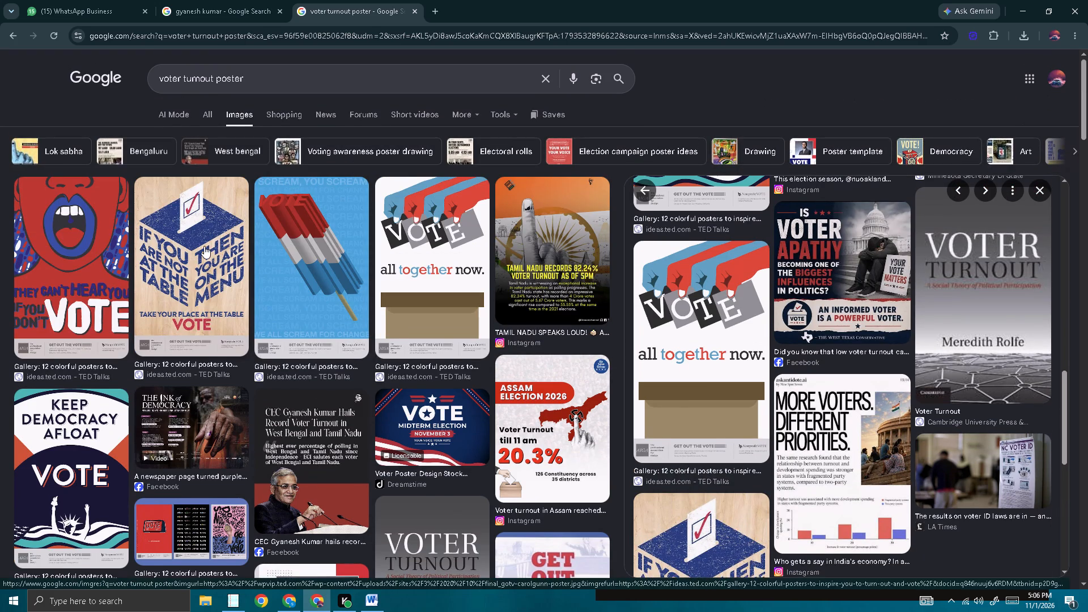
scroll(204, 246, down, 7)
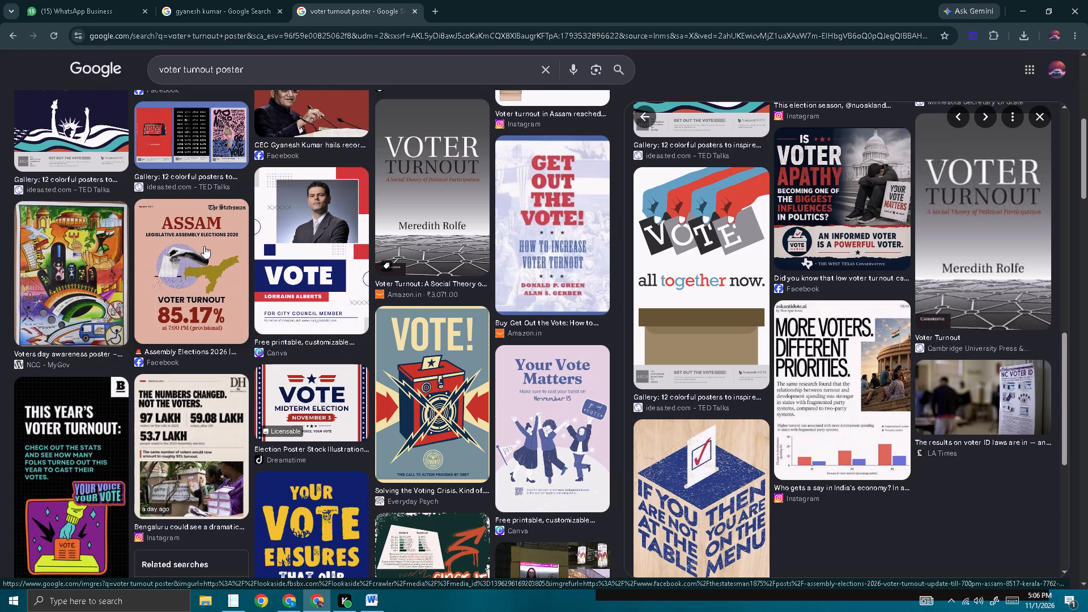
scroll(204, 246, down, 9)
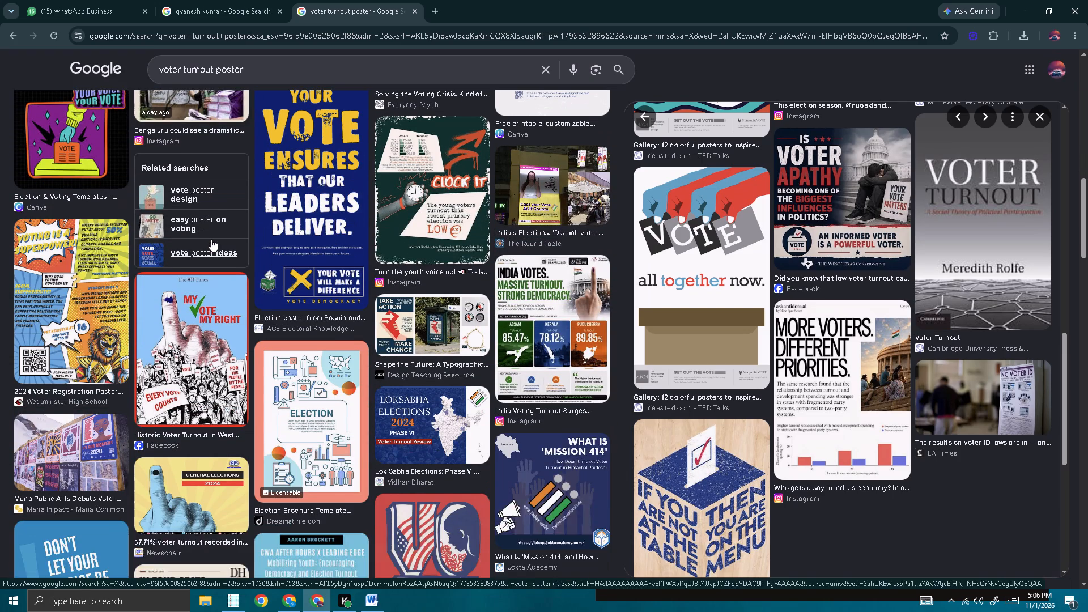
scroll(216, 235, down, 6)
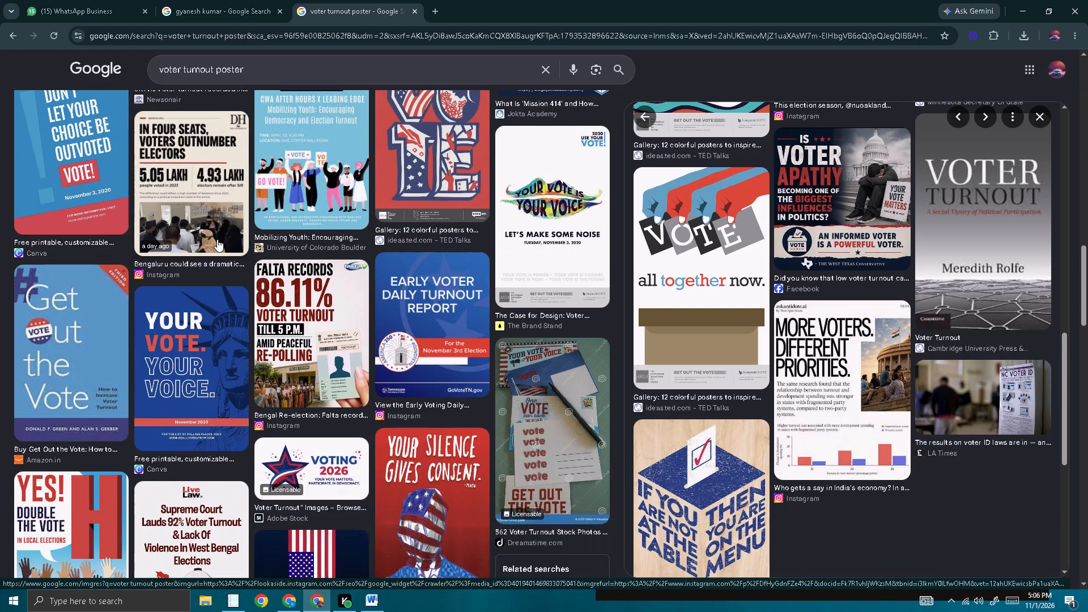
scroll(217, 239, down, 4)
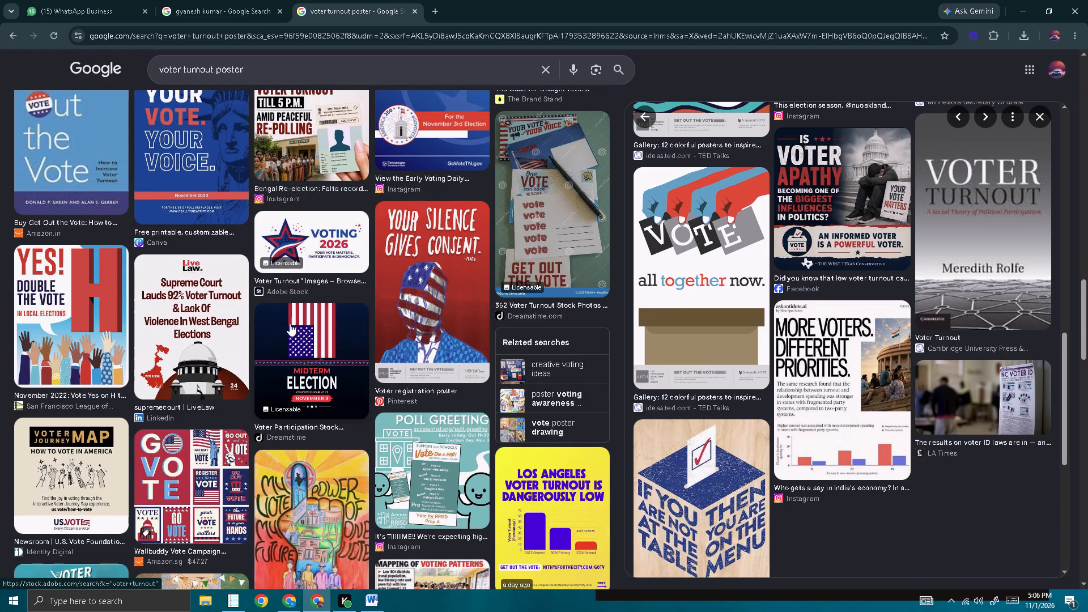
Open the grey "Voter Turnout" book cover from Cambridge University Press in the related images and save it to Downloads.
scroll(752, 263, up, 3)
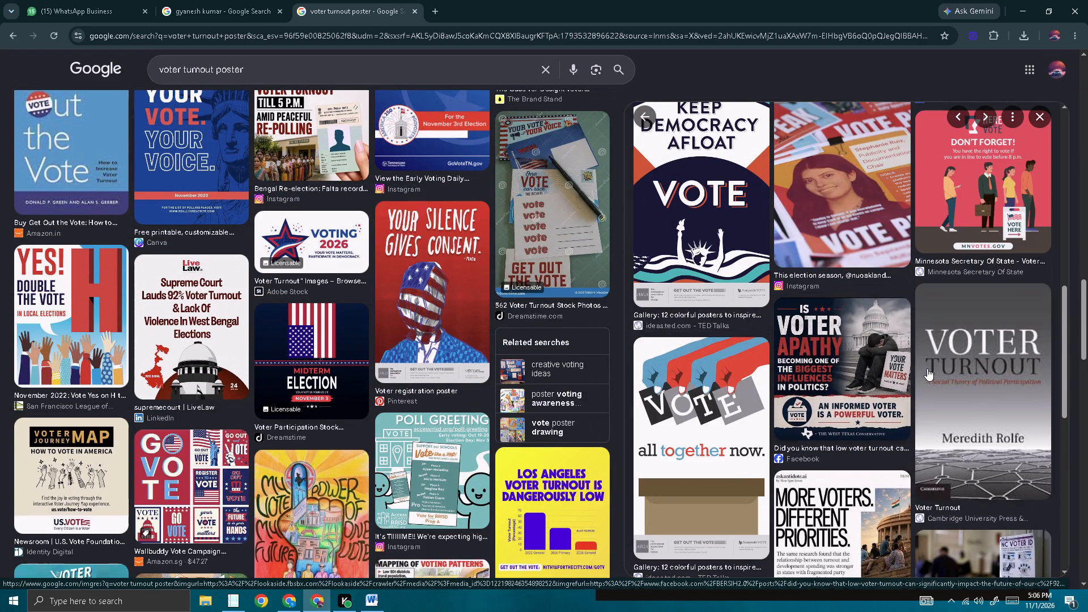
click(936, 379)
right_click(847, 227)
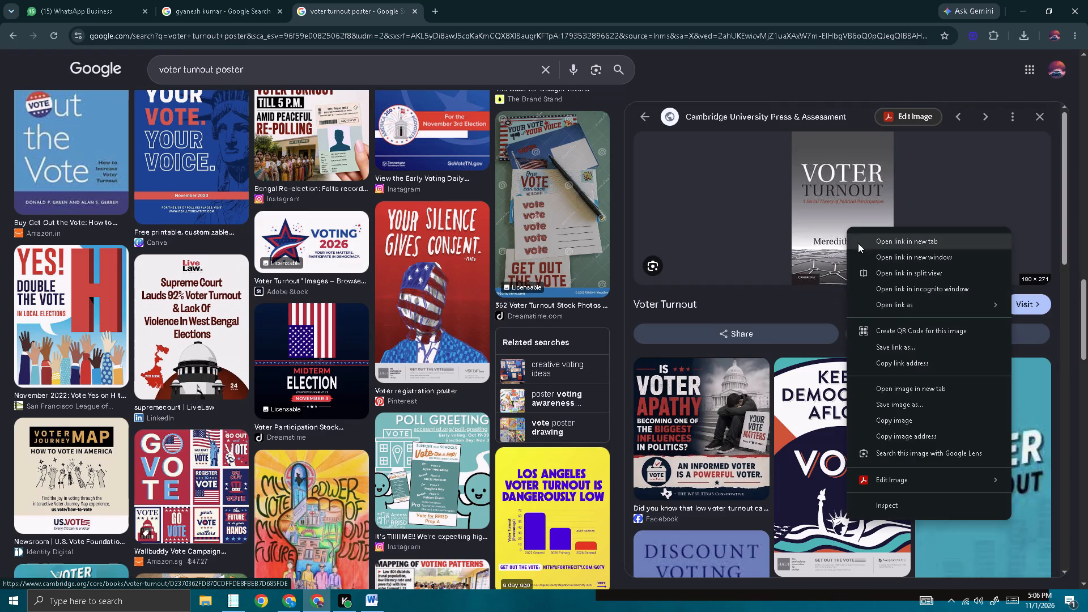
click(908, 406)
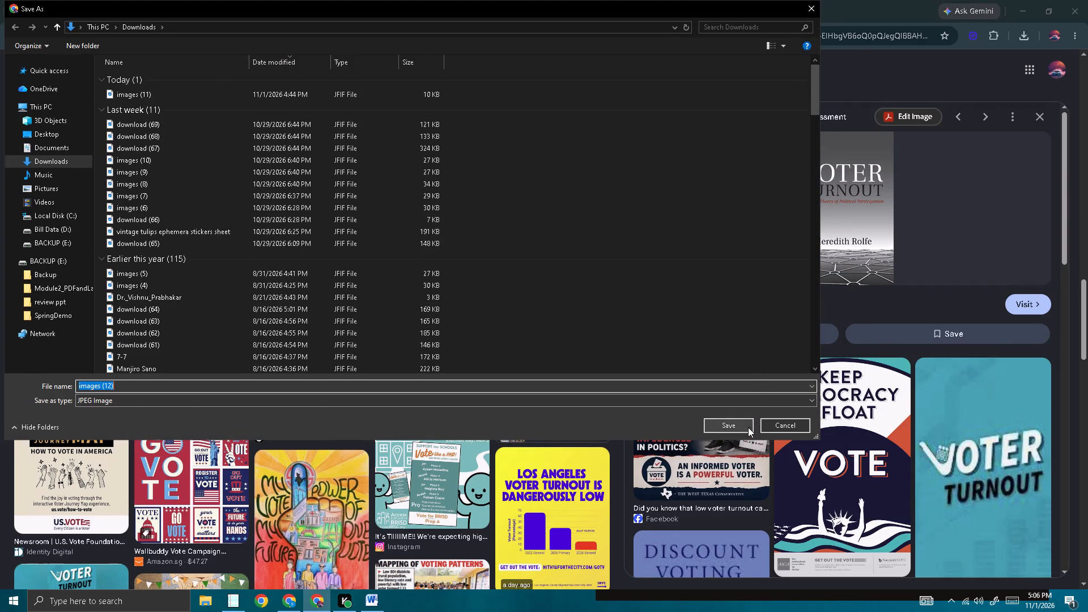
click(739, 422)
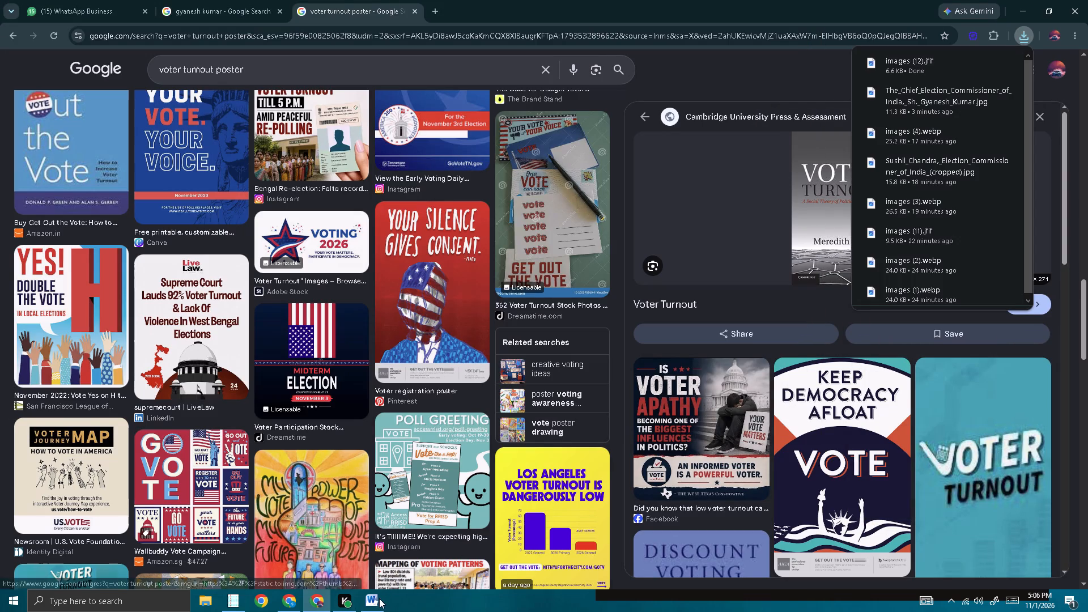
Switch to Word and insert the saved cover picture images (12) from Downloads into the second document.
click(379, 598)
click(79, 20)
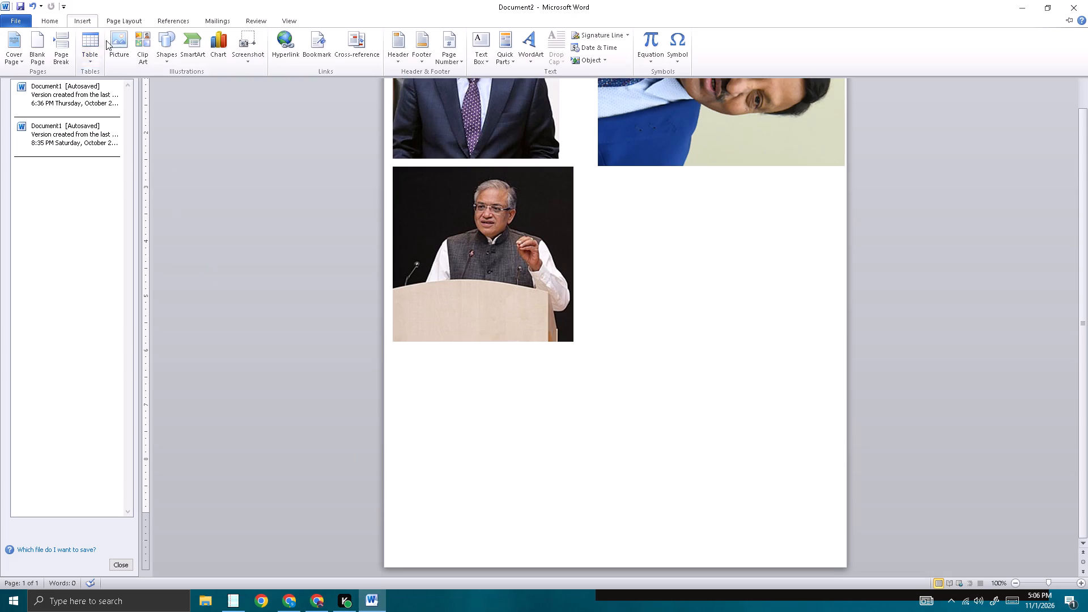
click(113, 48)
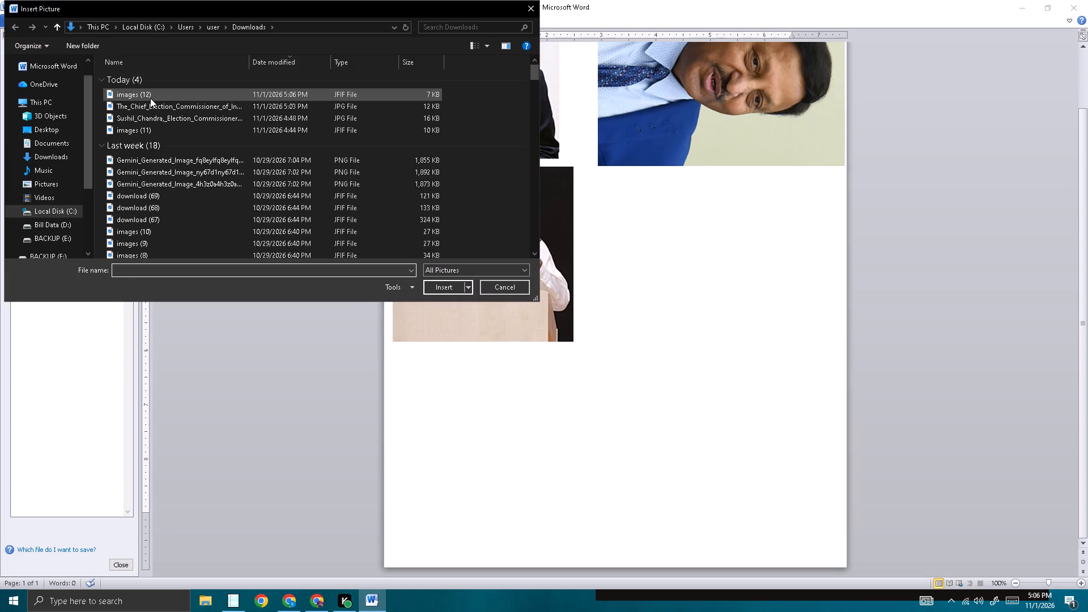
click(150, 98)
click(443, 282)
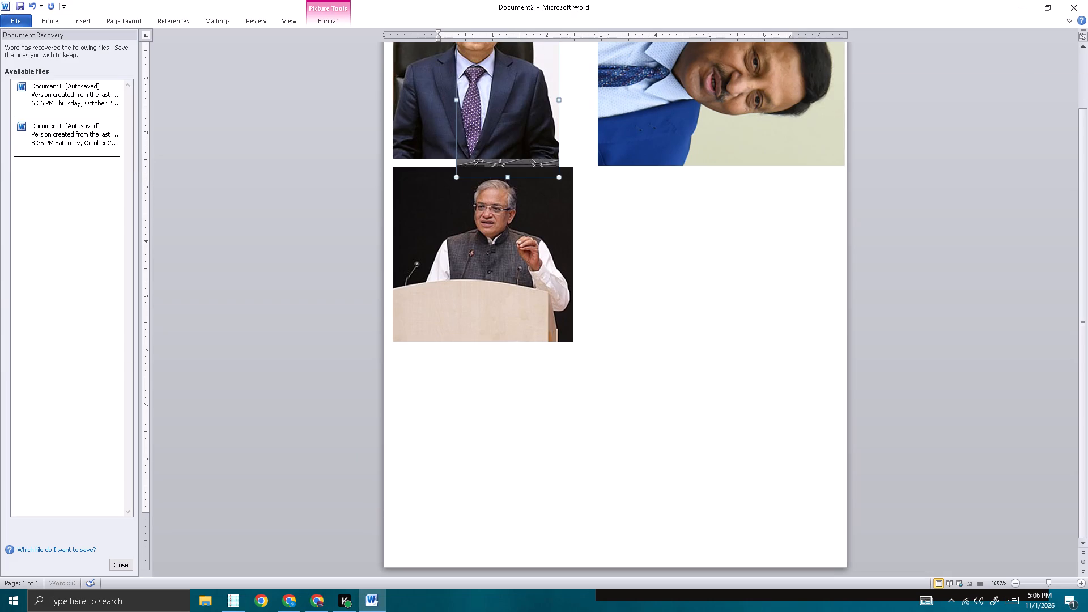
Set the inserted Voter Turnout cover's text wrapping to In Front of Text.
click(461, 167)
right_click(464, 168)
click(464, 160)
right_click(464, 160)
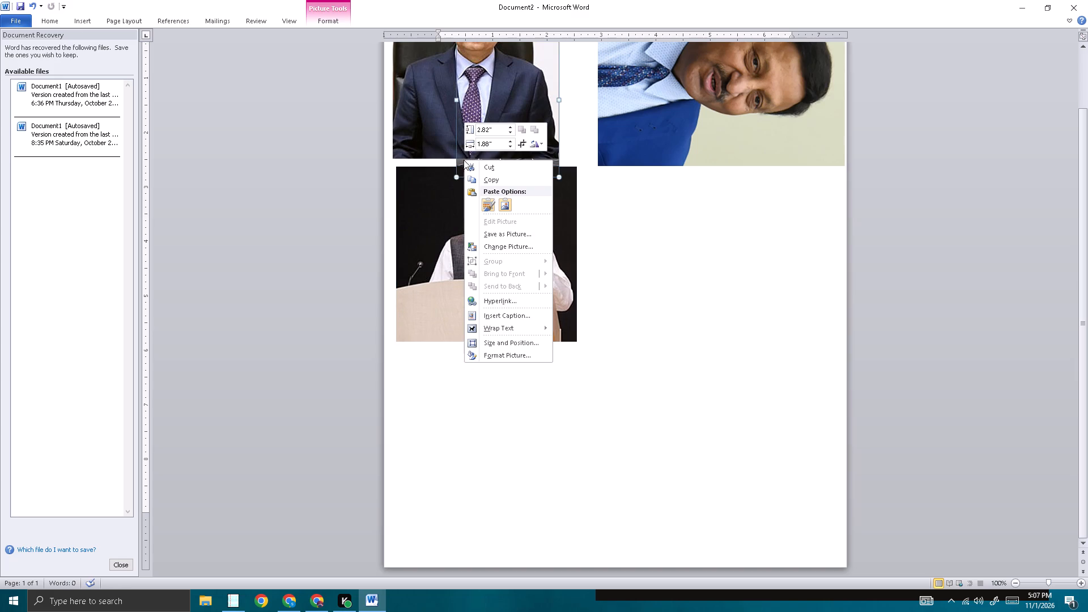
click(496, 324)
click(634, 410)
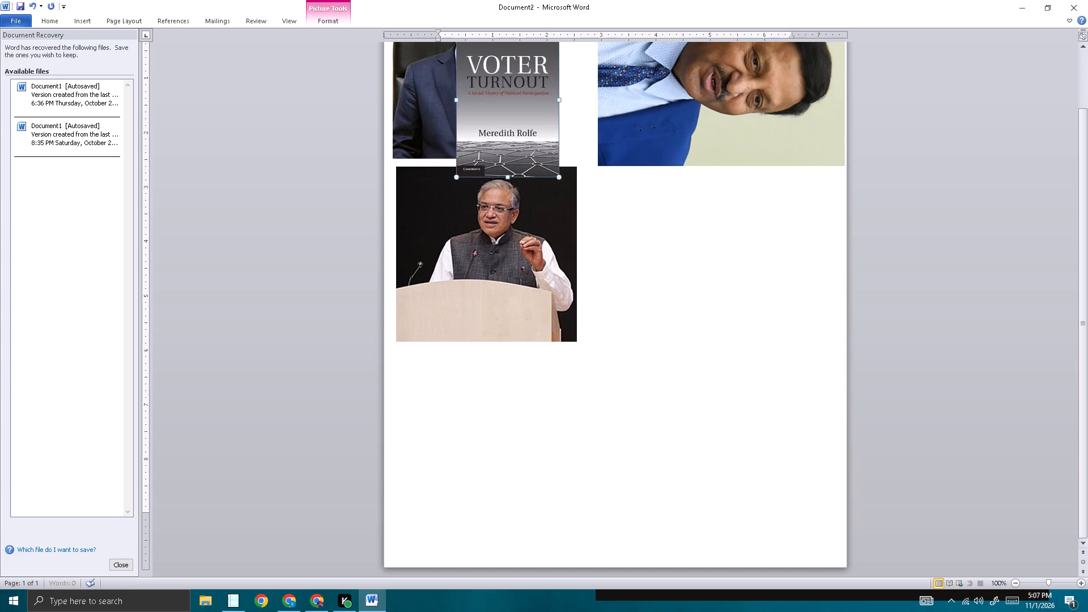
Place the Voter Turnout cover below the Gyanesh Kumar picture by the page's left edge and enlarge it to fill the space down to the page bottom.
drag(496, 103, 454, 419)
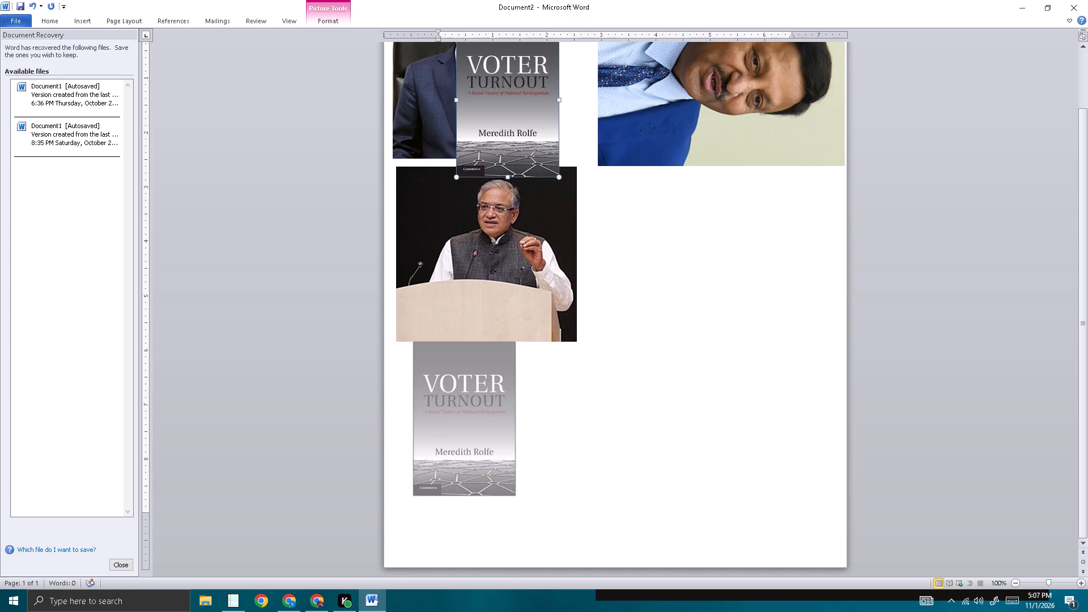
drag(454, 419, 427, 445)
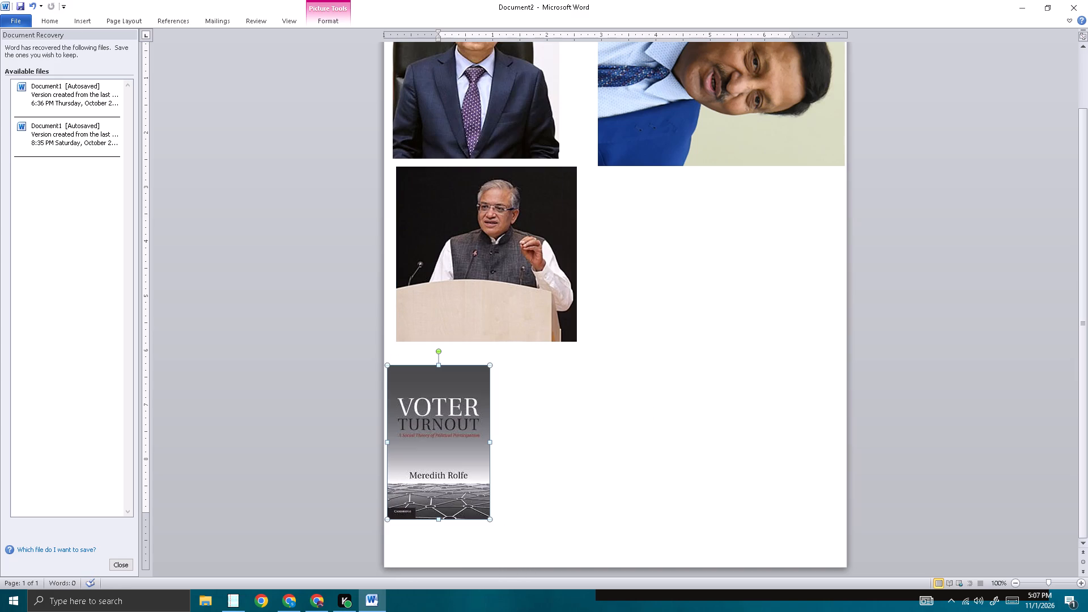
drag(488, 518, 513, 542)
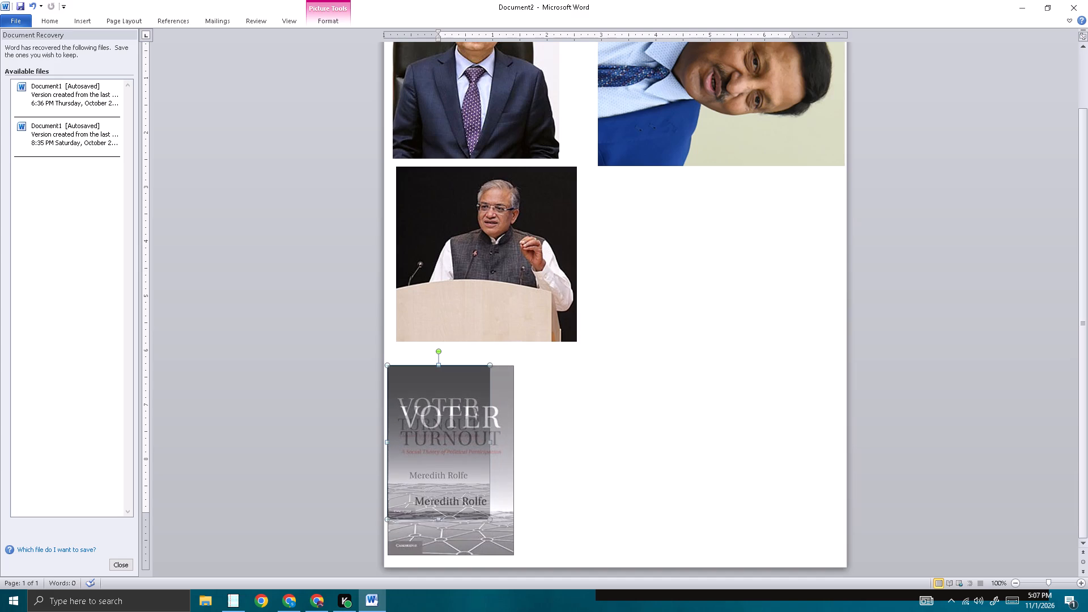
drag(513, 542, 521, 556)
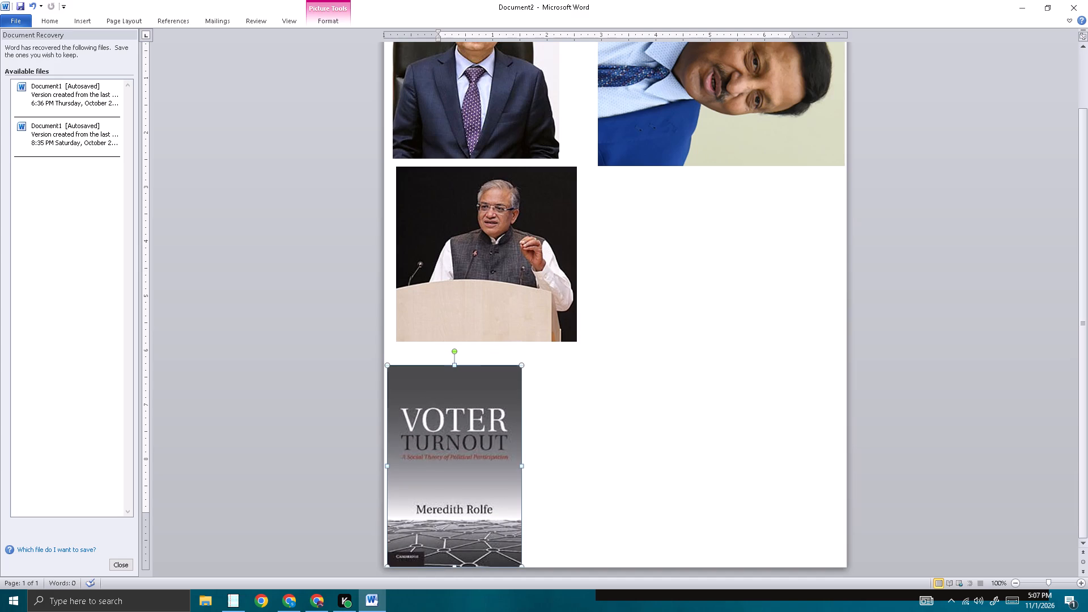
drag(523, 365, 529, 361)
scroll(474, 435, down, 1)
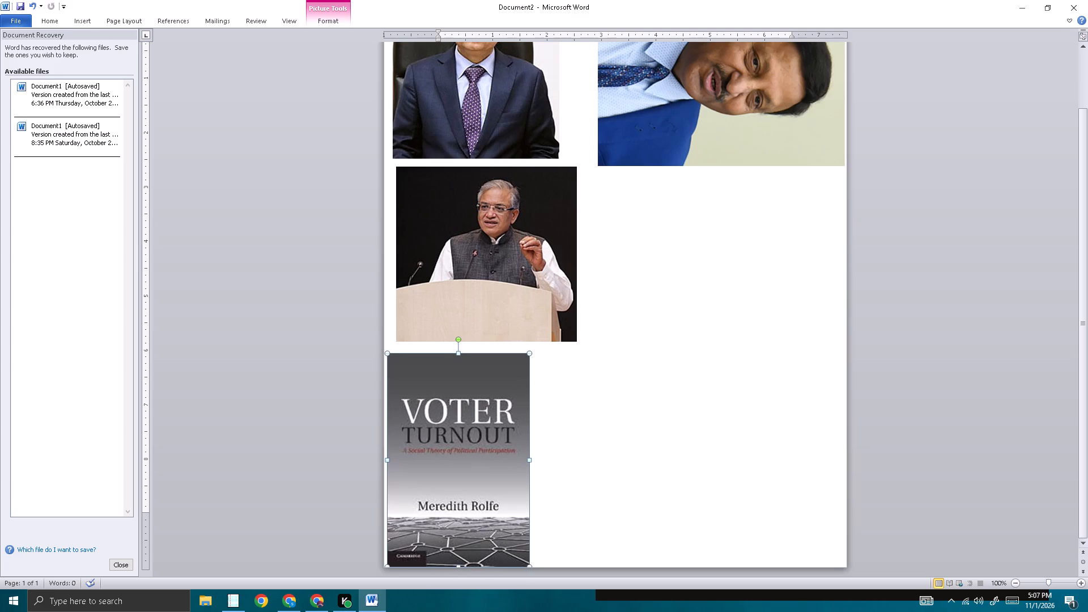
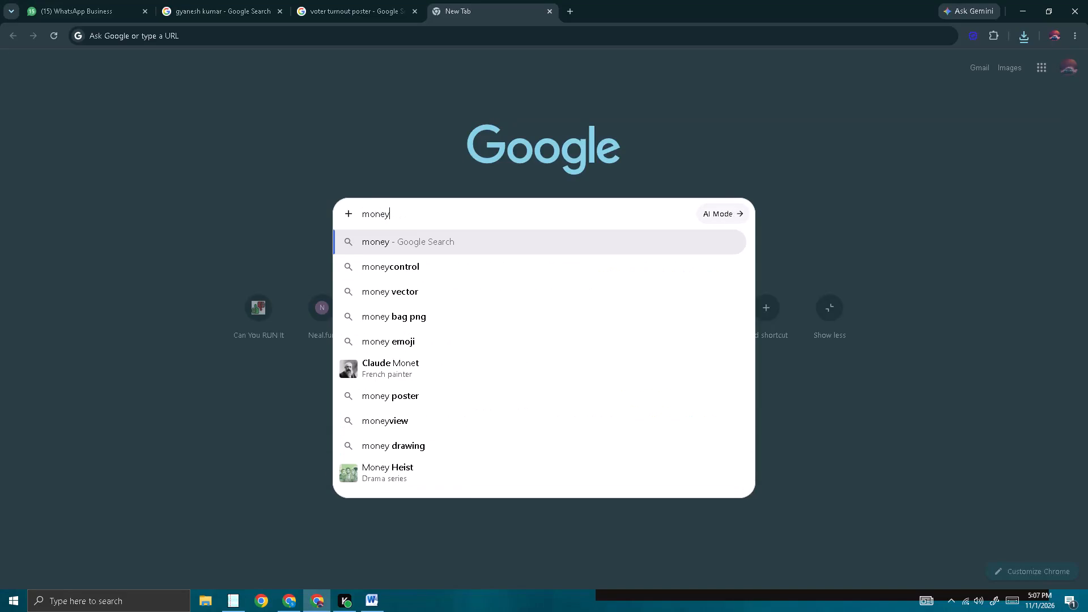
Search Google Images for "money bag and two arms comming out".
key(space)
text(ba)
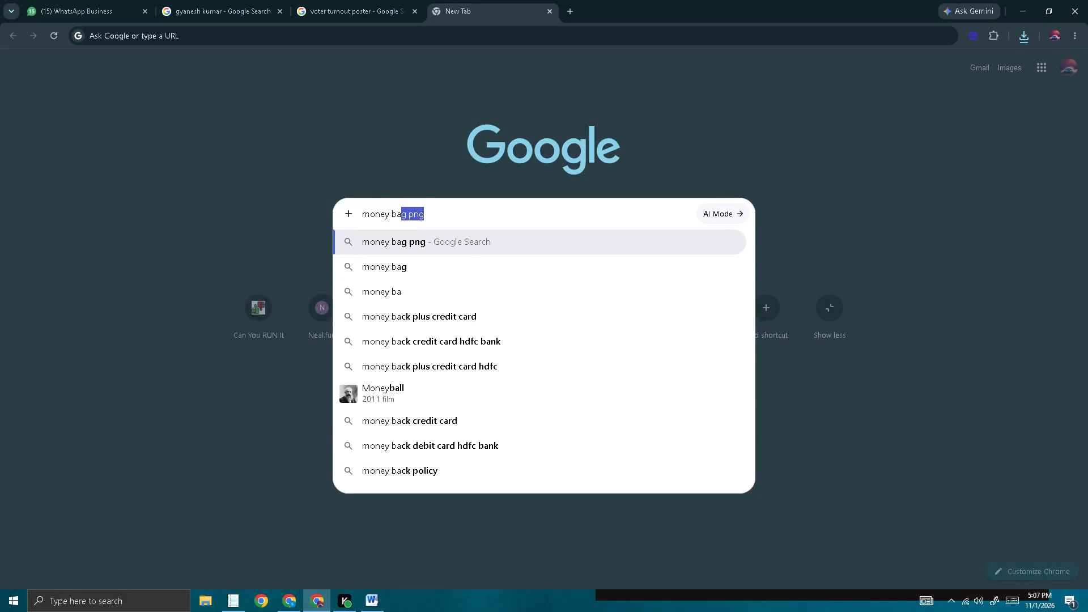
text(g)
key(space)
text(and w)
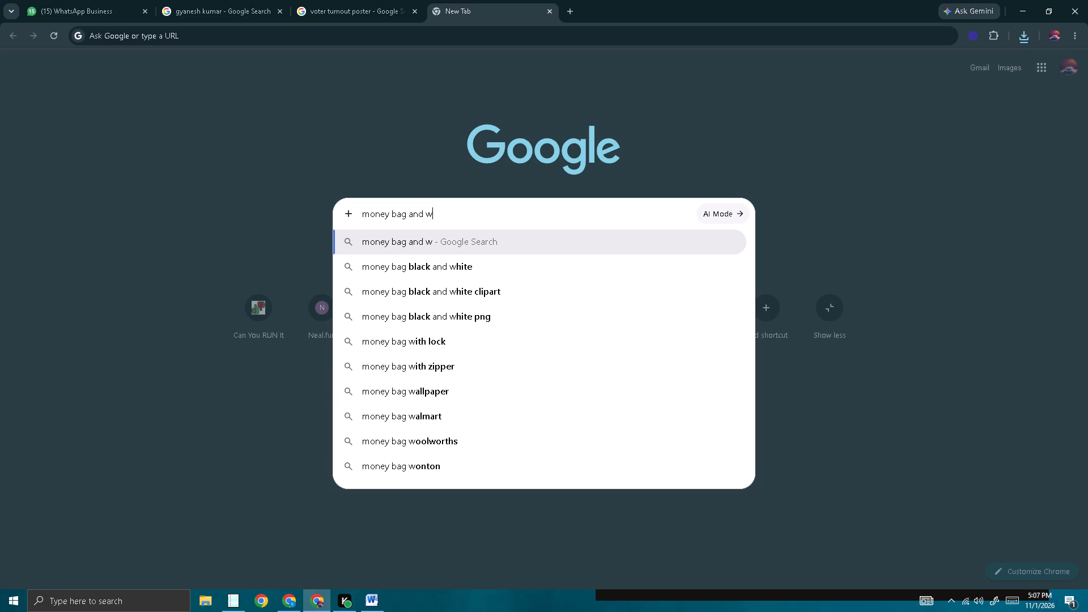
key(BackSpace)
text(two arms comming our)
key(Return)
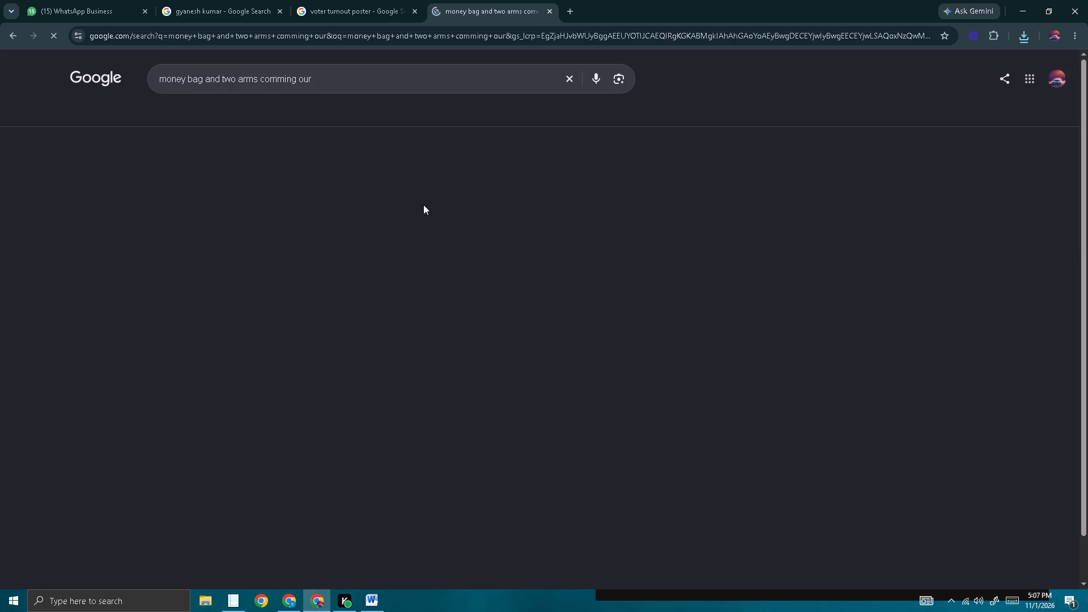
click(380, 76)
key(BackSpace)
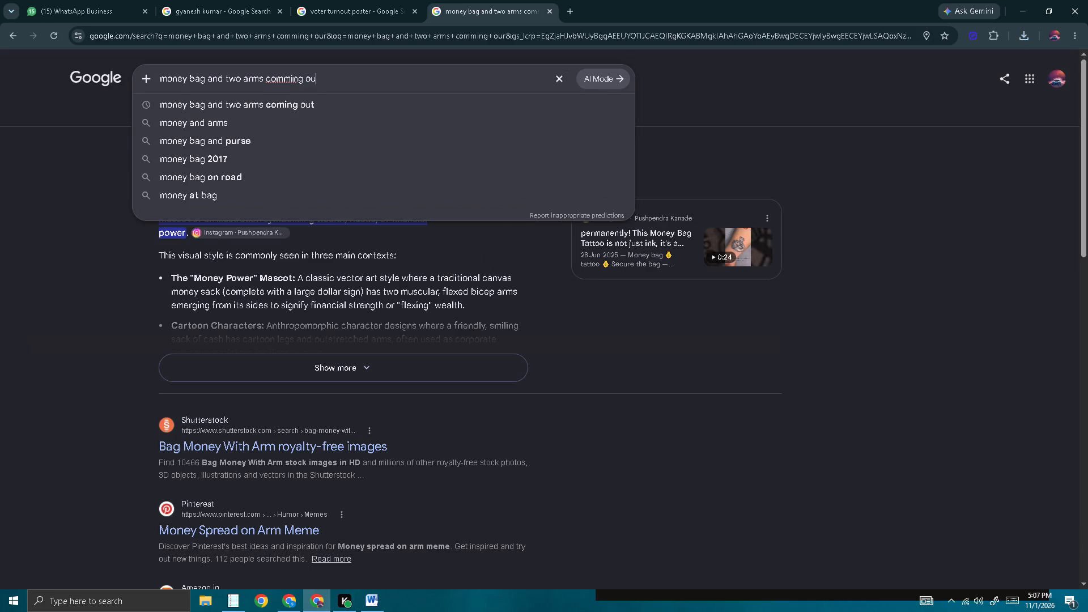
key(t)
key(Return)
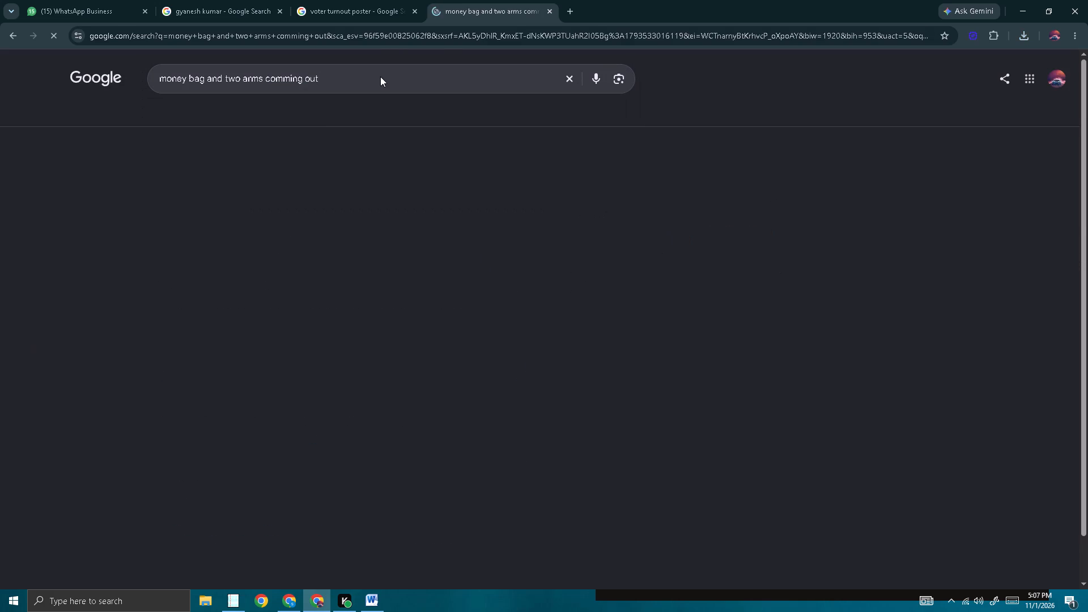
click(241, 110)
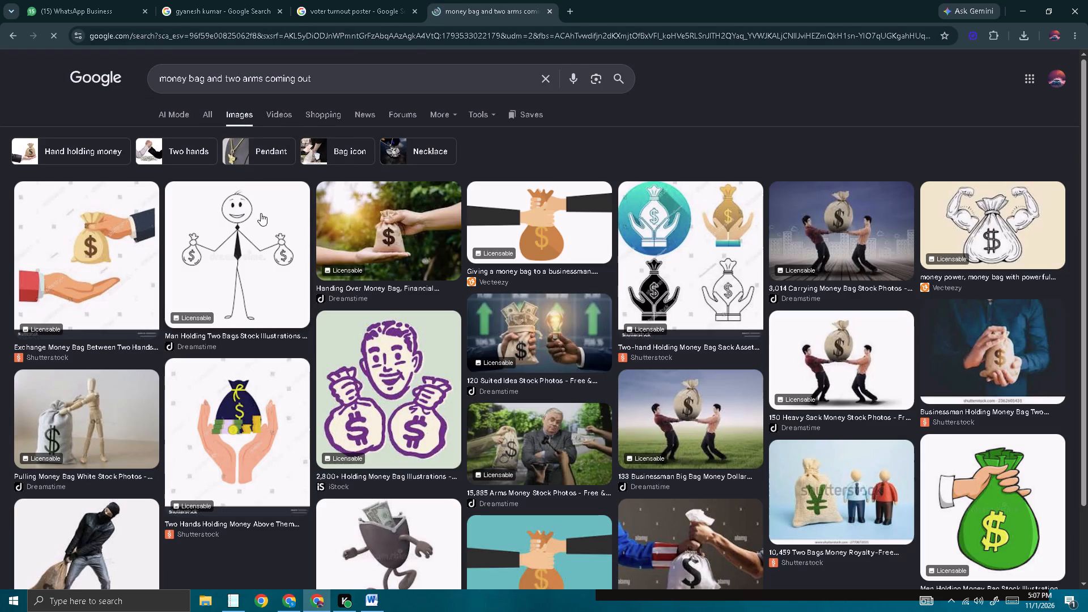
Open the Vecteezy money bag with muscular arms and examine its related images for a suitable picture.
click(974, 201)
scroll(926, 227, down, 3)
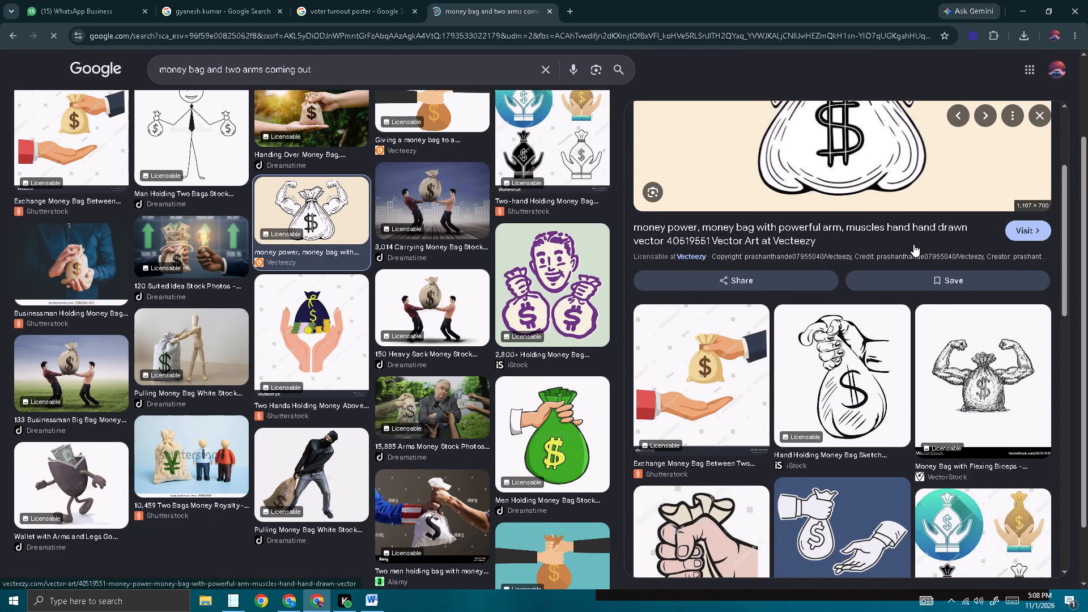
scroll(927, 360, down, 4)
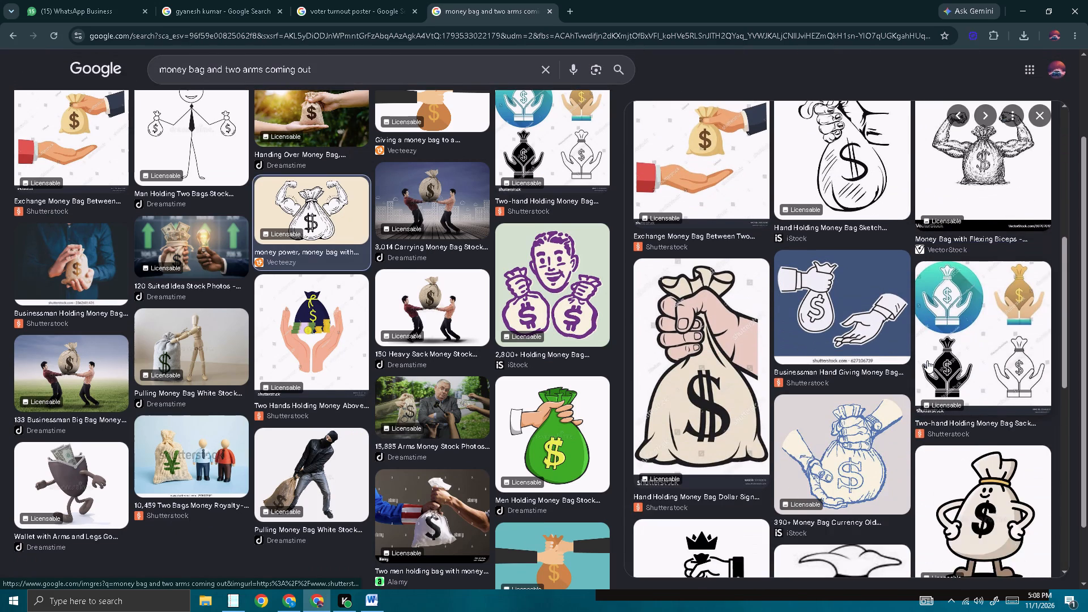
scroll(927, 360, down, 2)
scroll(923, 356, up, 2)
scroll(955, 221, up, 1)
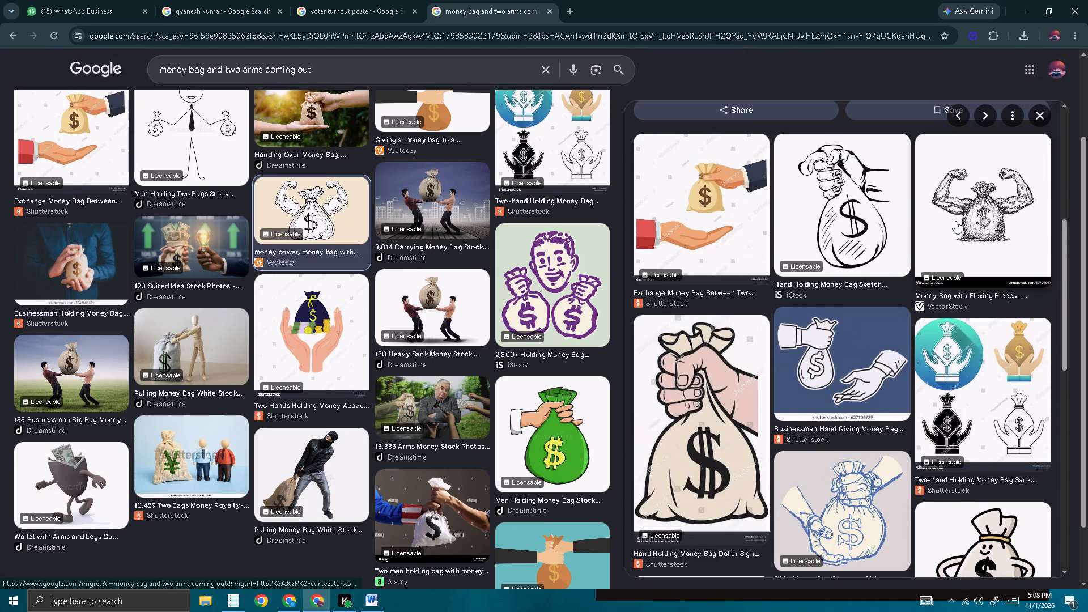
scroll(892, 177, down, 4)
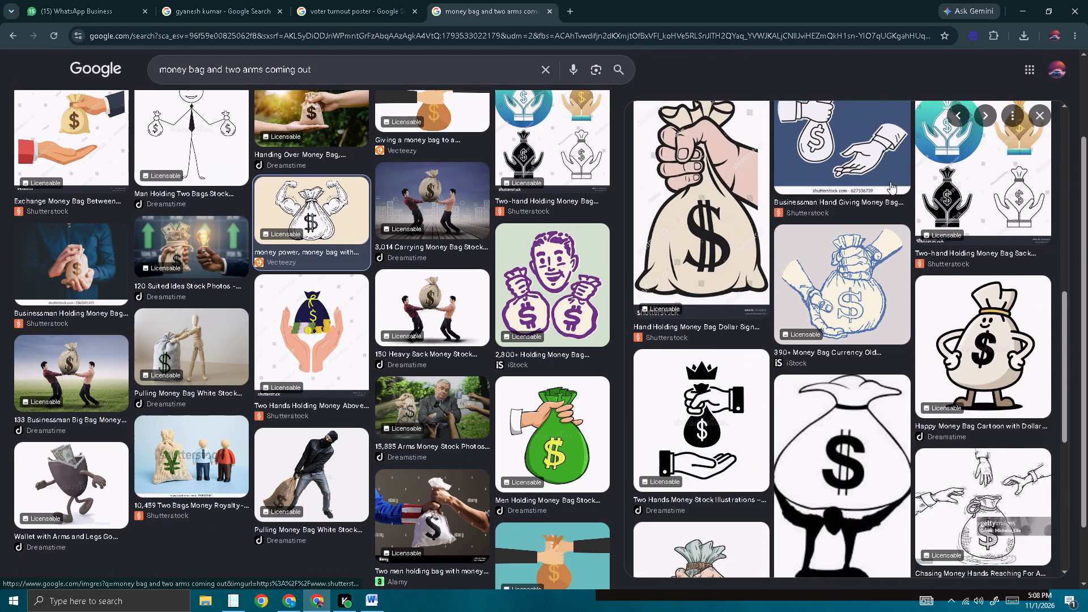
scroll(890, 182, down, 6)
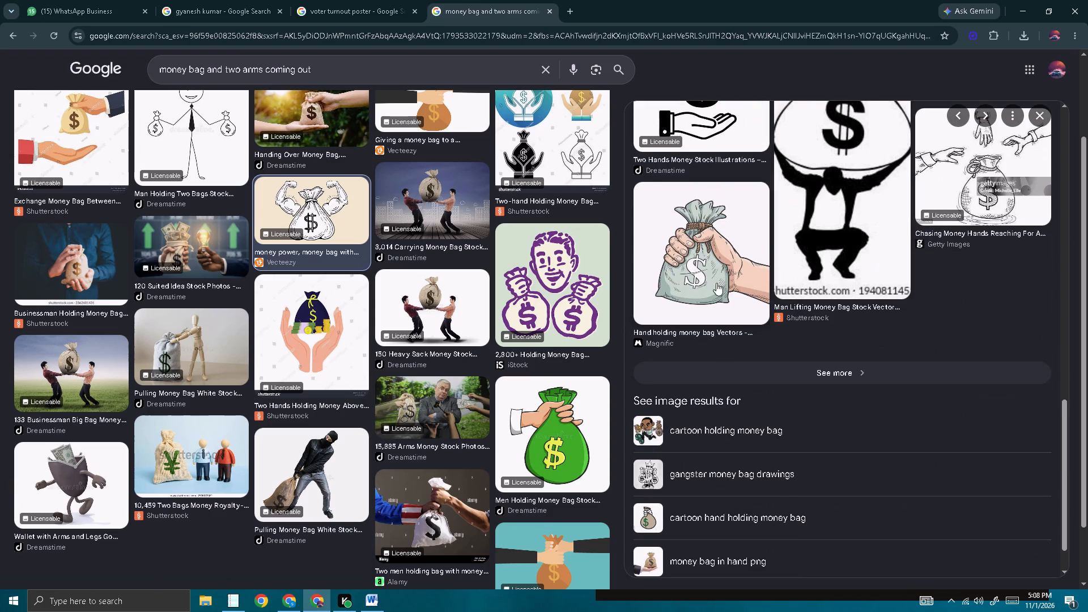
scroll(413, 230, down, 3)
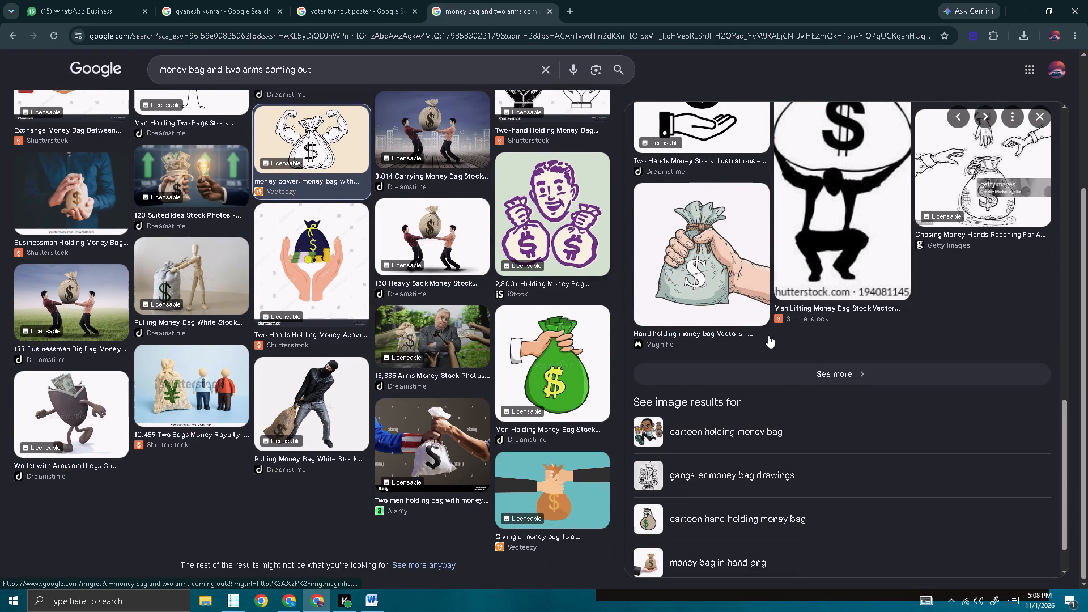
scroll(765, 316, up, 3)
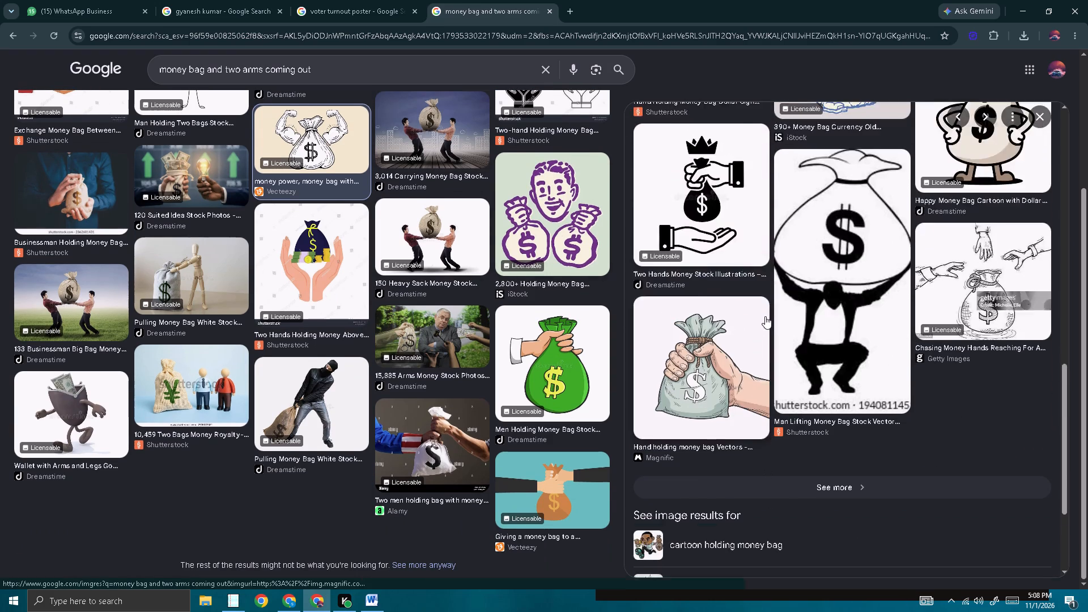
scroll(765, 316, up, 3)
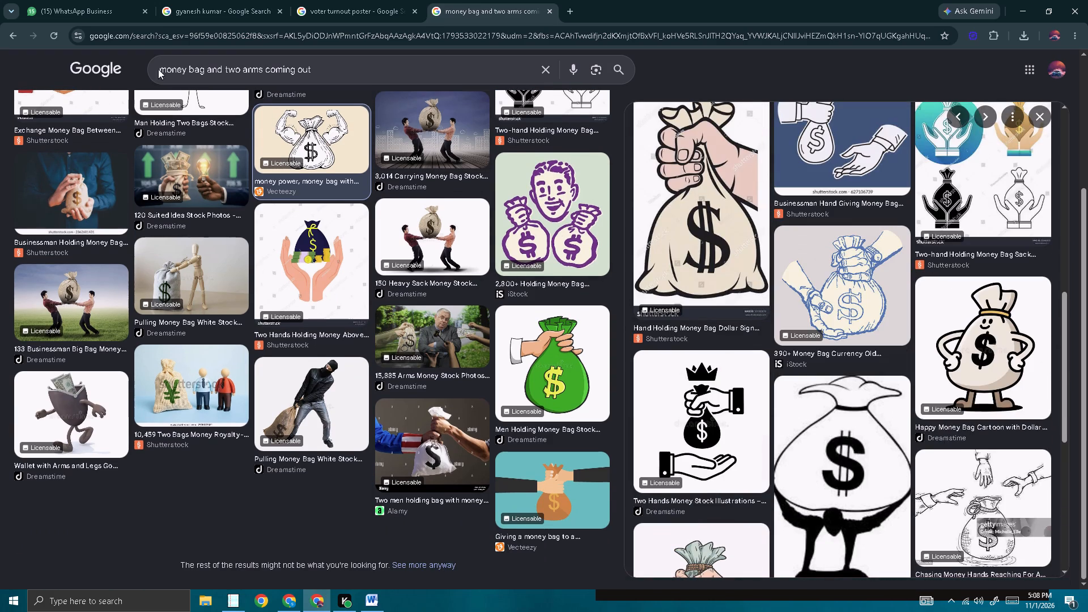
Refine the image search to "power money bag and two arms coming out".
click(156, 70)
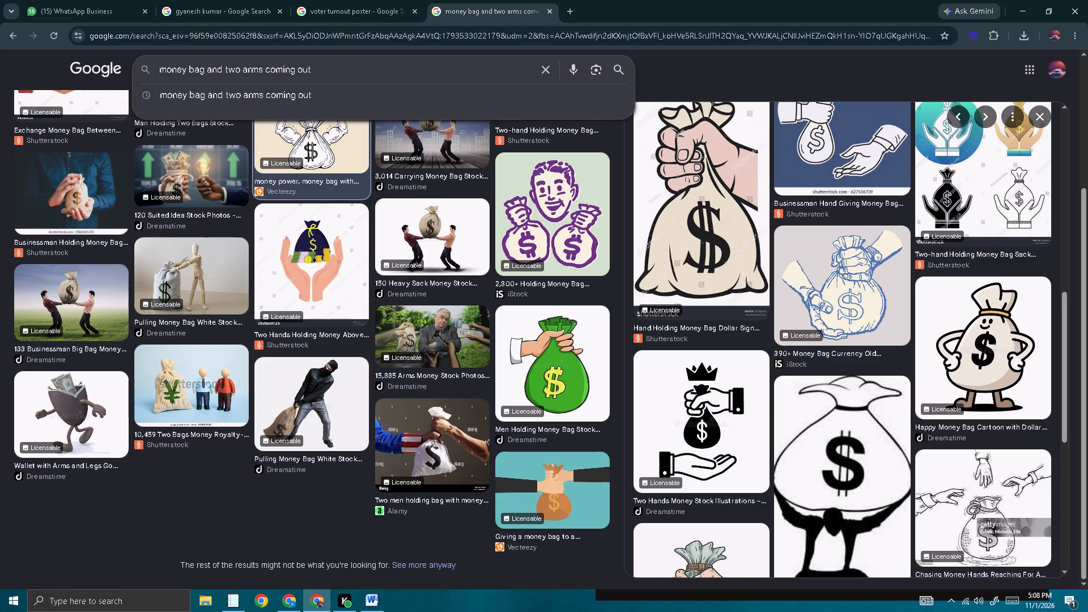
text(power)
key(space)
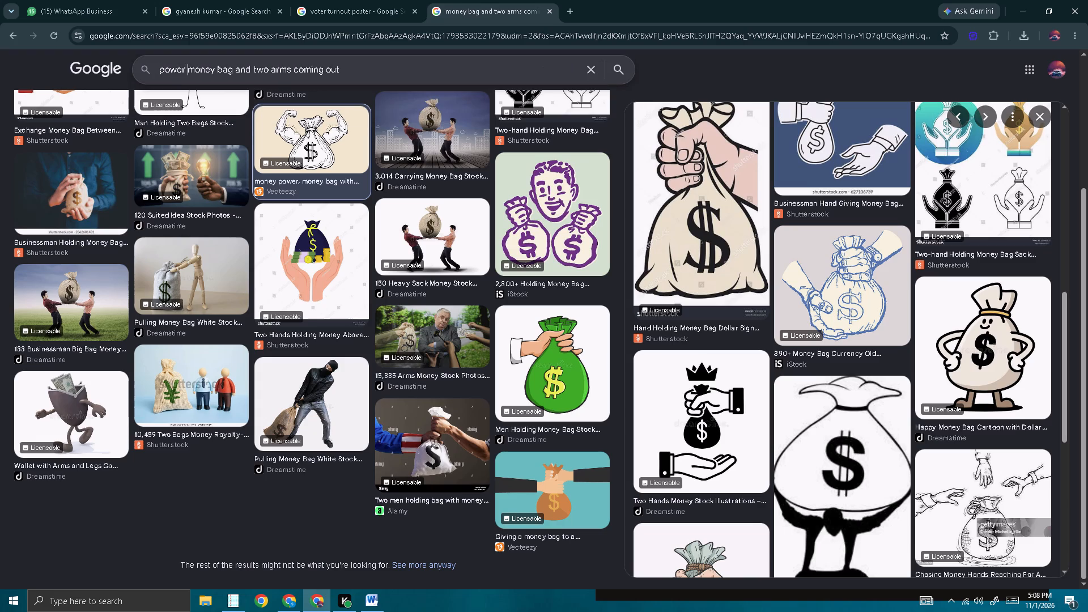
key(Return)
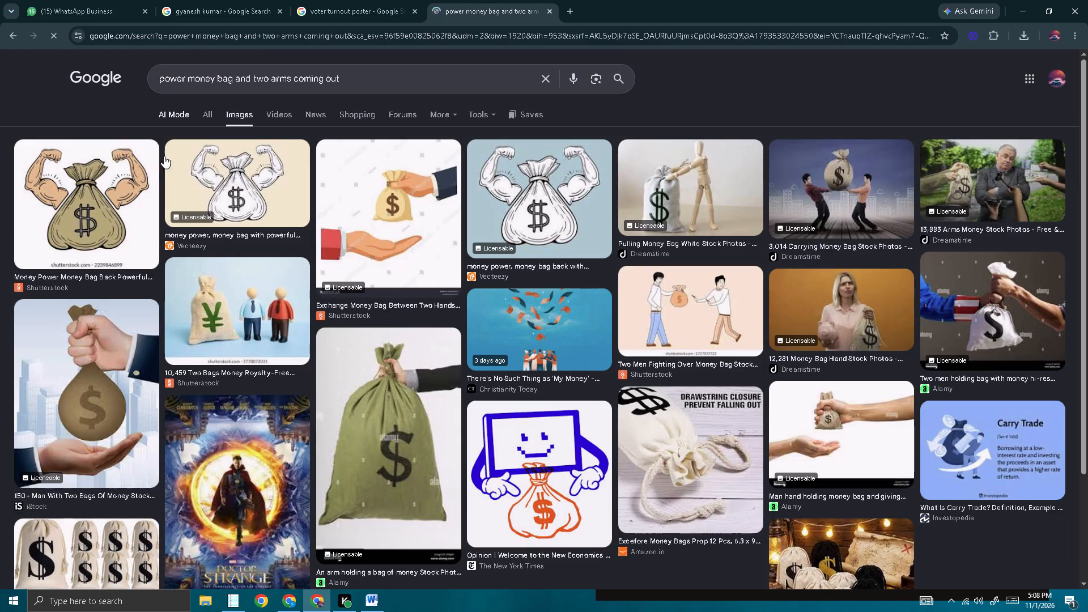
Open the Shutterstock "Money Power Money Bag" picture with flexed arms and save it to Downloads.
click(73, 217)
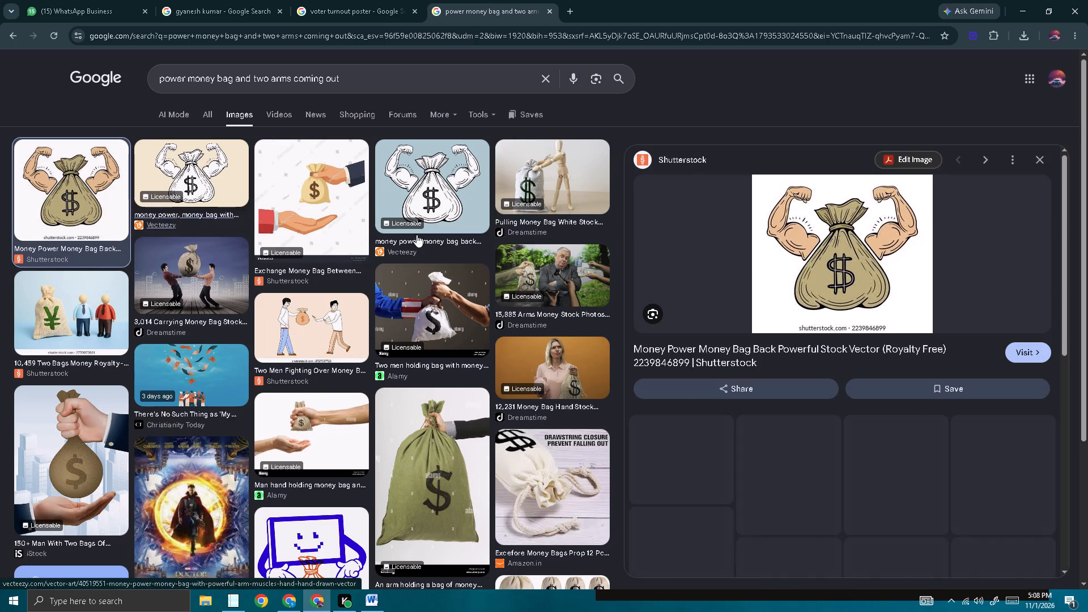
right_click(856, 233)
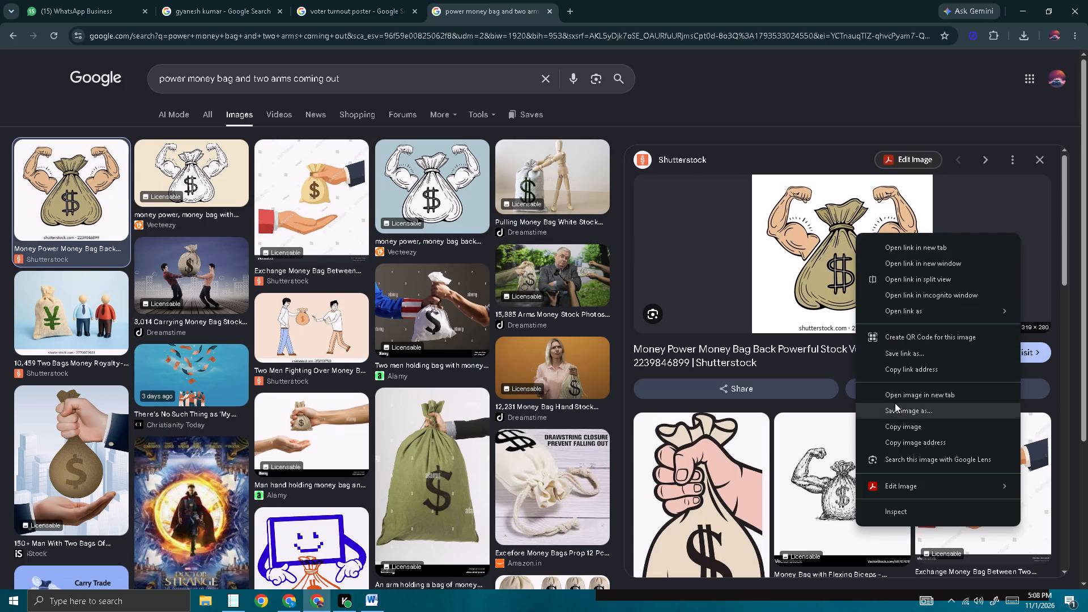
click(895, 412)
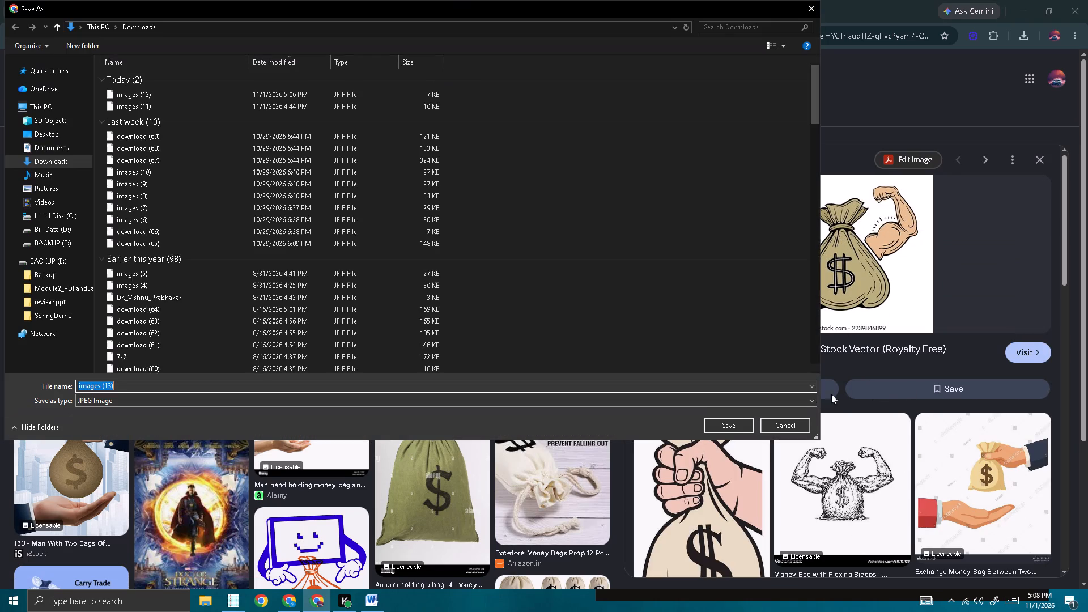
click(728, 422)
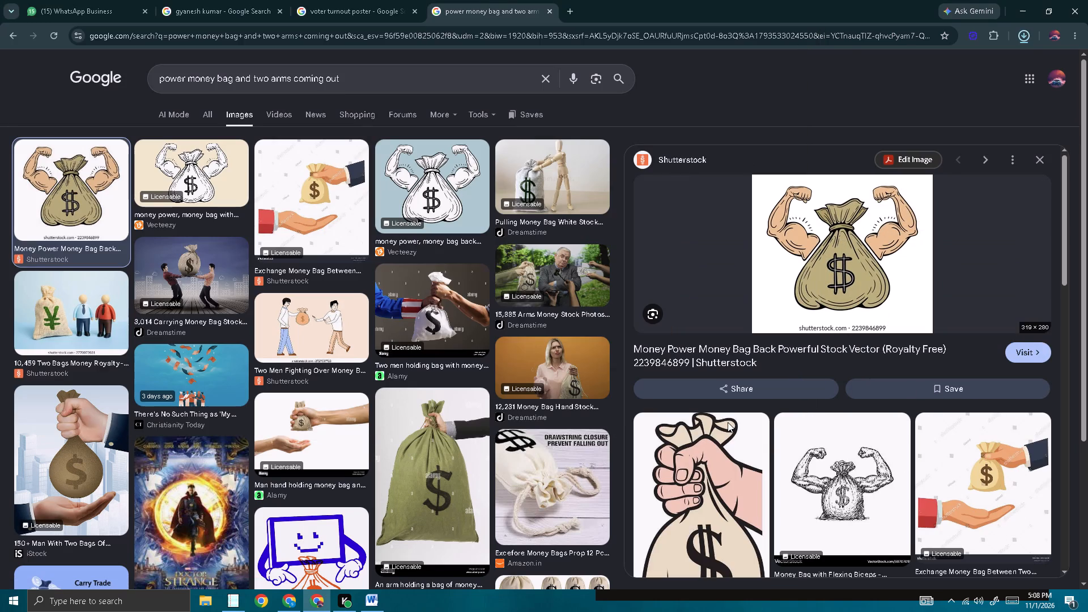
Switch to Word and insert the saved money bag picture images (13) from Downloads into the second document.
click(384, 598)
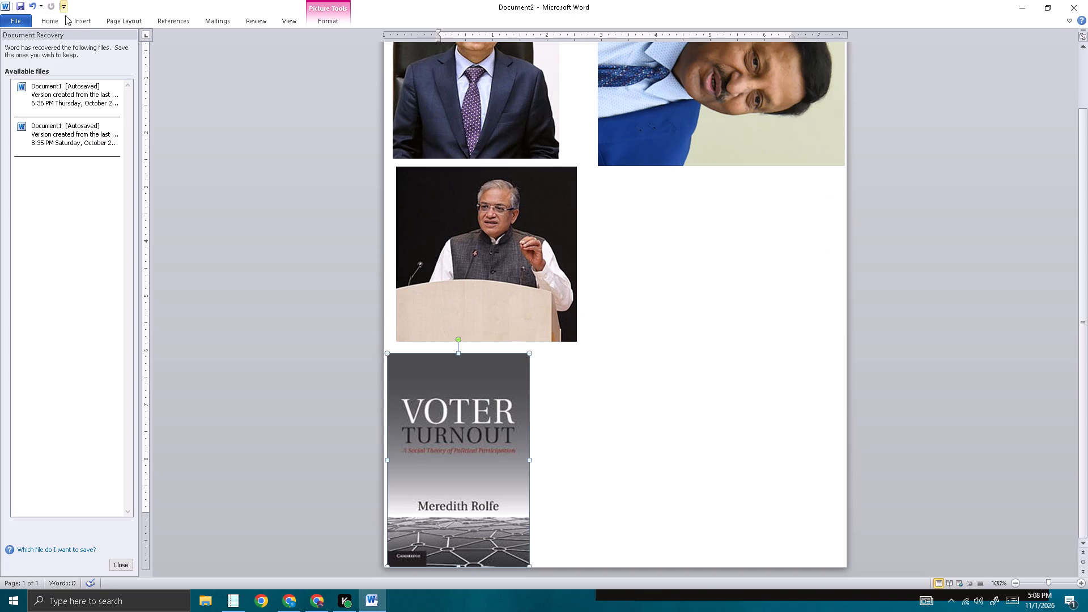
click(77, 27)
click(109, 45)
click(201, 94)
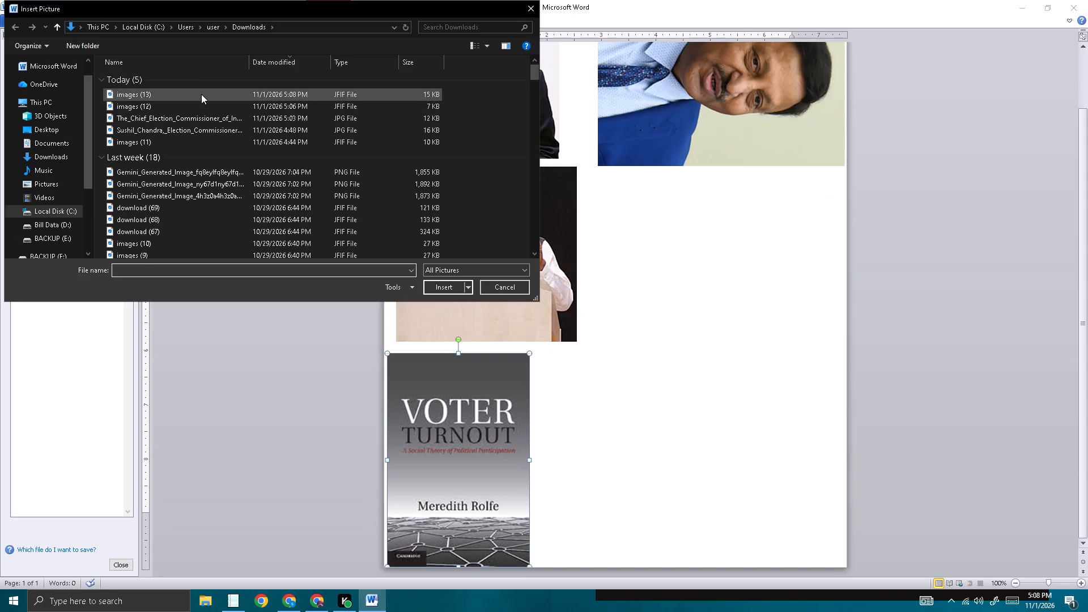
click(446, 289)
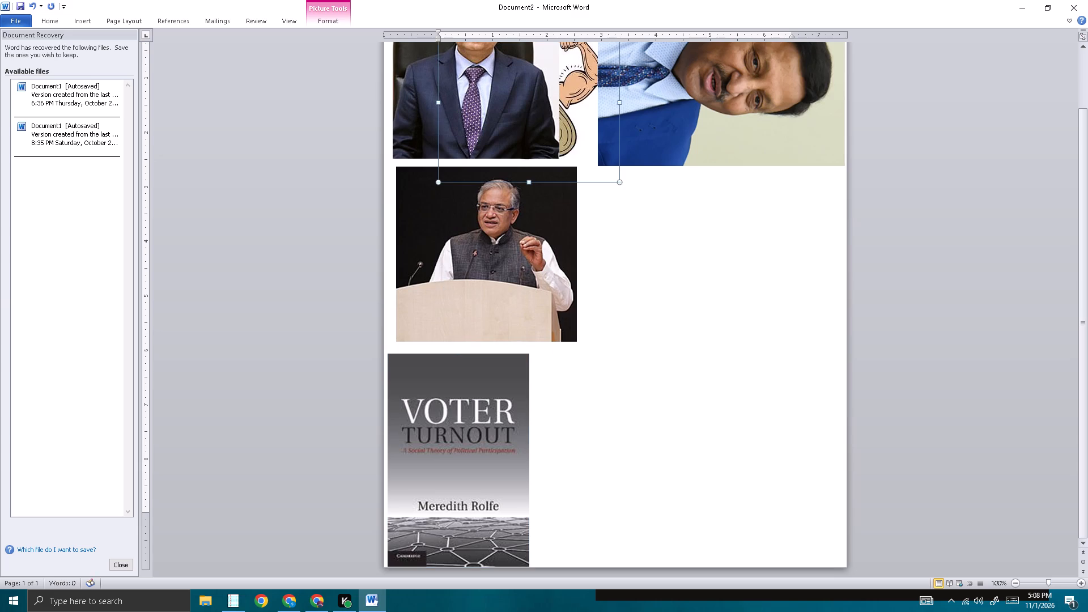
Set the inserted money bag picture's text wrapping to In Front of Text.
right_click(584, 148)
click(644, 314)
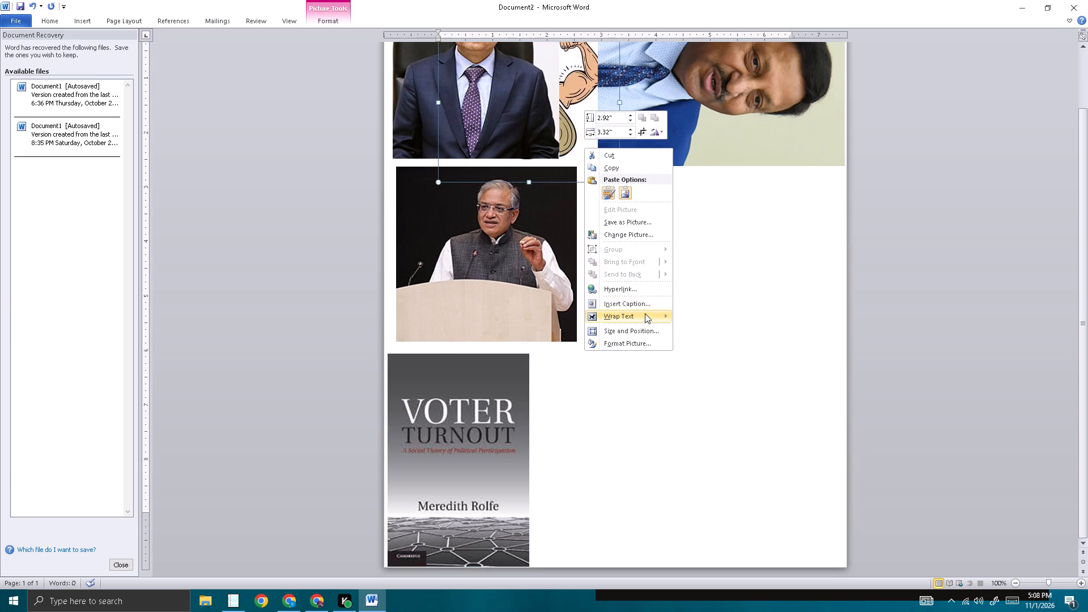
click(694, 400)
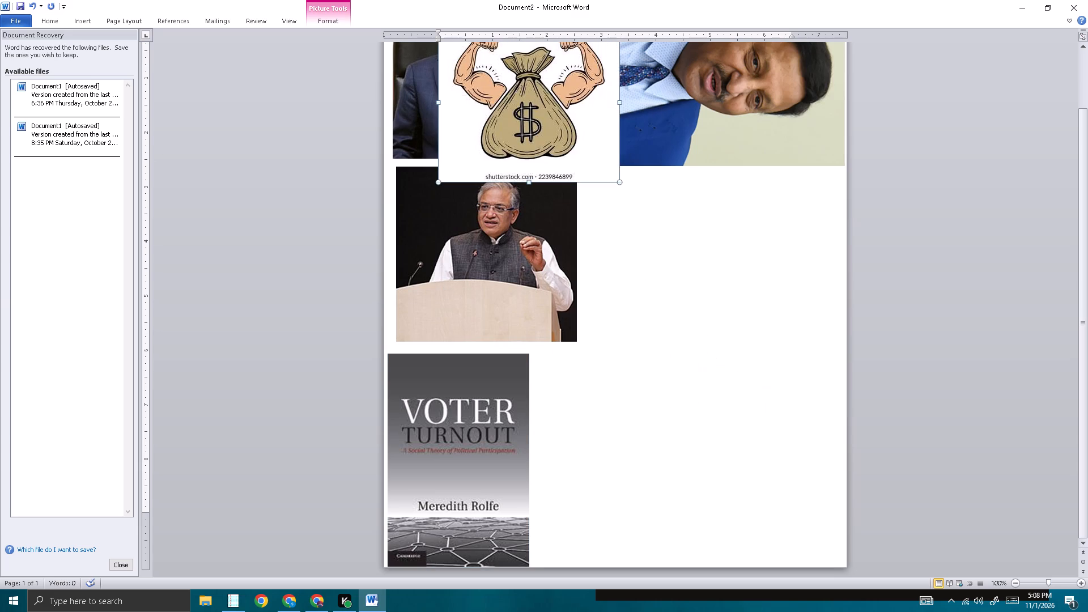
drag(550, 103, 553, 112)
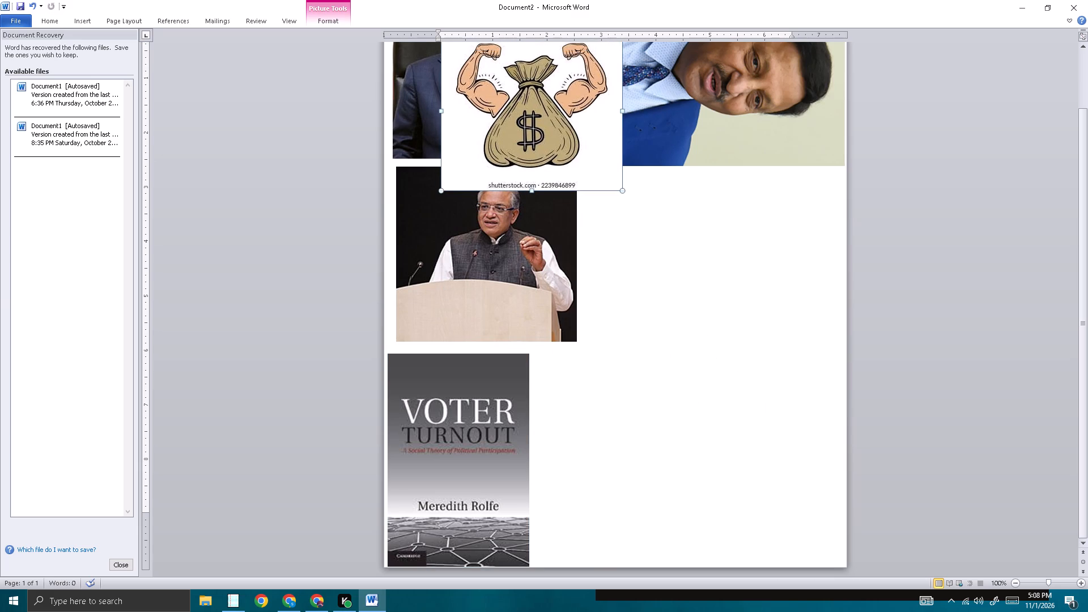
drag(555, 107, 569, 120)
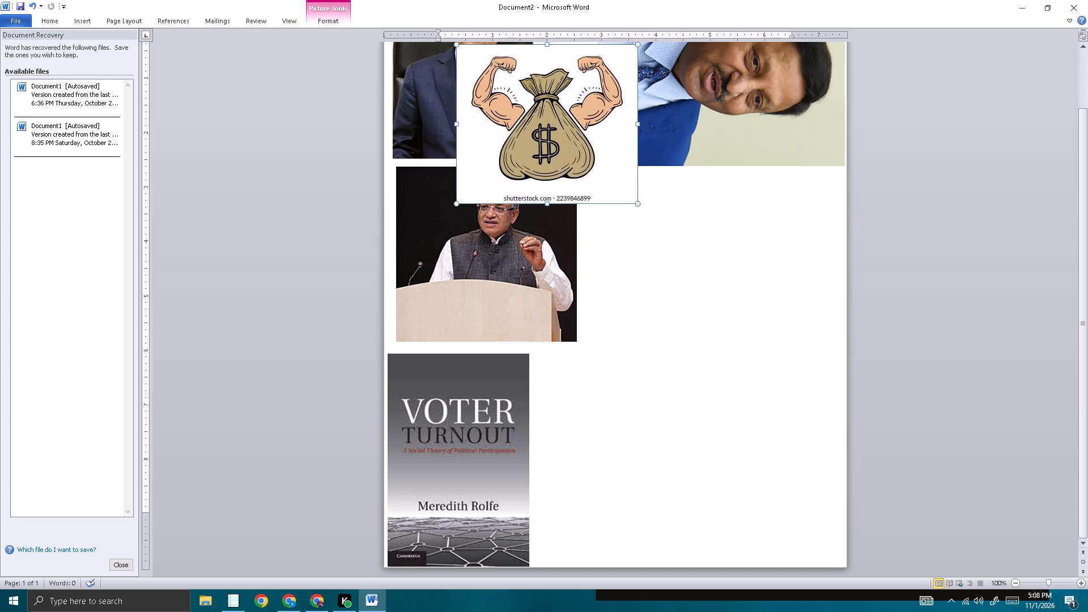
drag(531, 132, 701, 295)
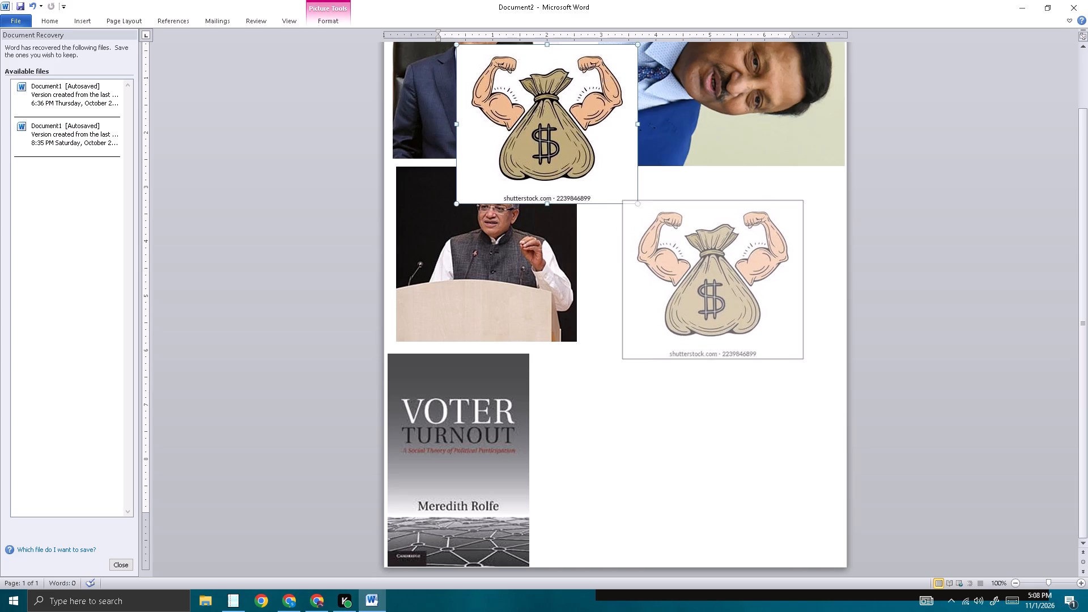
drag(701, 295, 673, 271)
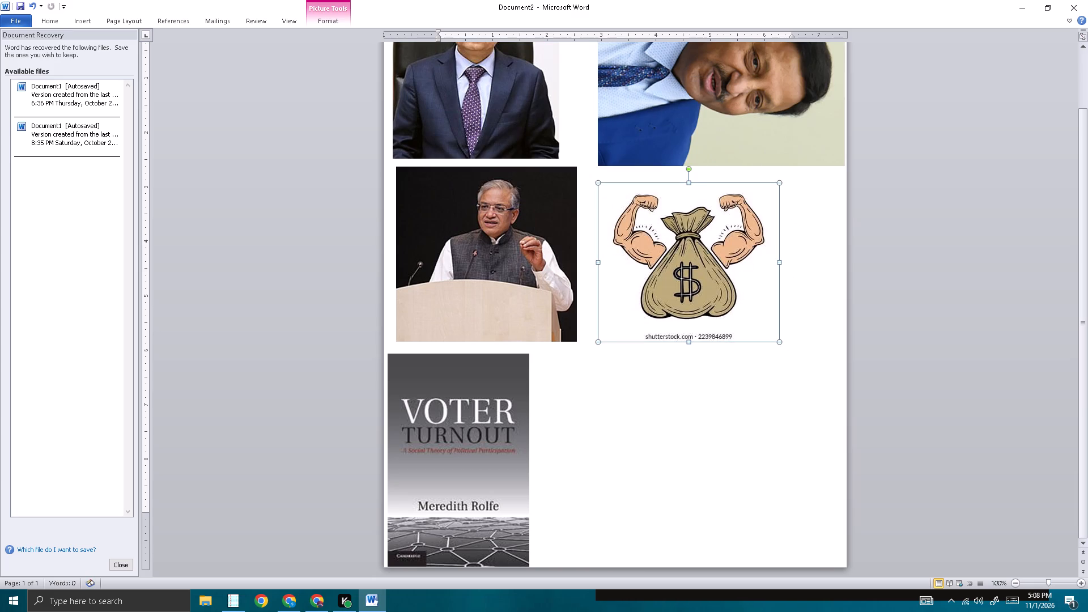
click(780, 343)
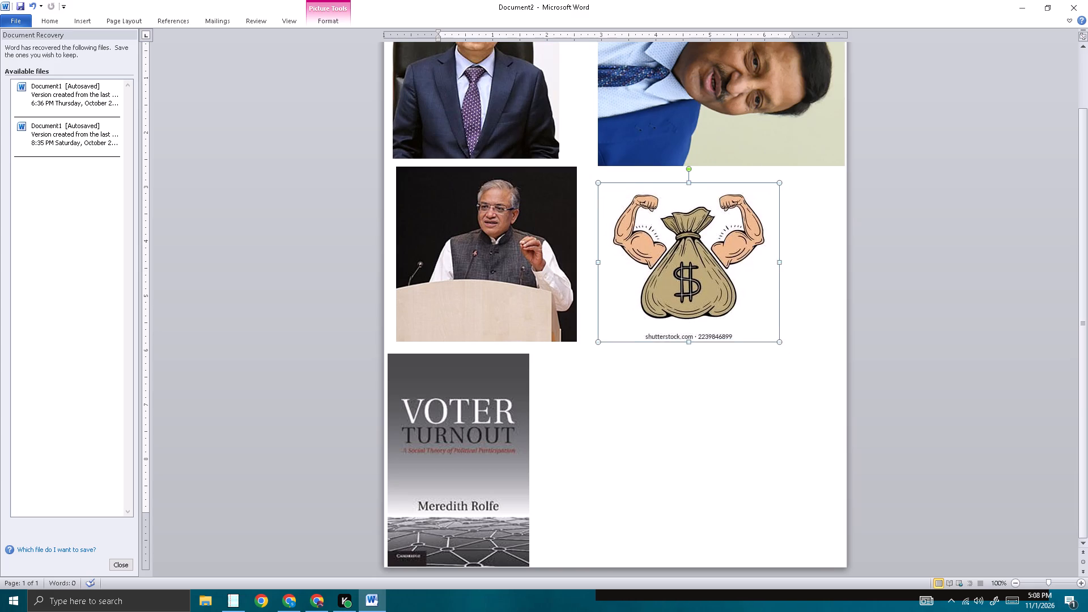
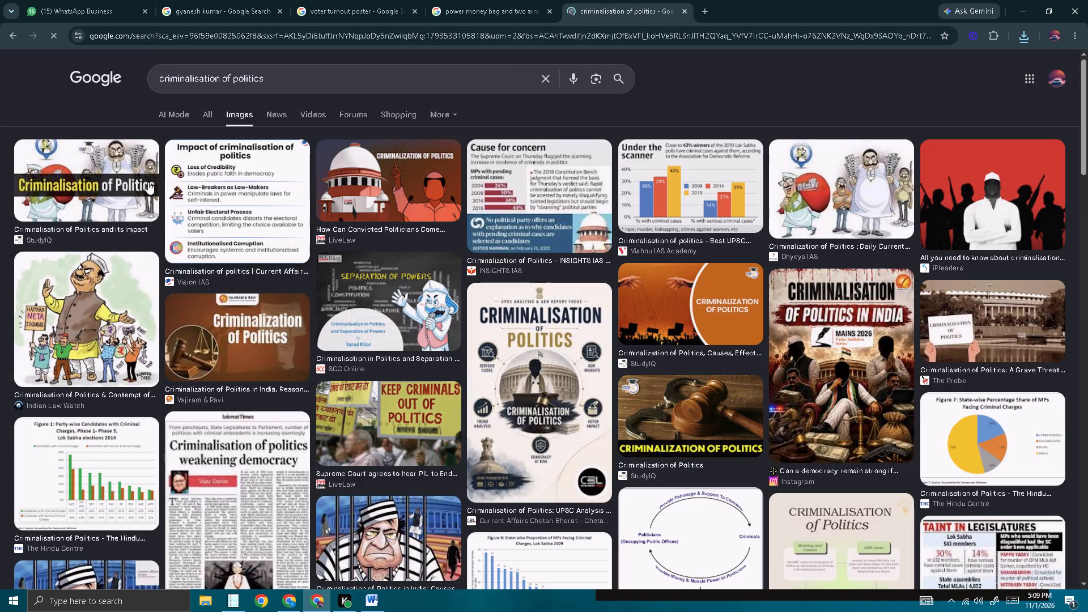
Open the StudyIQ "Criminalisation of Politics and its Impact" picture and save it to Downloads as Criminalisation-of-Politics.
click(117, 182)
click(108, 189)
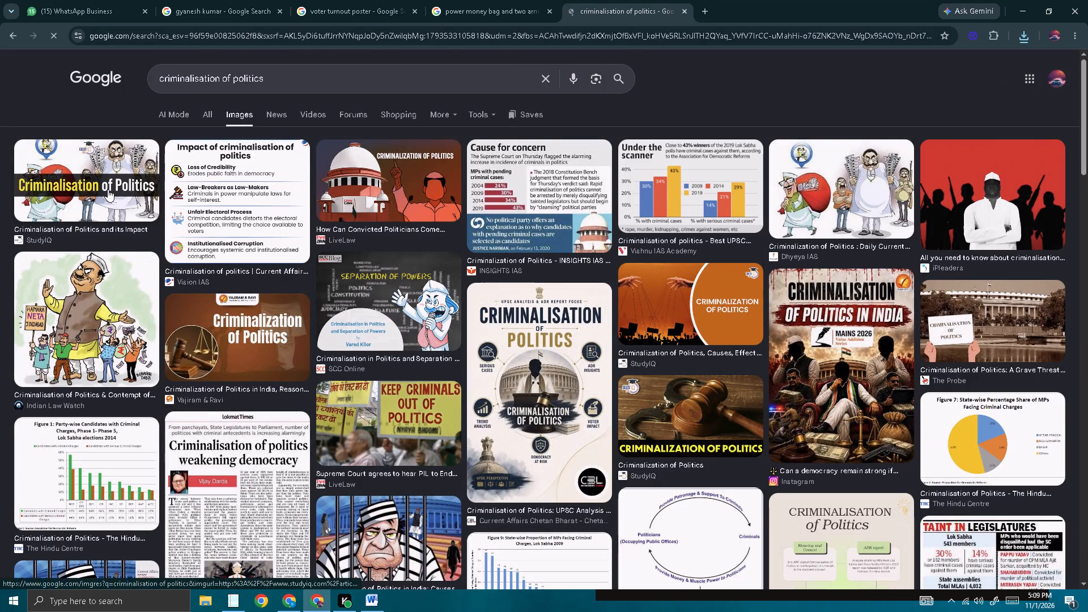
right_click(840, 277)
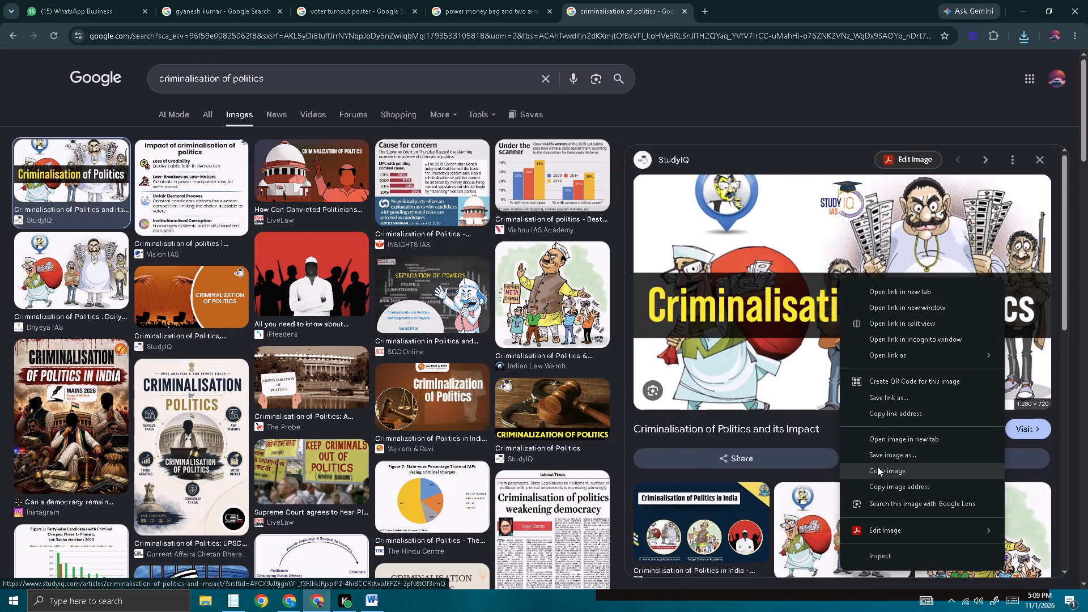
click(875, 459)
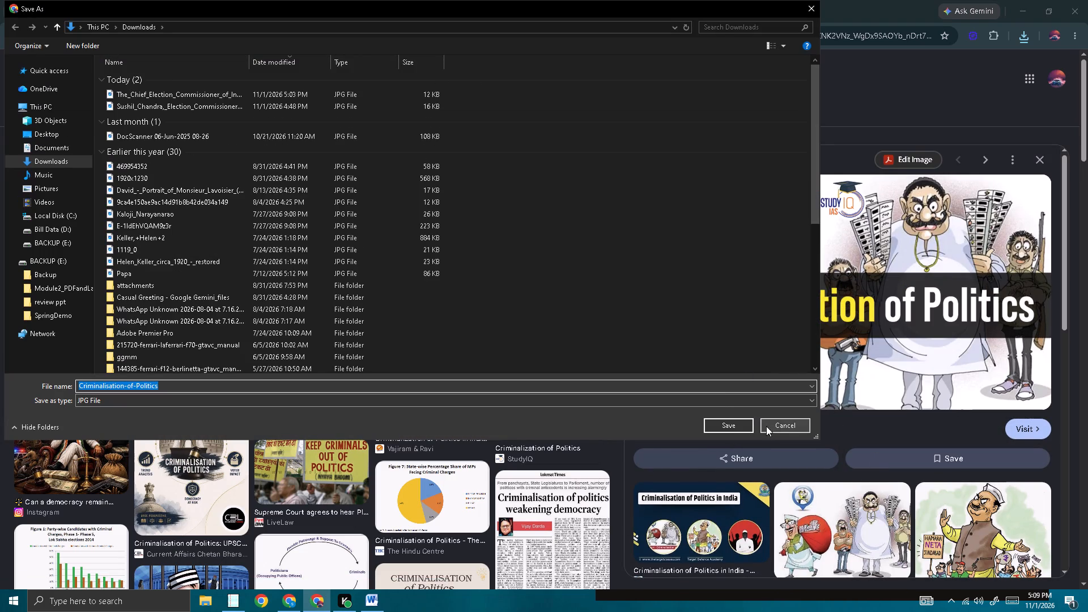
click(741, 423)
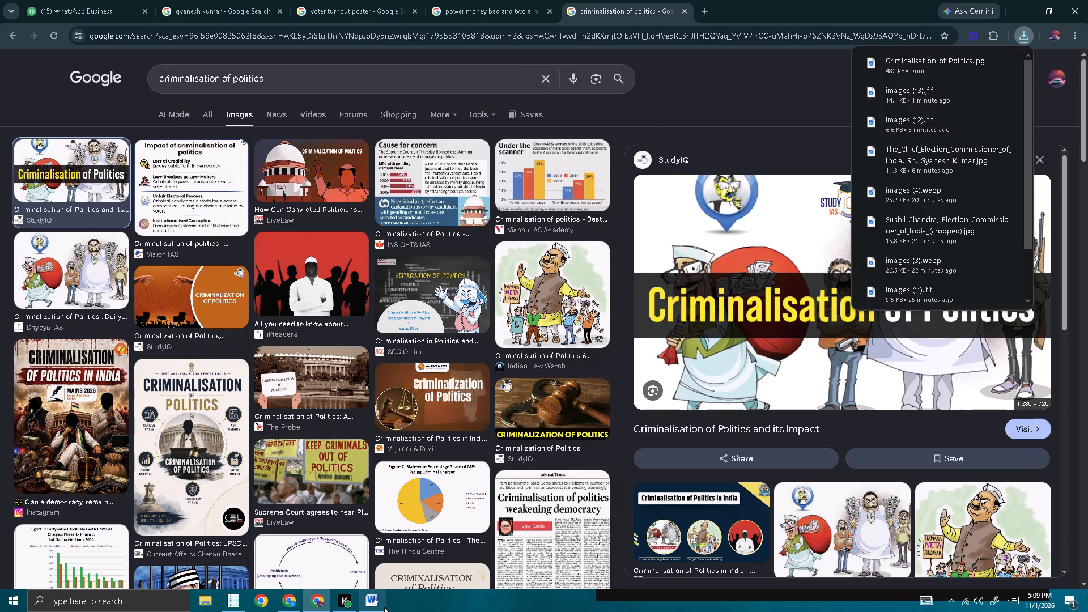
Switch to Word and insert the Criminalisation-of-Politics picture from Downloads into the second document.
click(384, 607)
click(81, 30)
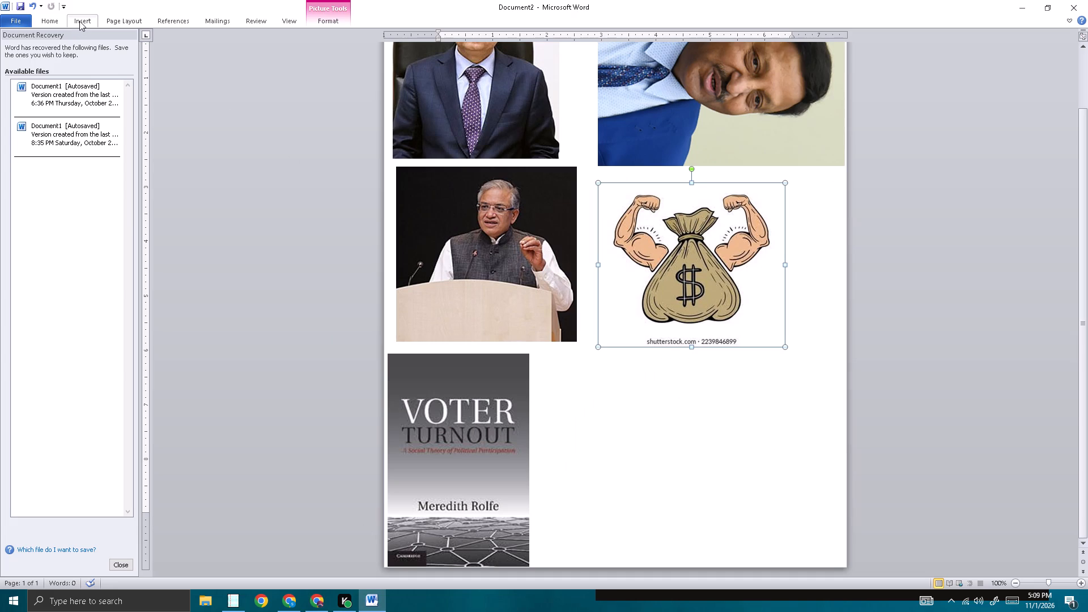
click(79, 21)
click(121, 40)
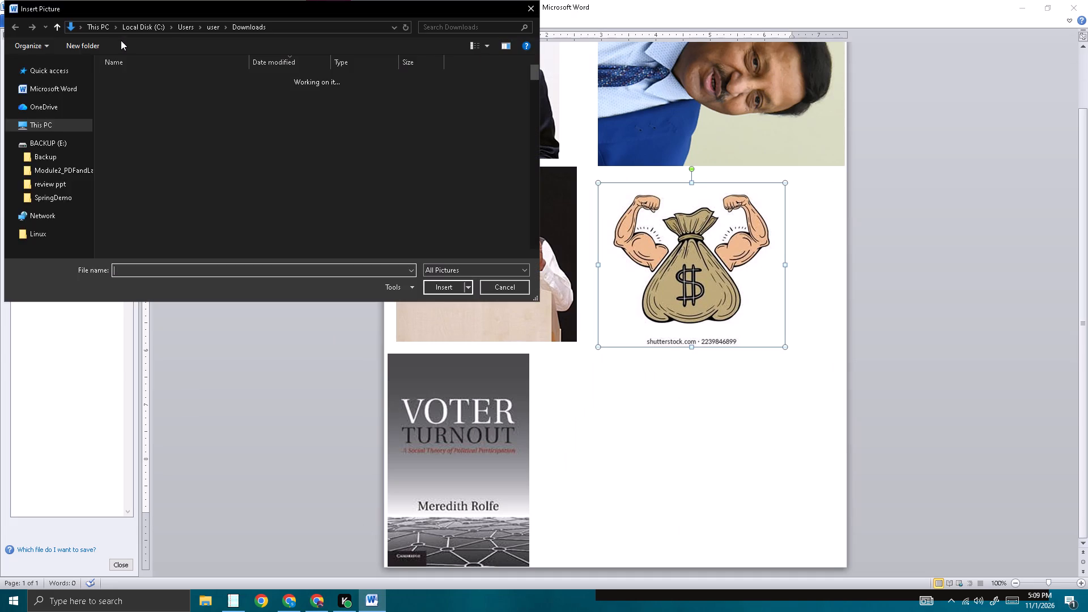
click(129, 98)
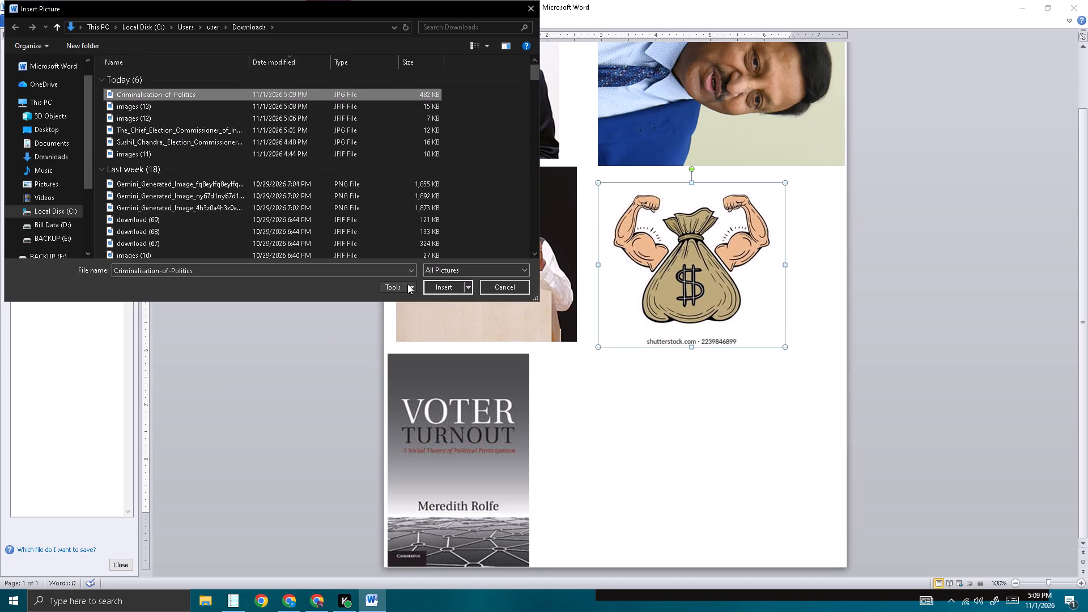
click(443, 289)
Set the inserted Criminalisation of Politics picture's text wrapping to In Front of Text.
scroll(443, 267, up, 3)
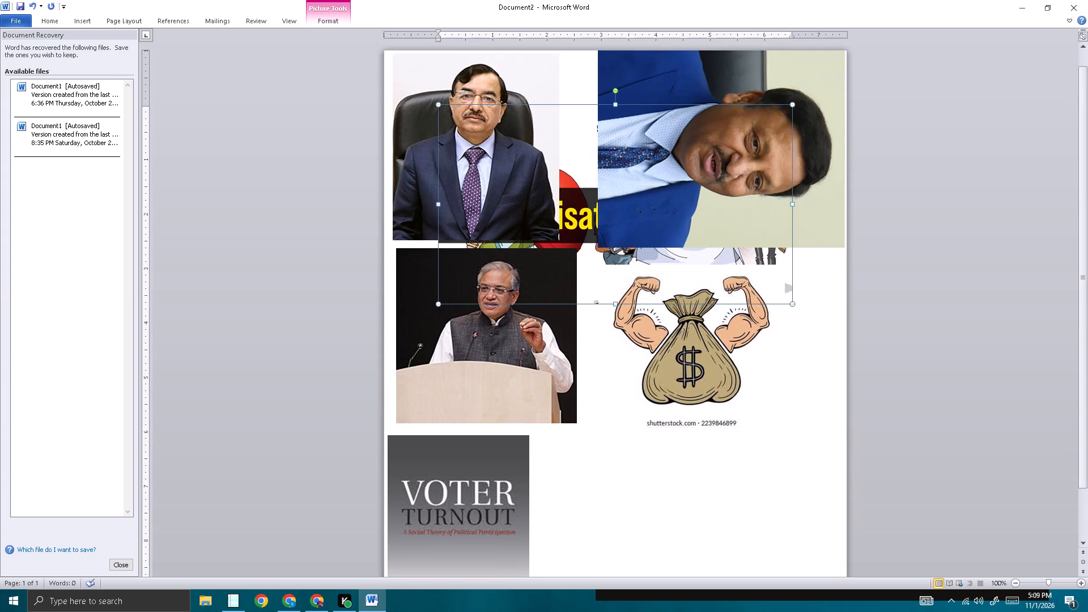
drag(620, 269, 624, 232)
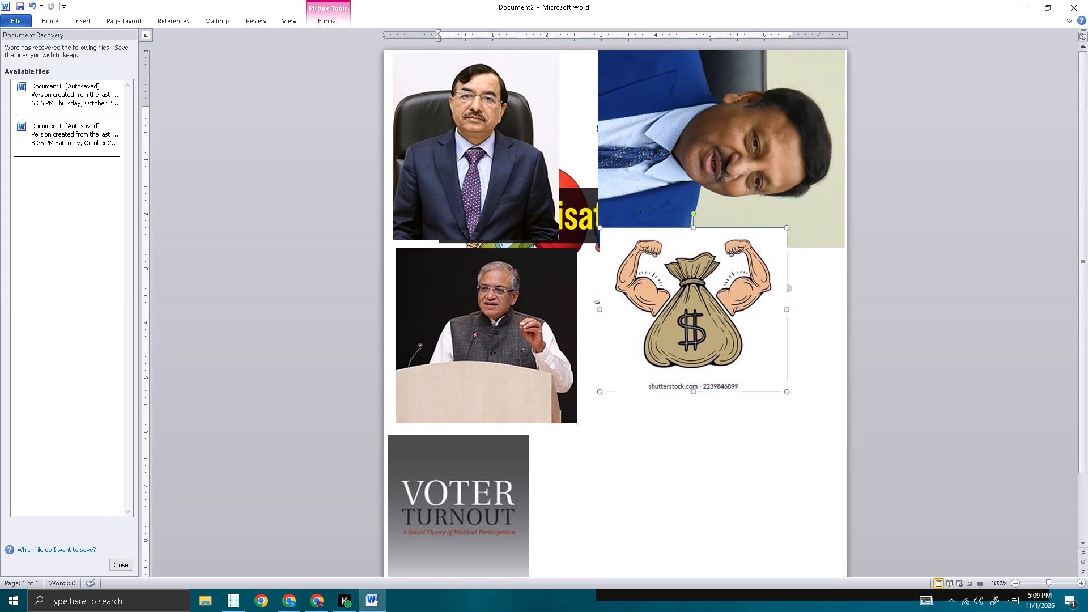
click(580, 227)
right_click(580, 225)
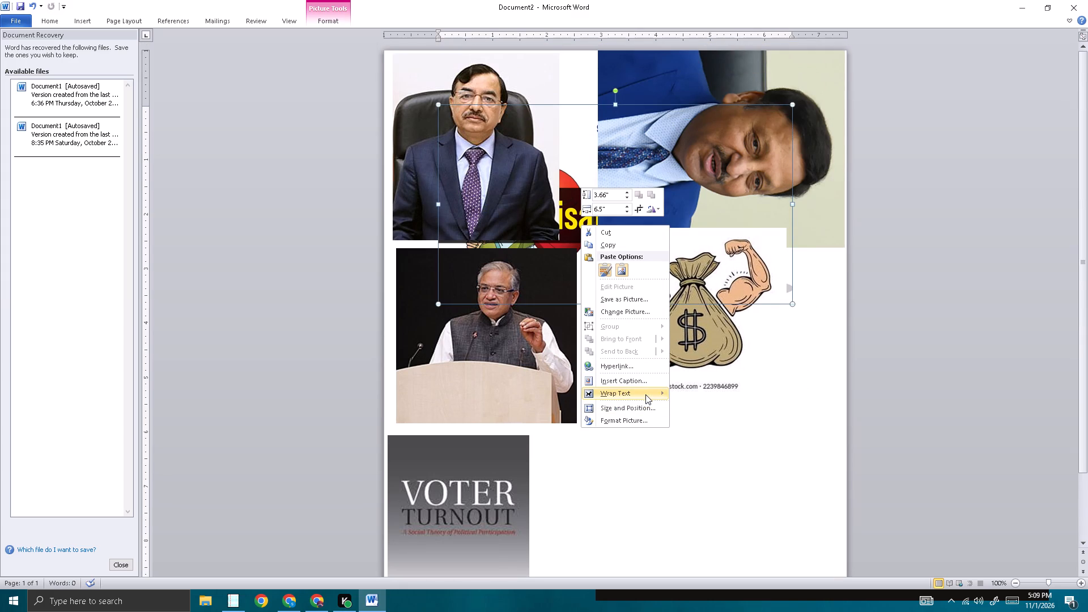
click(645, 394)
click(719, 481)
Shrink the Criminalisation of Politics picture proportionally and place it beside the Voter Turnout cover at the page's bottom edge.
scroll(703, 317, down, 1)
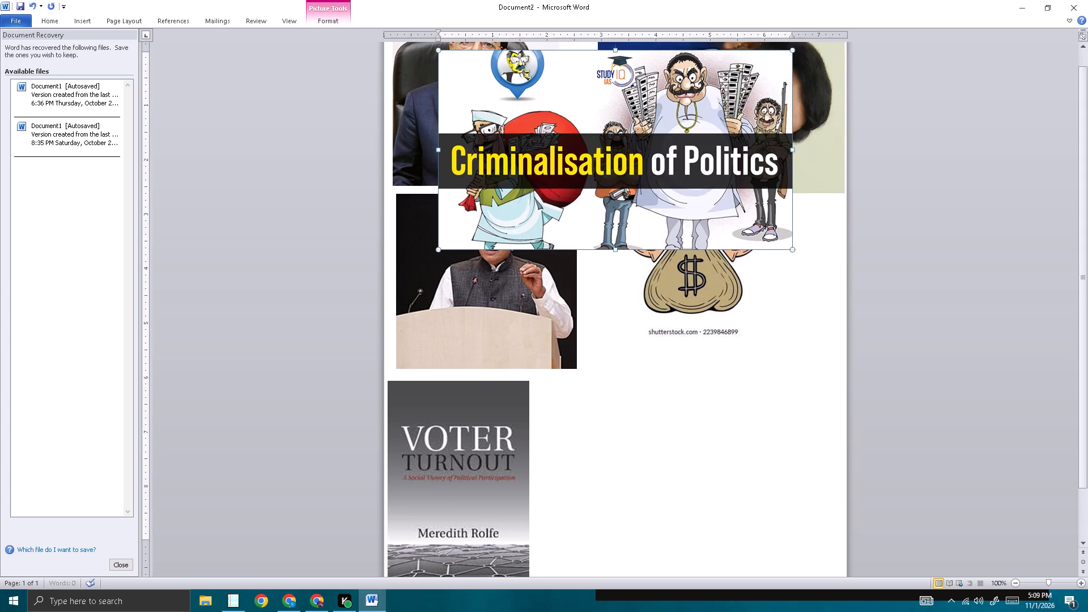
scroll(700, 305, down, 1)
drag(626, 188, 631, 199)
drag(606, 135, 612, 156)
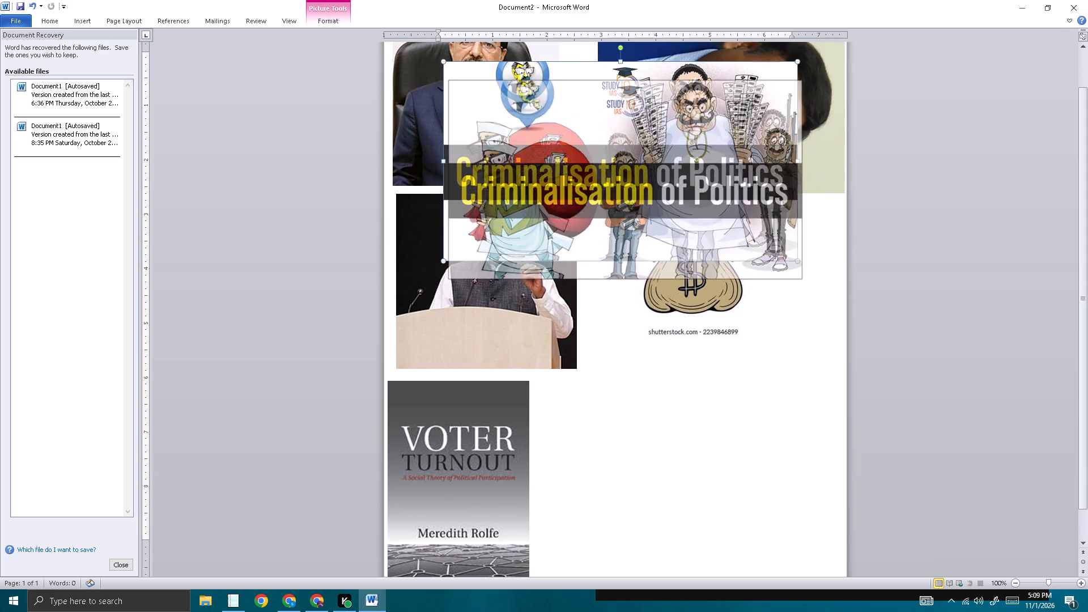
drag(612, 156, 641, 395)
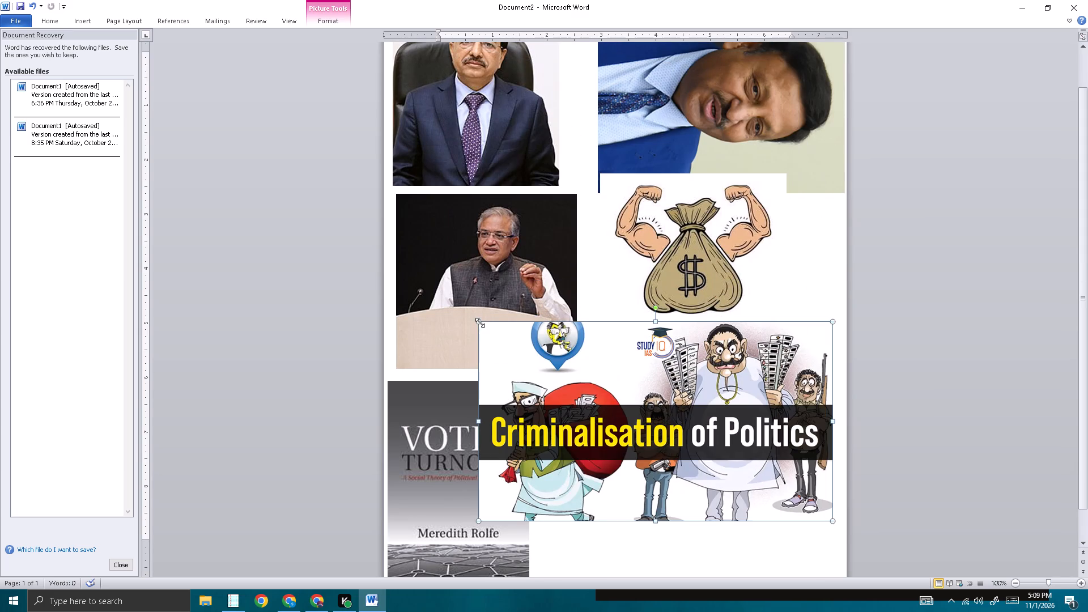
drag(481, 322, 559, 398)
scroll(549, 357, up, 2)
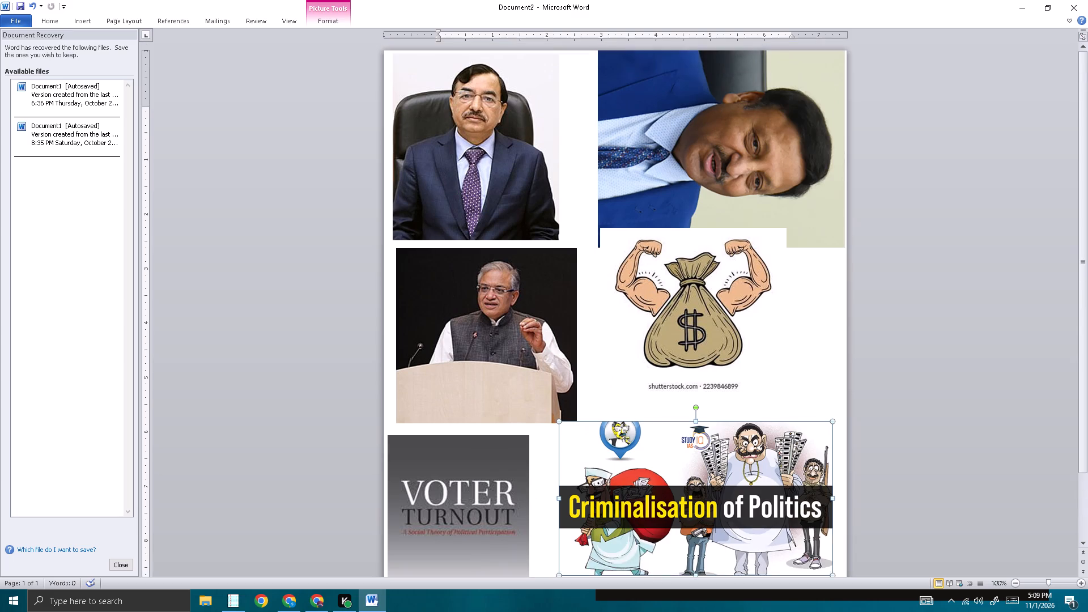
scroll(708, 397, down, 3)
drag(679, 449, 674, 474)
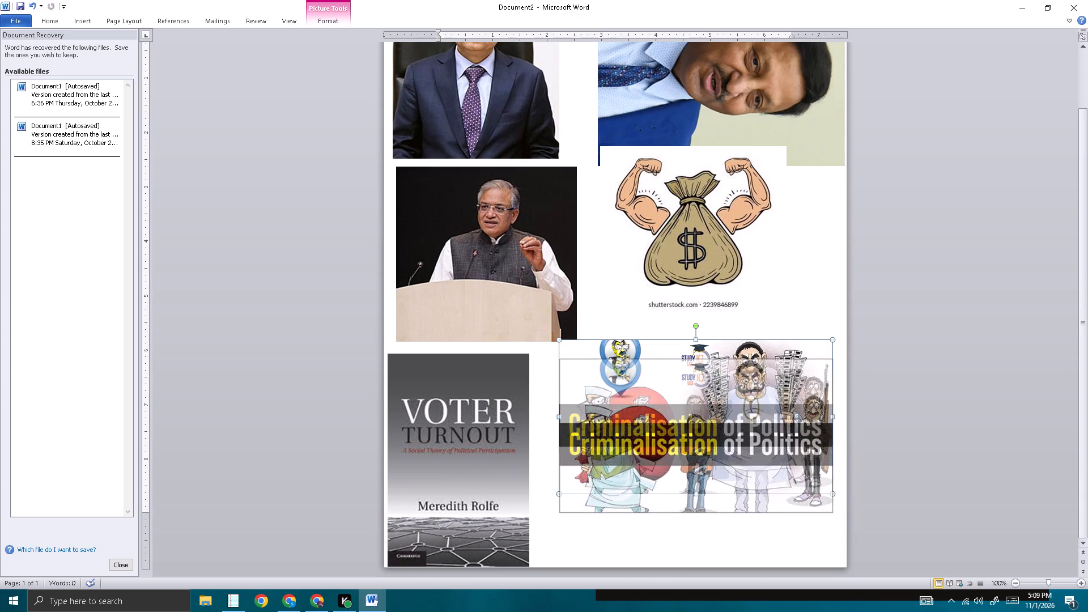
drag(674, 474, 655, 522)
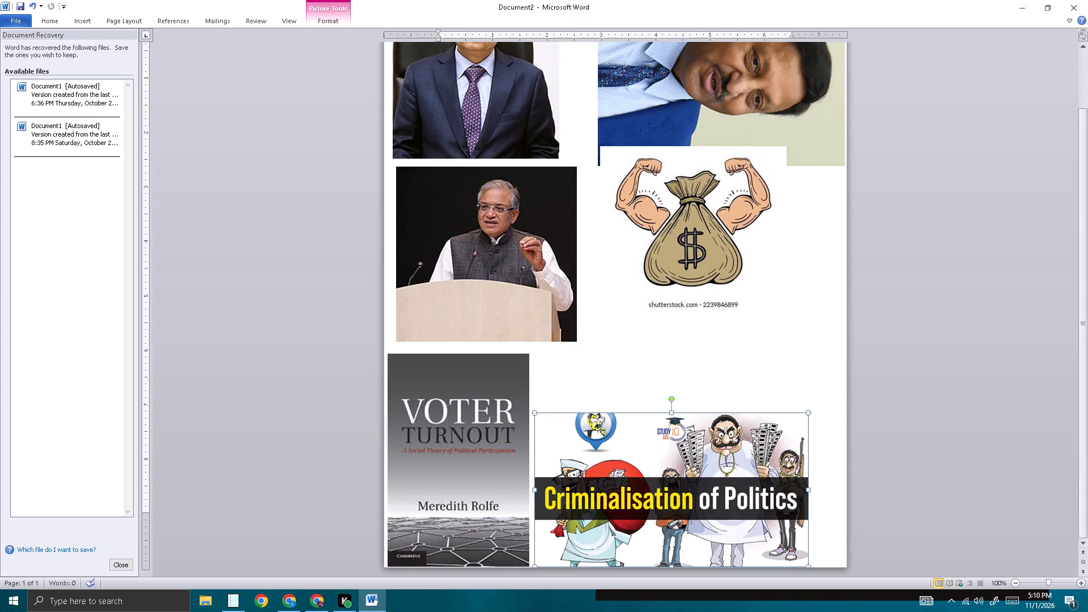
Move the upright portrait of the man in the dark suit closer to the page's top-left corner.
scroll(689, 264, up, 4)
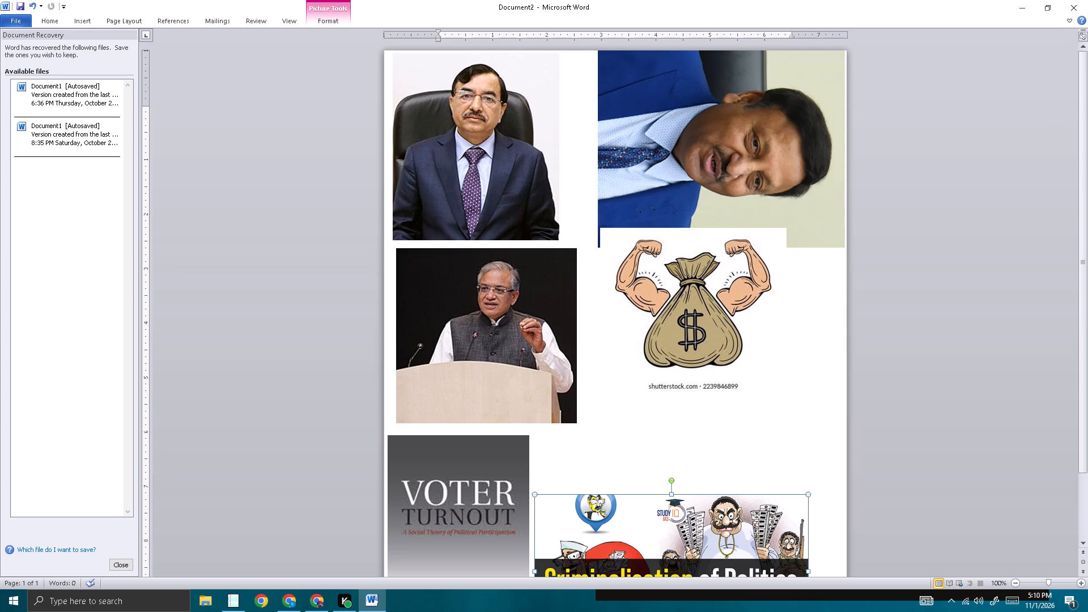
click(516, 171)
drag(515, 171, 505, 165)
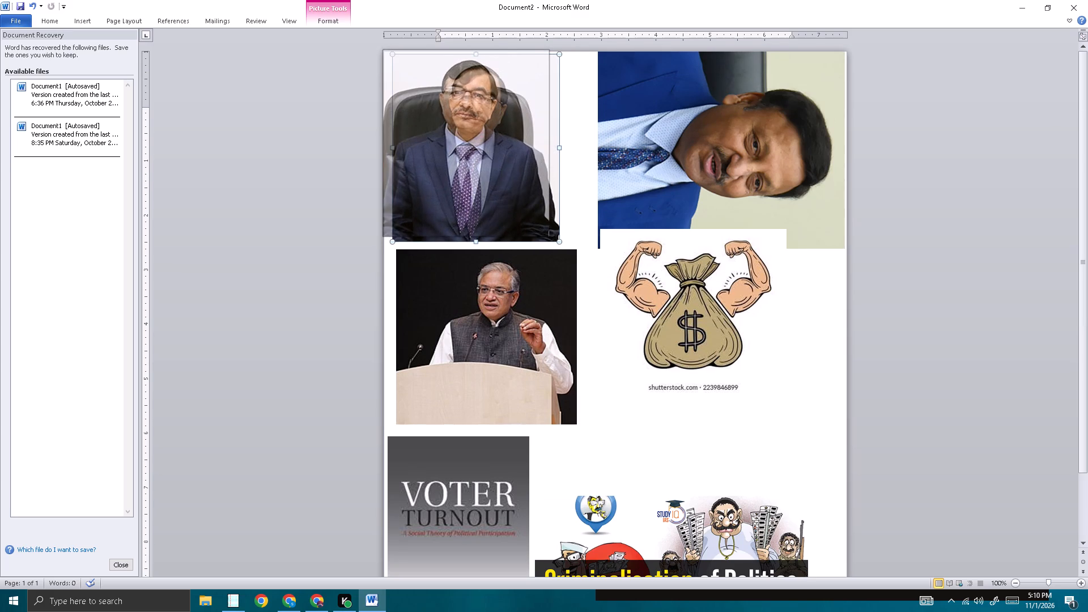
drag(505, 165, 510, 159)
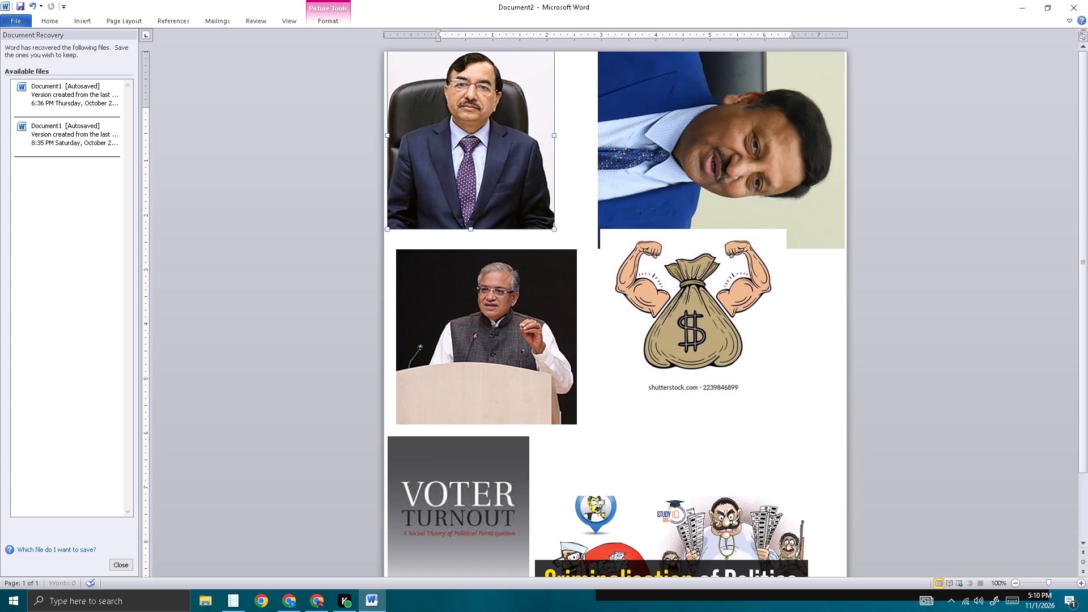
click(507, 165)
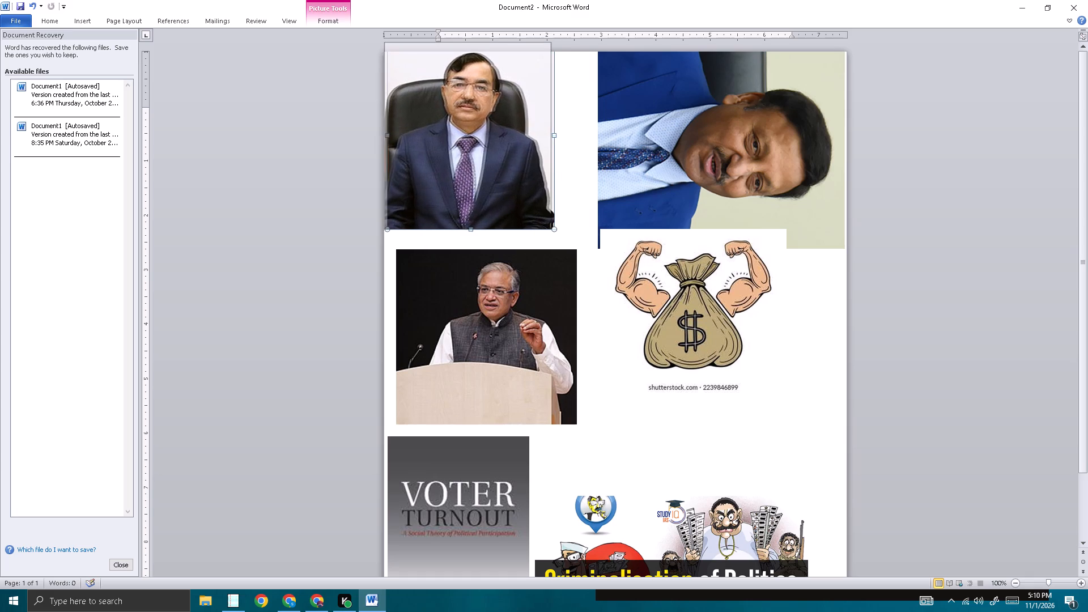
Move the sideways portrait left so it sits close beside the upright portrait along the page's top edge.
drag(623, 151, 614, 153)
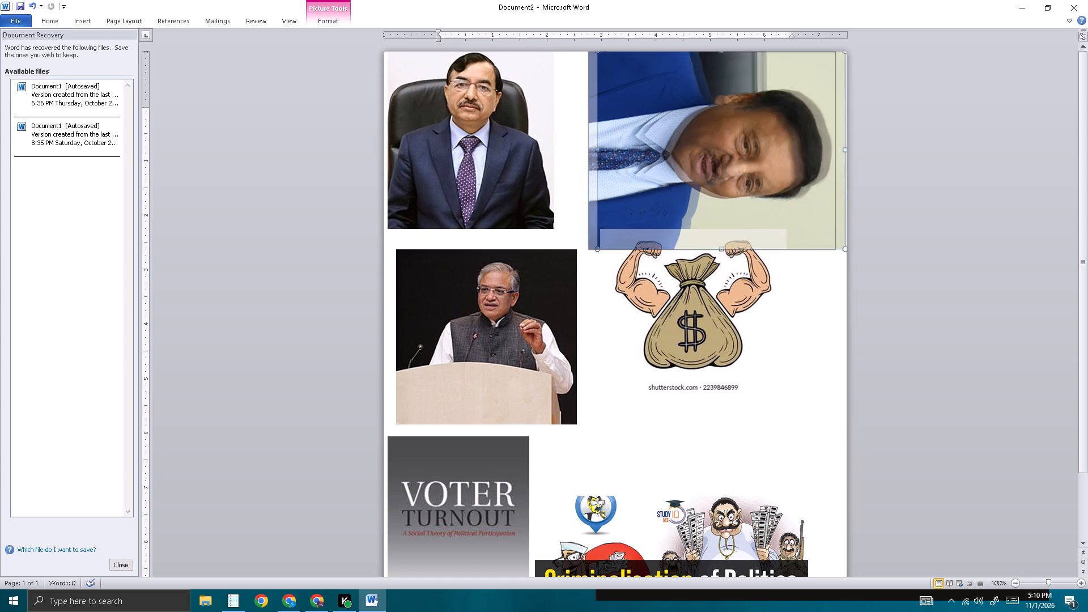
drag(614, 153, 584, 149)
Set the money bag picture's text wrapping to Behind Text and move it slightly down and left, beside the podium picture.
scroll(659, 194, up, 2)
click(673, 283)
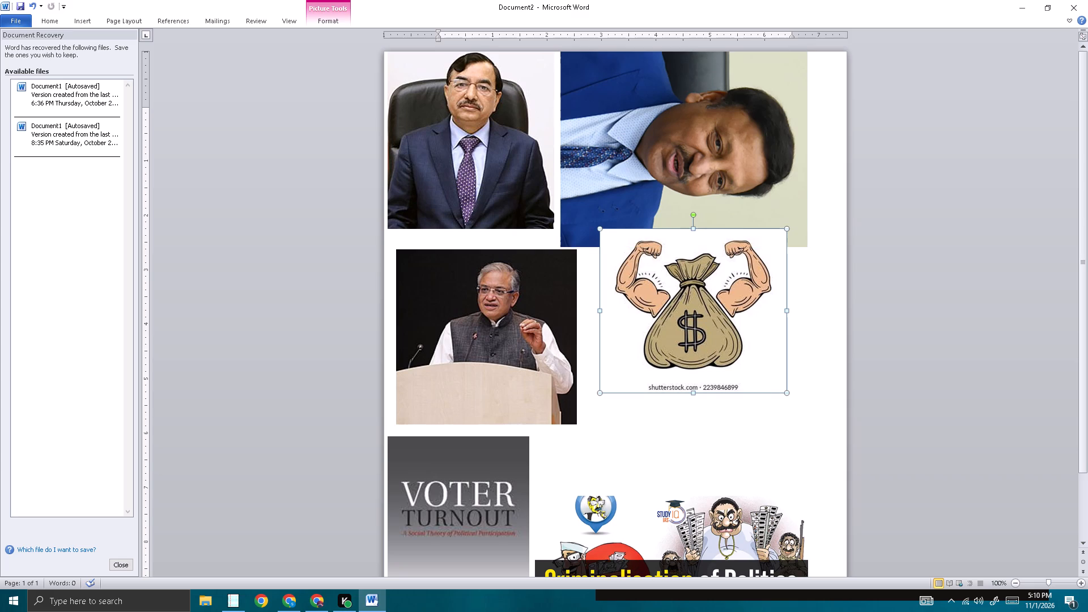
right_click(732, 305)
click(783, 467)
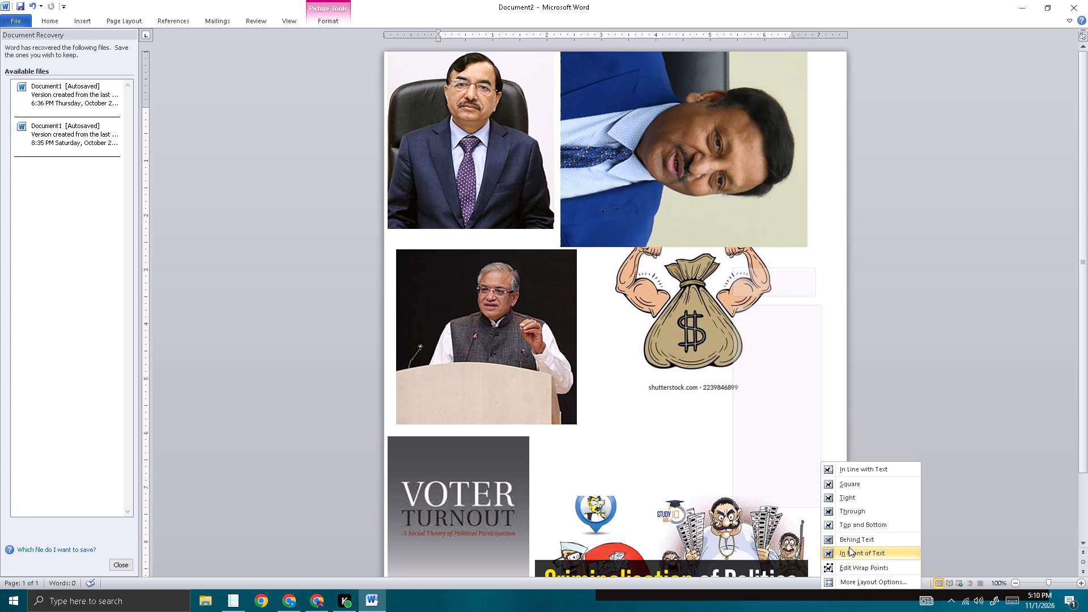
click(849, 540)
drag(706, 331, 688, 341)
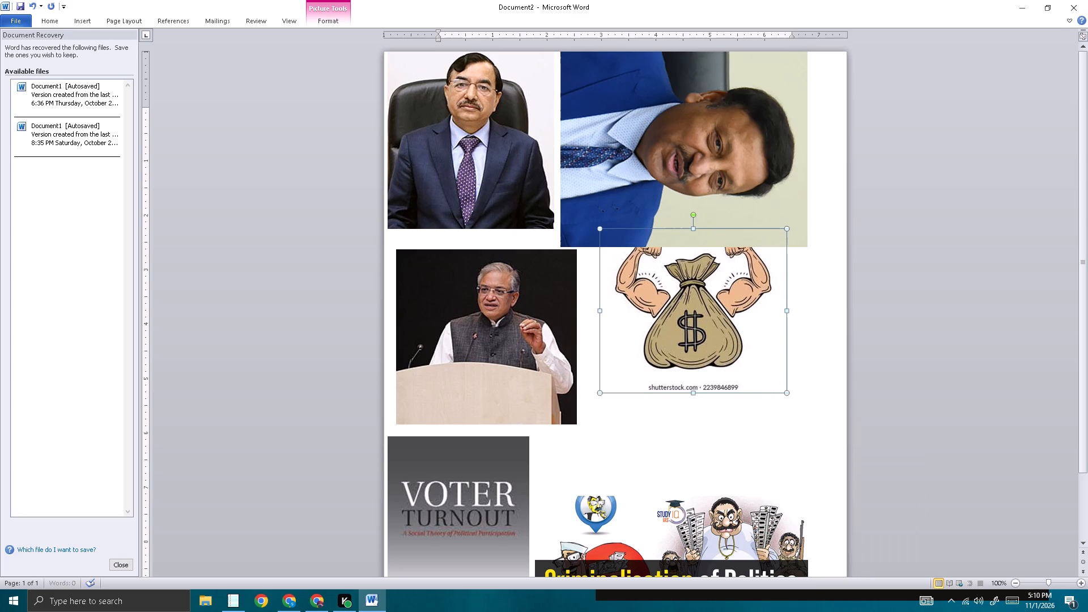
Move the Criminalisation of Politics picture under the money bag against the page's right edge and reduce its width and height slightly.
scroll(688, 341, down, 5)
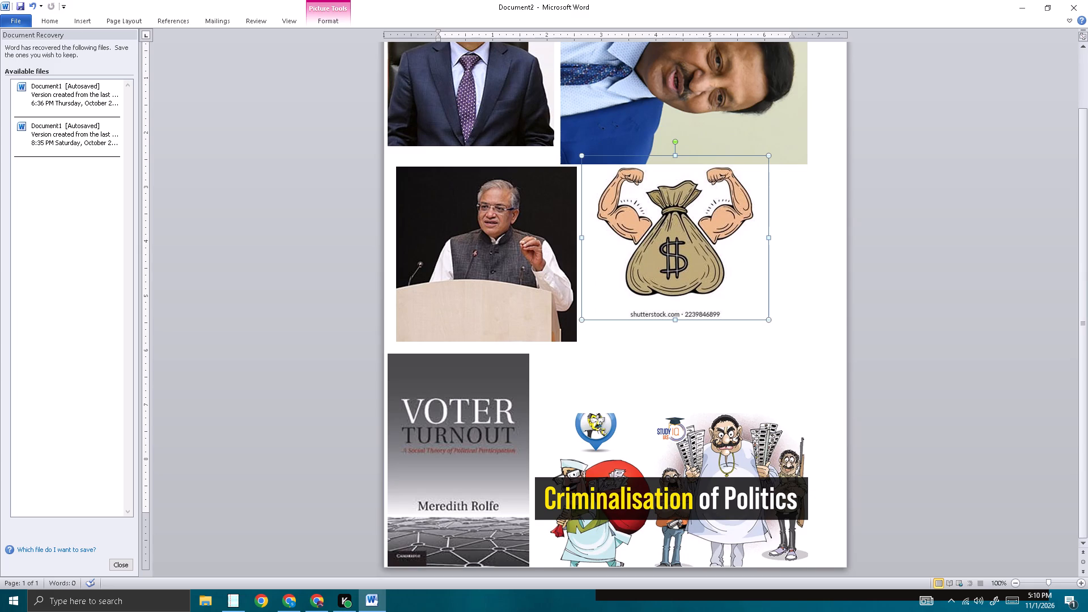
drag(683, 451, 722, 366)
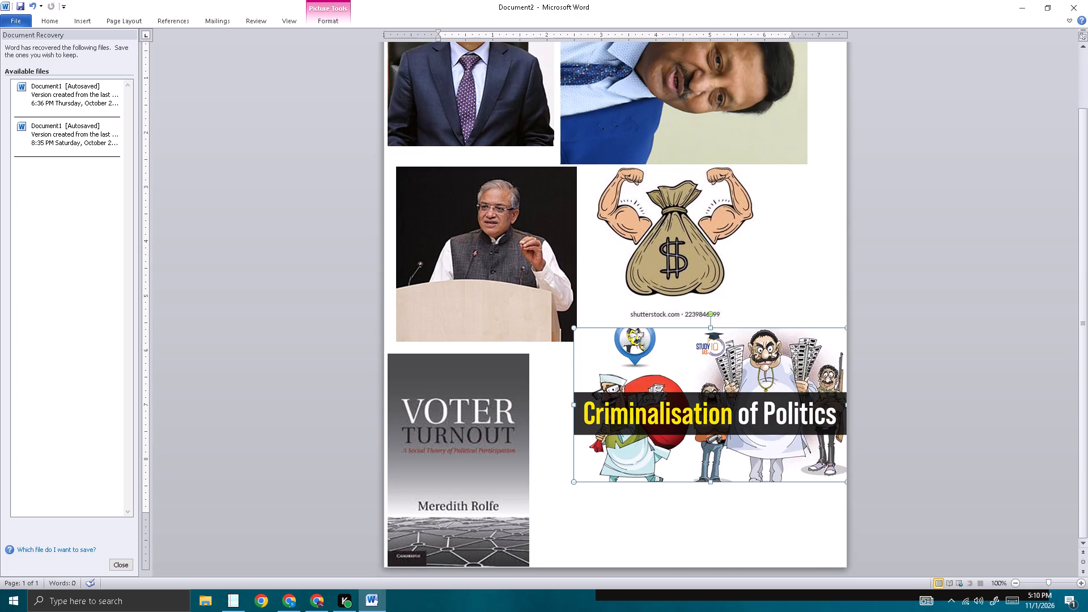
drag(576, 405, 583, 404)
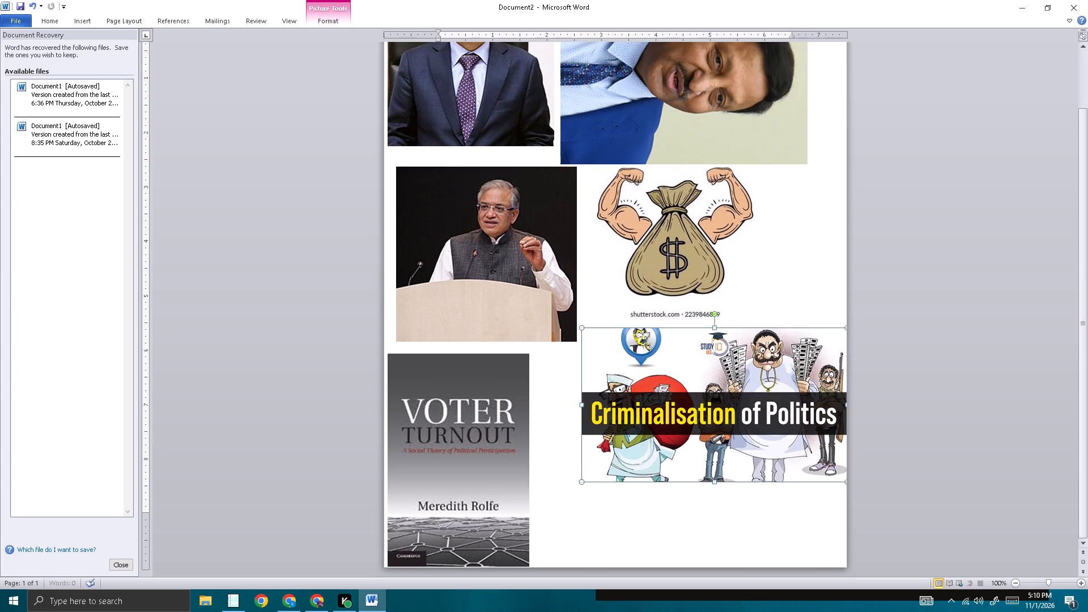
drag(716, 482, 716, 480)
drag(716, 480, 714, 458)
Rotate the Voter Turnout cover 90° clockwise and place it against the page's left edge near the bottom.
scroll(713, 458, up, 1)
scroll(622, 493, down, 3)
click(438, 411)
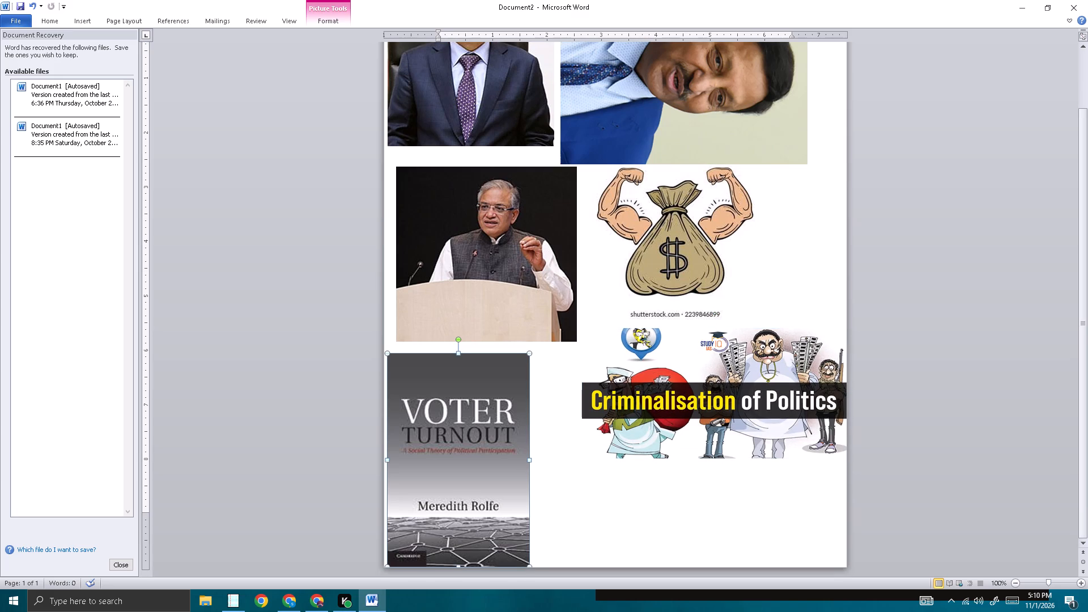
drag(458, 339, 615, 486)
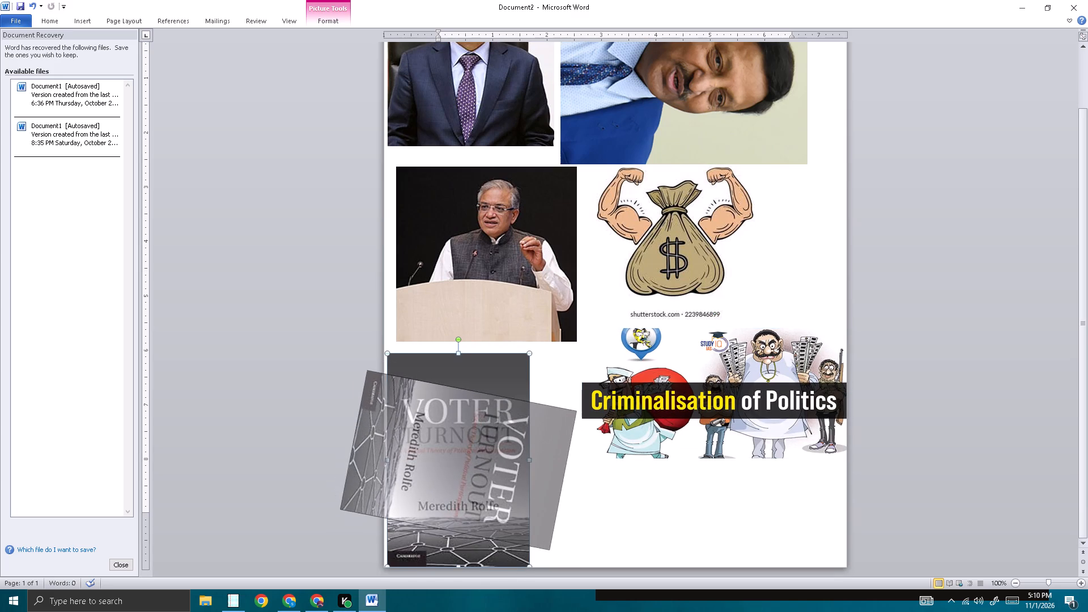
drag(615, 486, 614, 474)
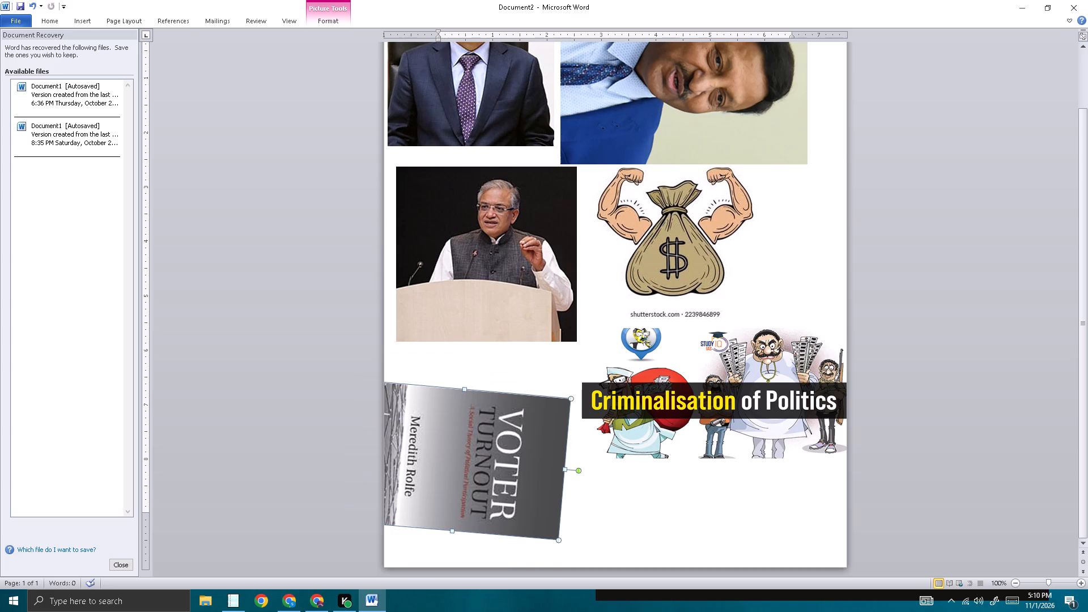
drag(580, 472, 579, 466)
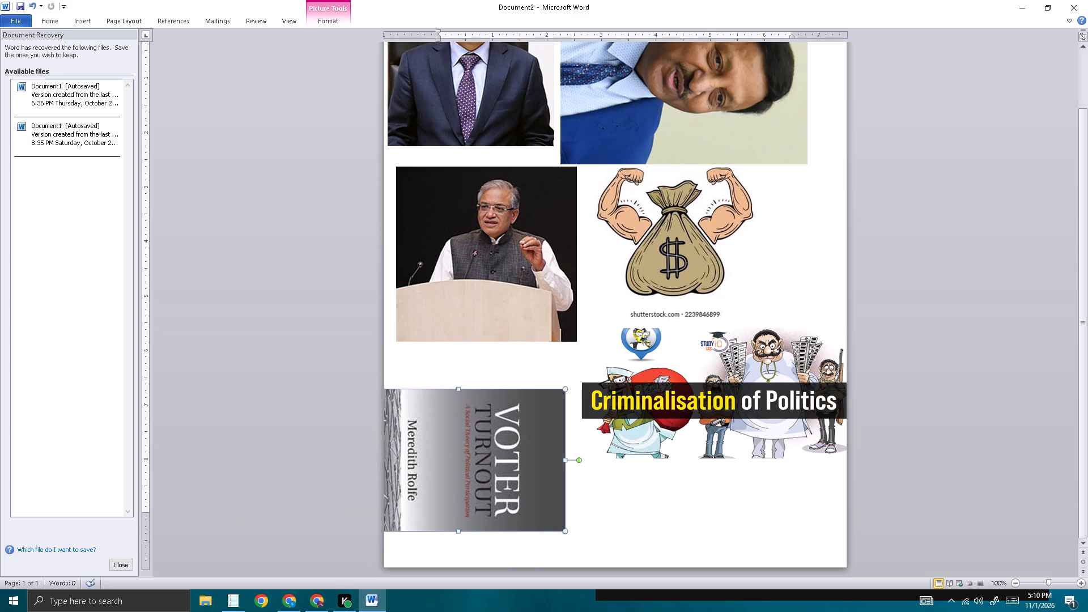
drag(468, 466, 498, 489)
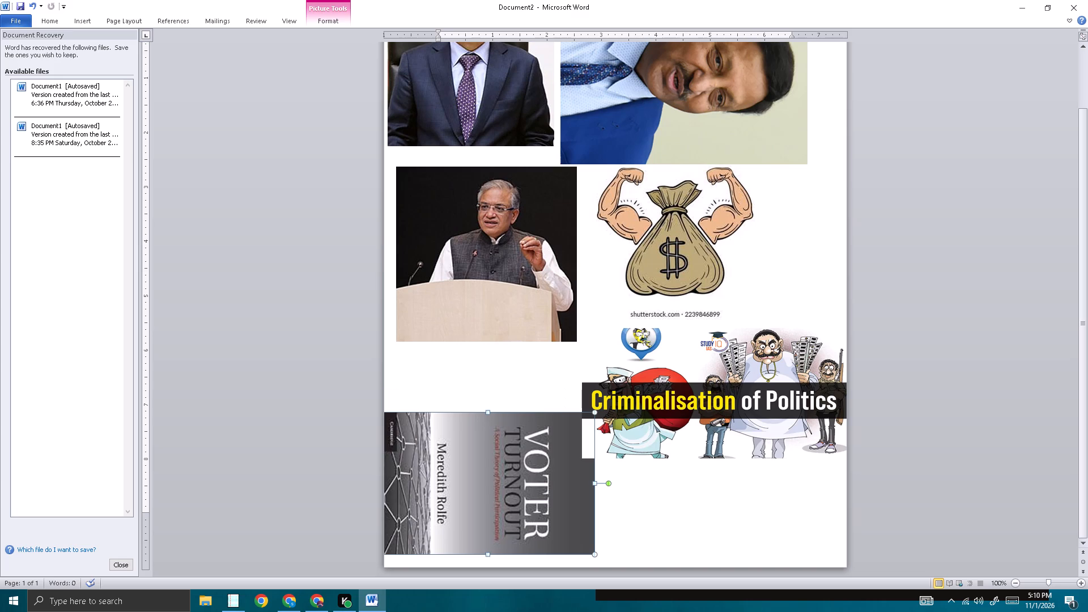
Move the podium picture slightly up and left so it sits directly beneath the upright portrait.
click(494, 286)
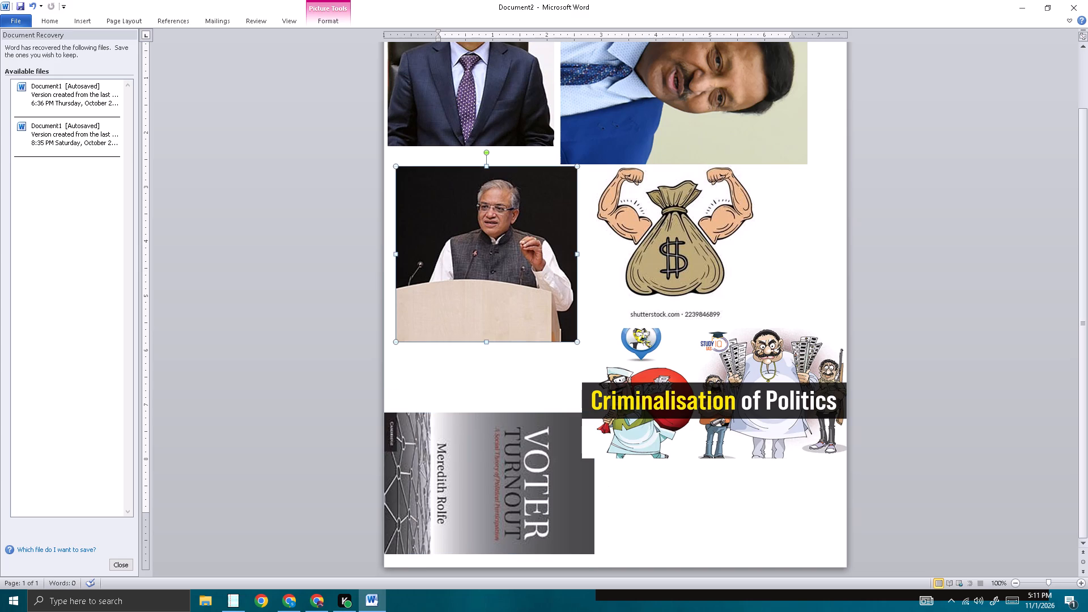
drag(461, 280, 451, 262)
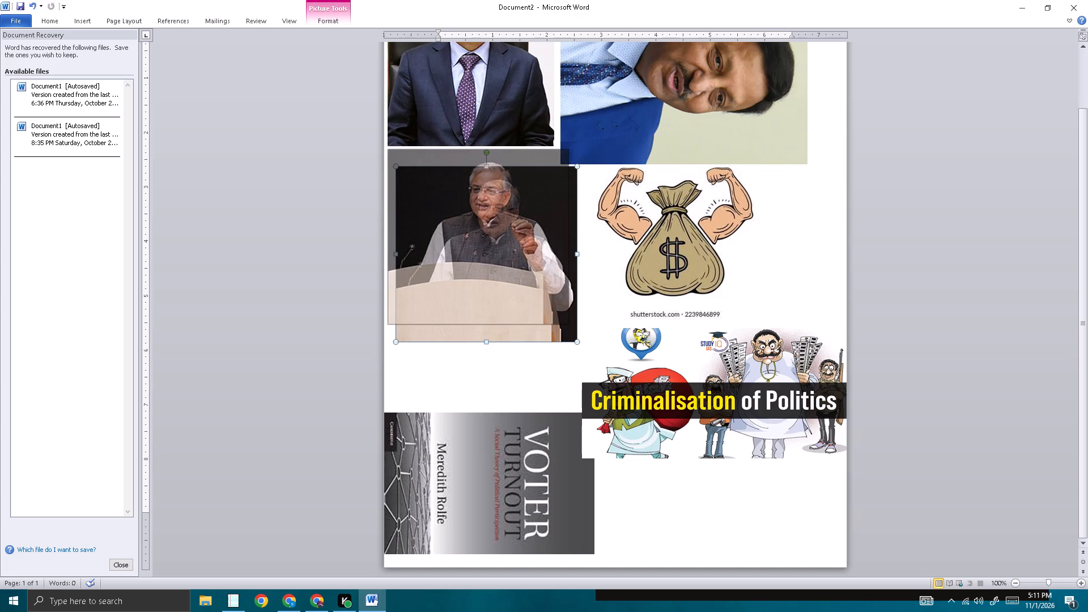
drag(451, 262, 451, 260)
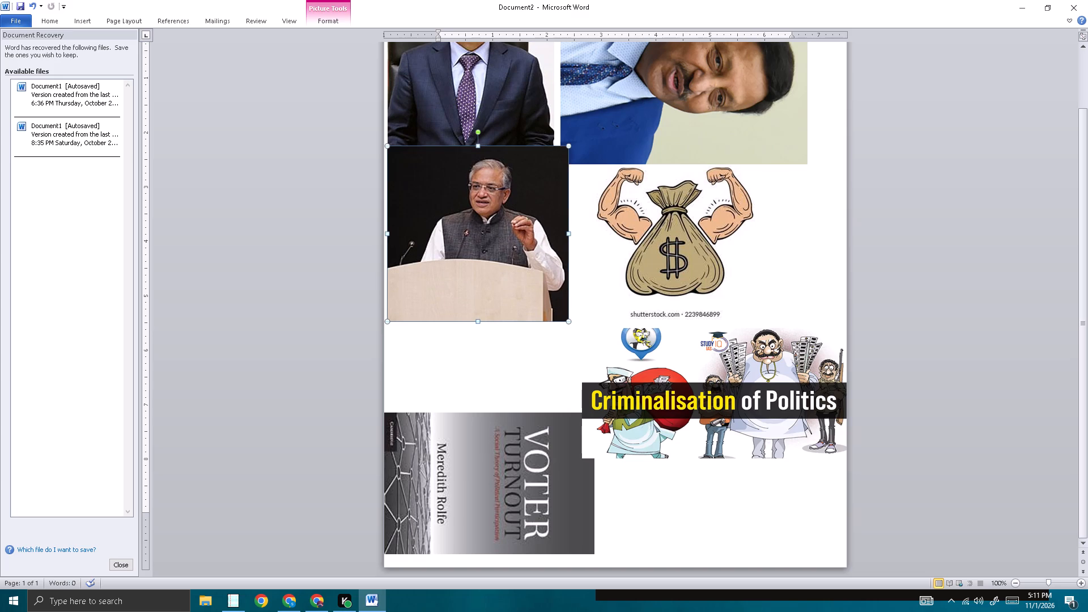
Move the Voter Turnout cover across to the page's bottom-right corner, leaving the lower-left area free.
drag(524, 487, 746, 499)
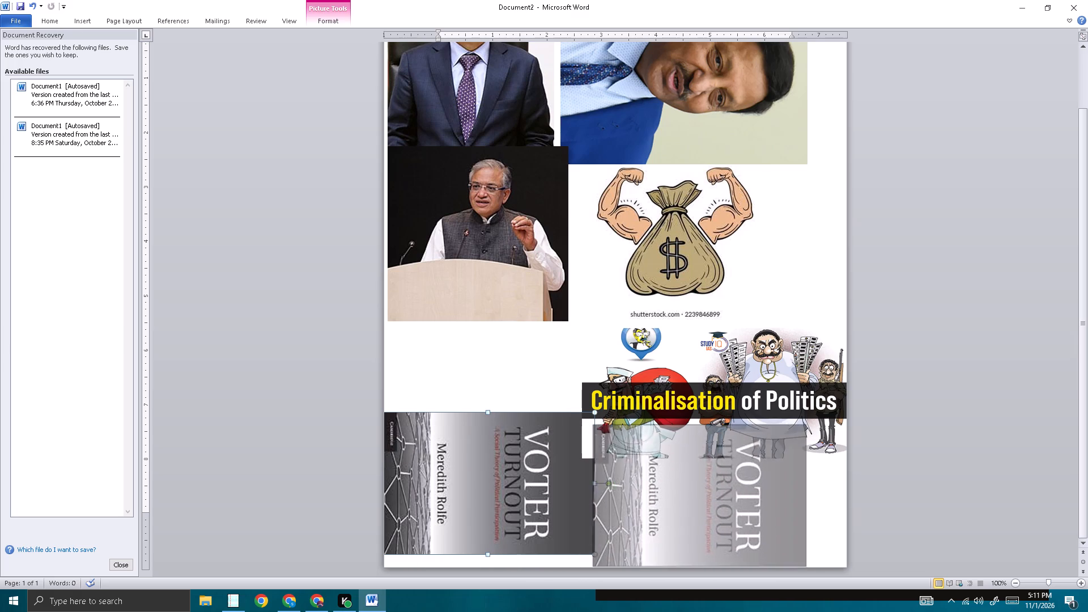
drag(746, 499, 771, 500)
Rotate the Criminalisation of Politics picture 90° counterclockwise and place it below the podium picture, near the page's left edge.
click(712, 344)
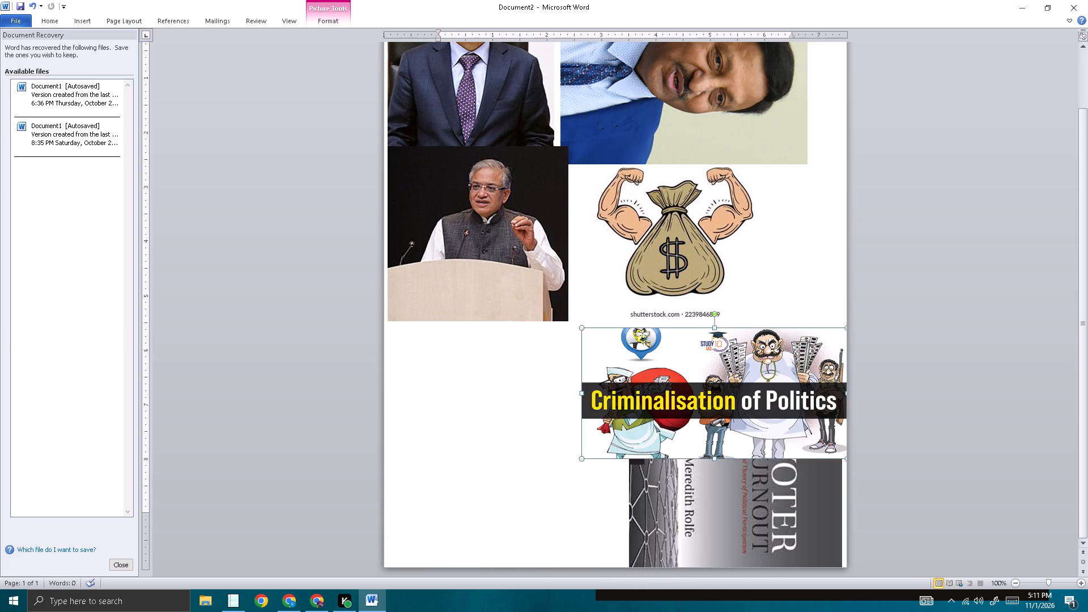
drag(717, 315, 712, 430)
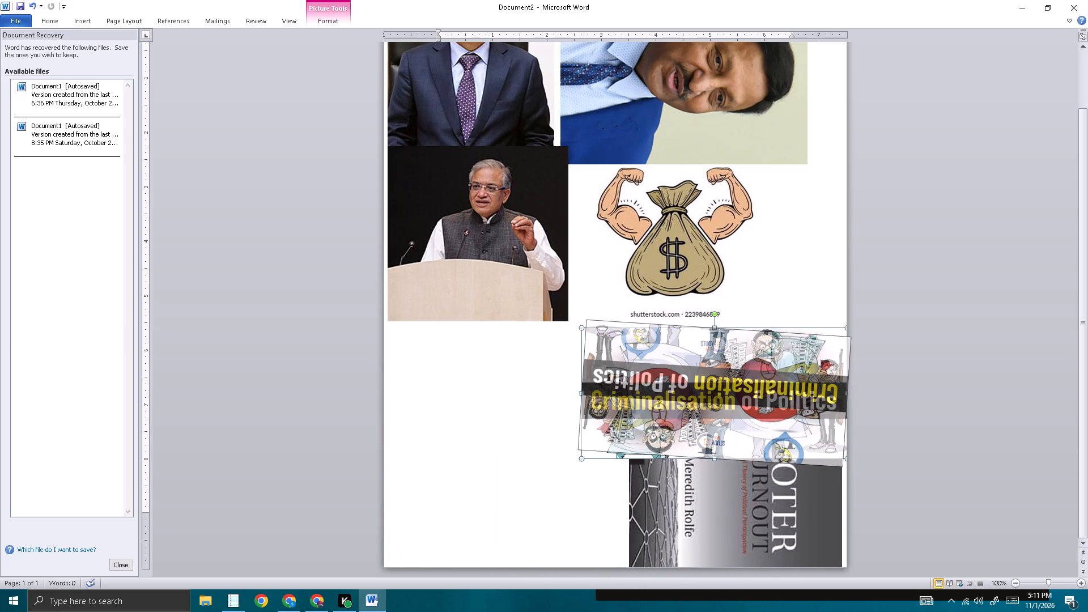
drag(712, 430, 651, 389)
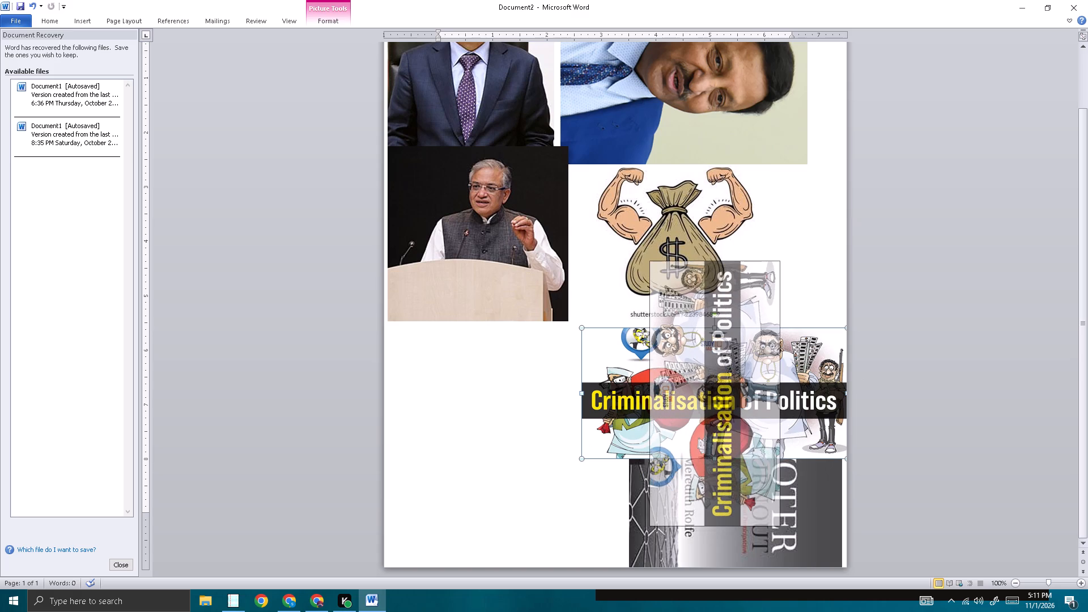
drag(651, 389, 651, 389)
drag(708, 380, 486, 435)
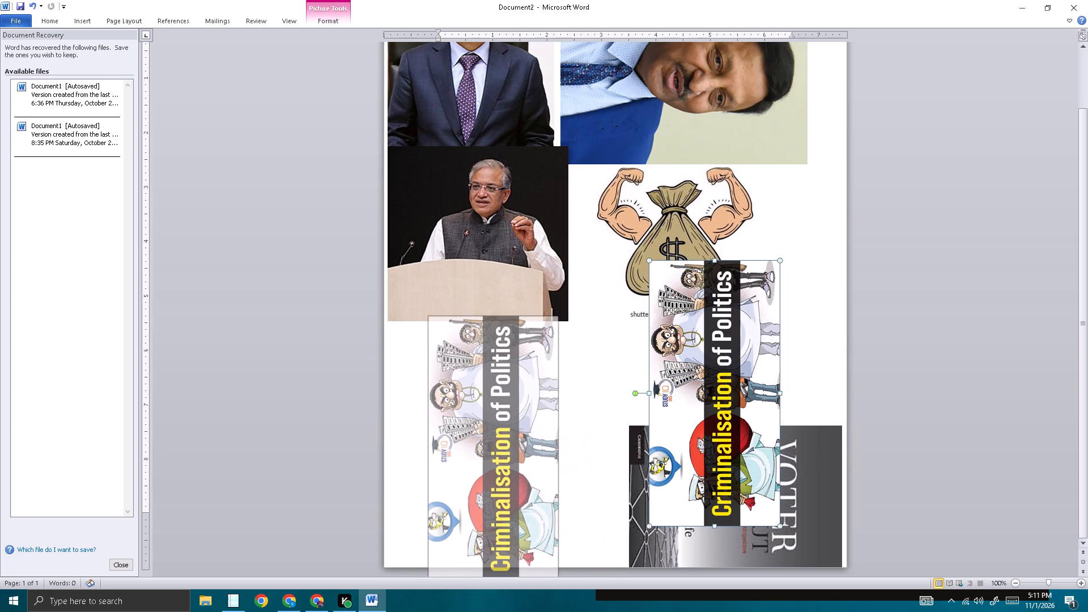
drag(486, 435, 456, 435)
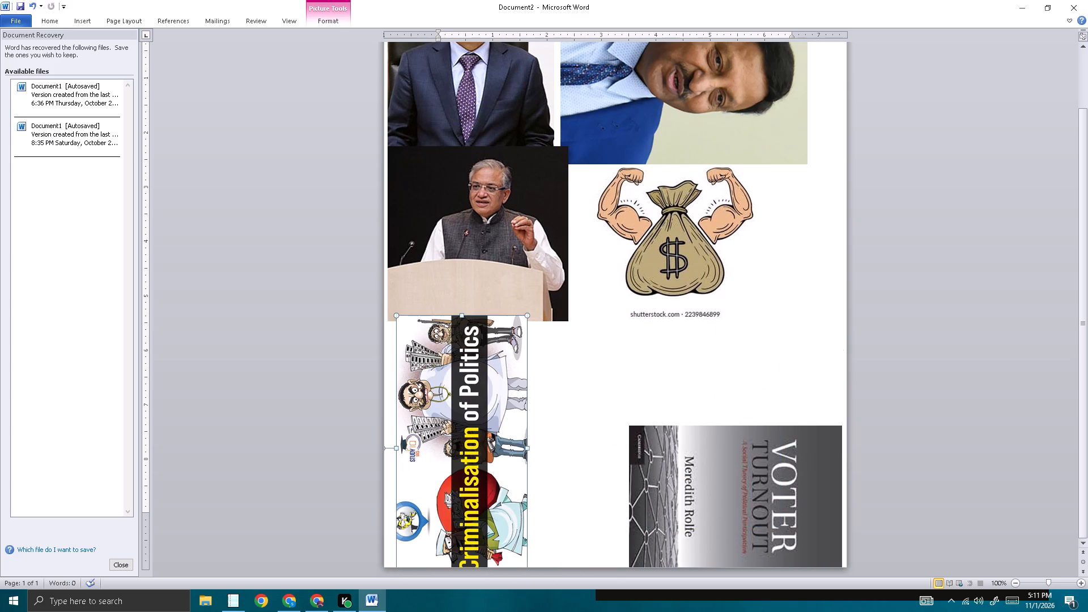
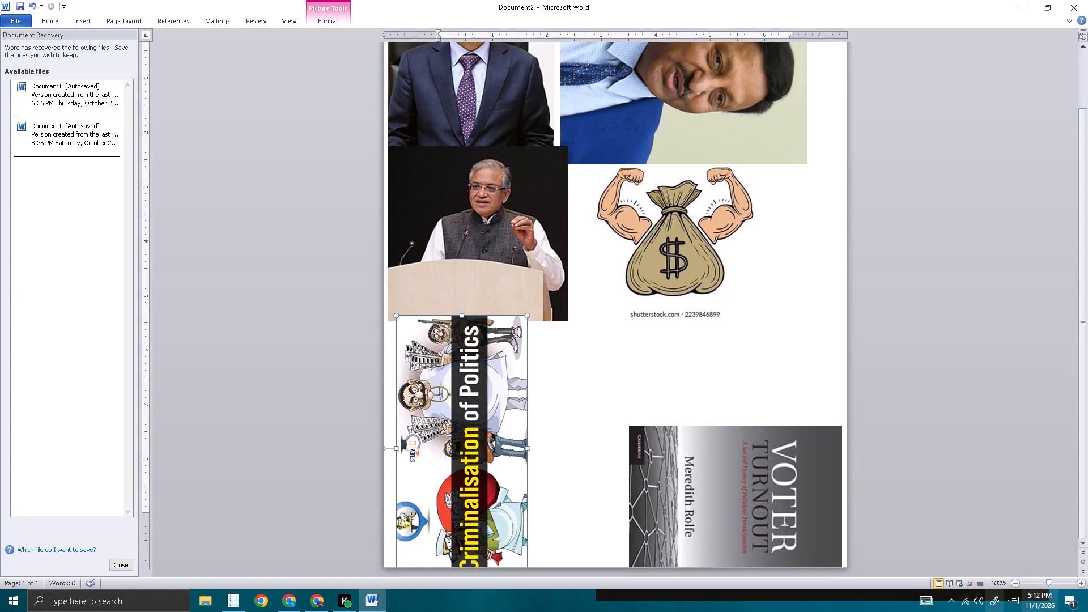
Cut the rotated Criminalisation of Politics picture out of the page.
drag(485, 381, 522, 413)
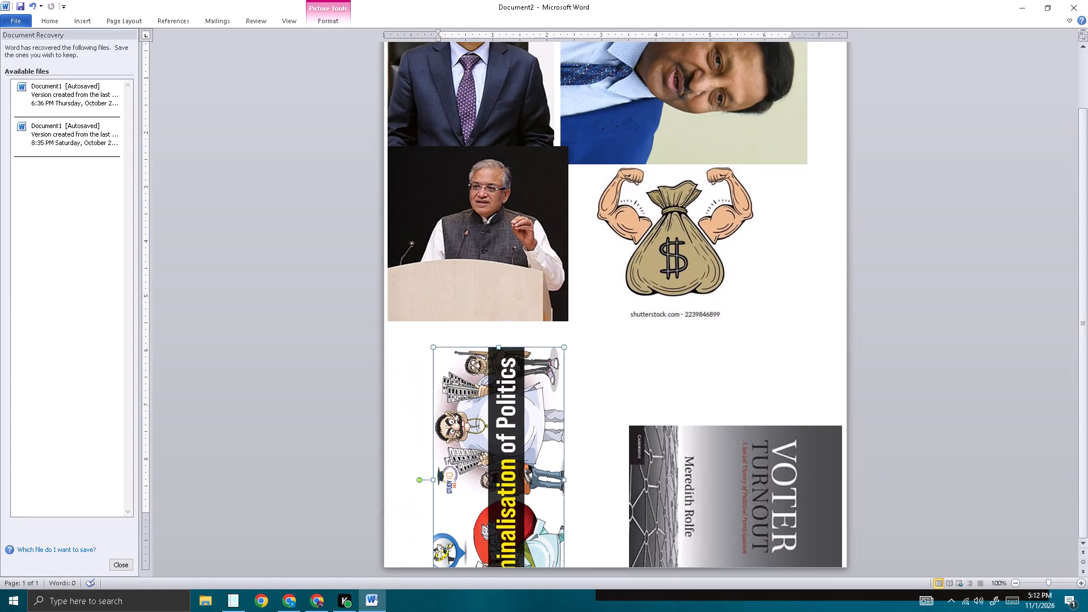
drag(540, 431, 796, 444)
right_click(777, 392)
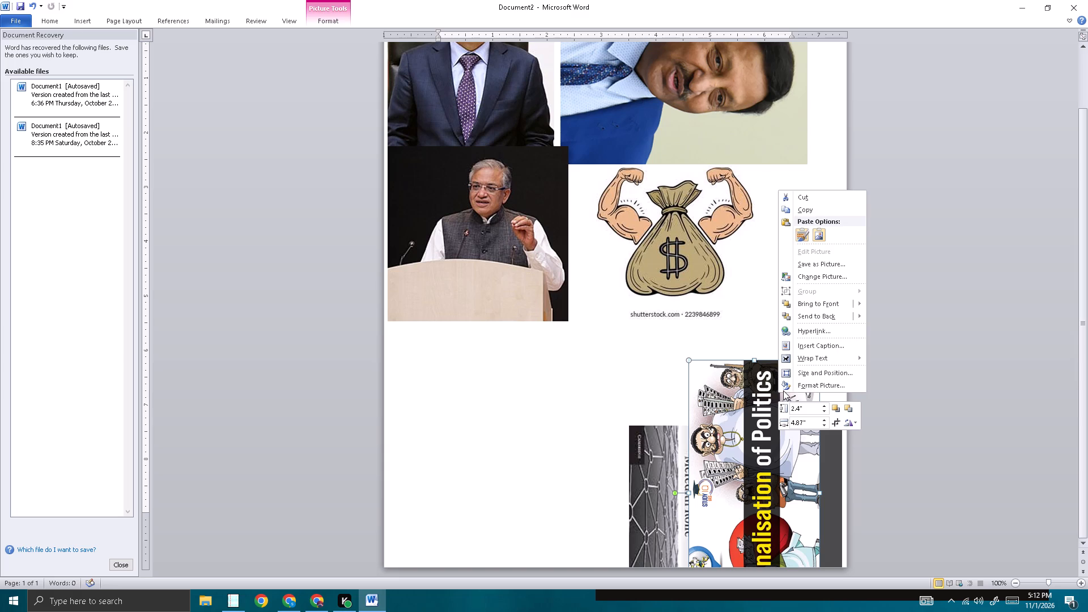
click(813, 198)
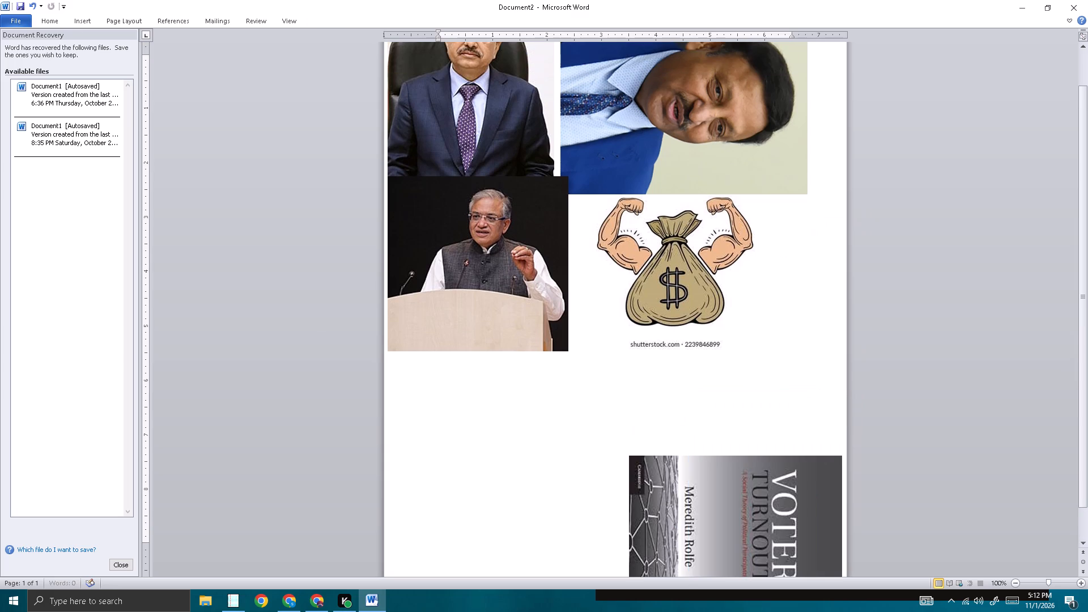
Move the podium picture down to leave a gap under the upright portrait, and shift the money-bag picture slightly down.
drag(504, 271, 504, 306)
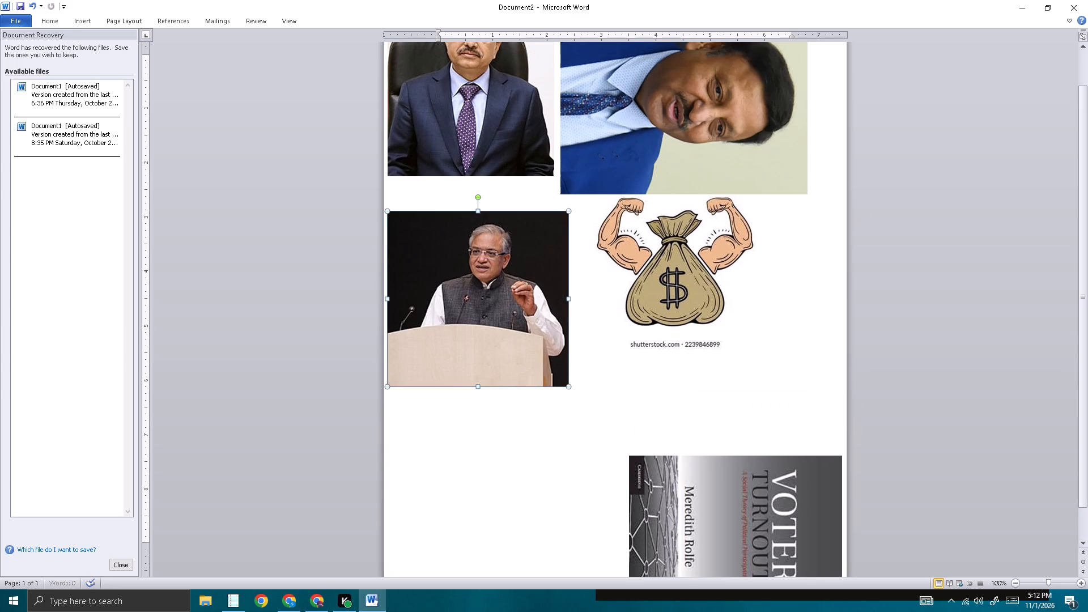
drag(635, 286, 642, 299)
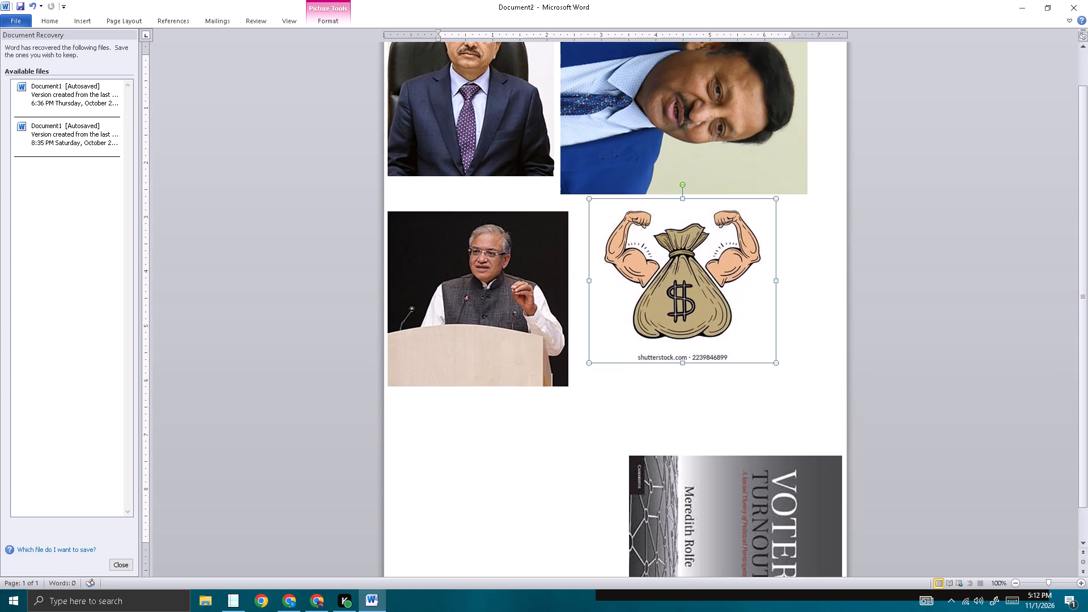
Enlarge the Voter Turnout cover slightly and place it below the money-bag picture, clear of the podium picture.
scroll(712, 483, up, 2)
scroll(709, 535, down, 3)
drag(708, 516, 696, 492)
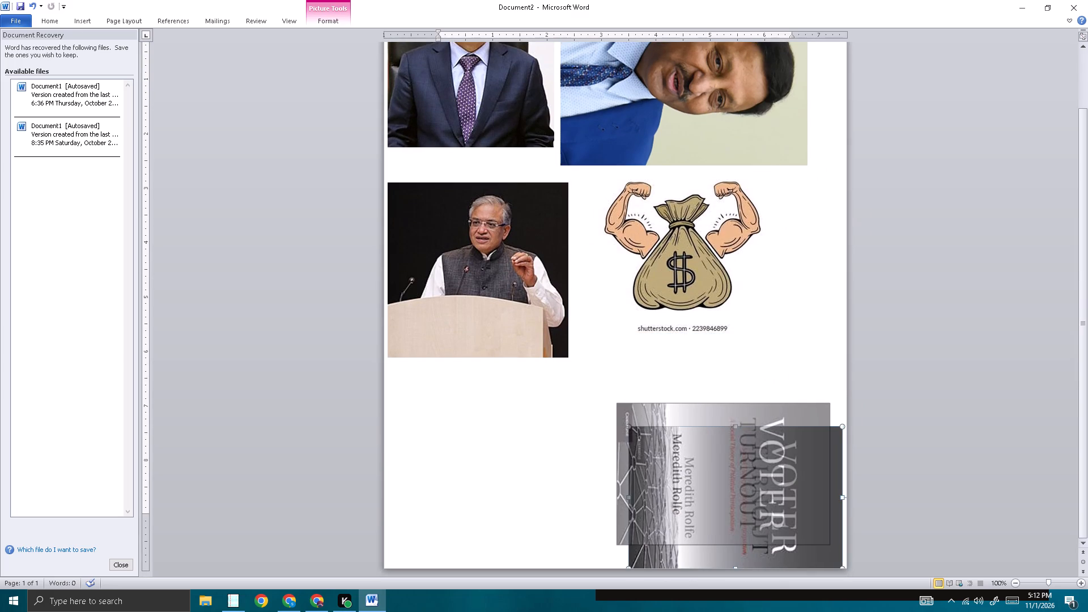
drag(696, 492, 617, 448)
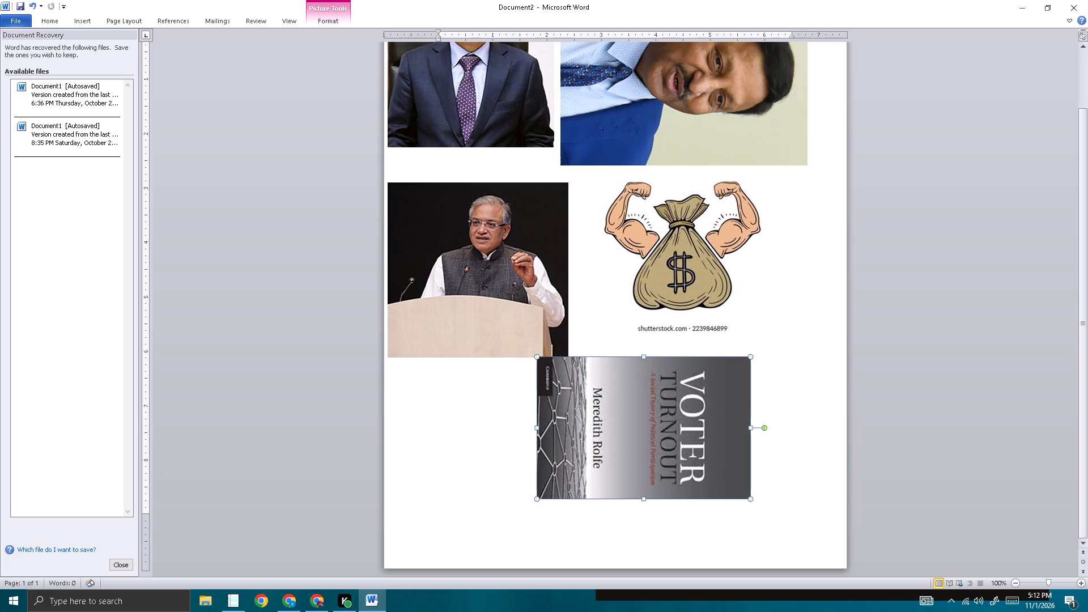
drag(752, 500, 753, 501)
drag(753, 501, 763, 513)
drag(661, 475, 686, 502)
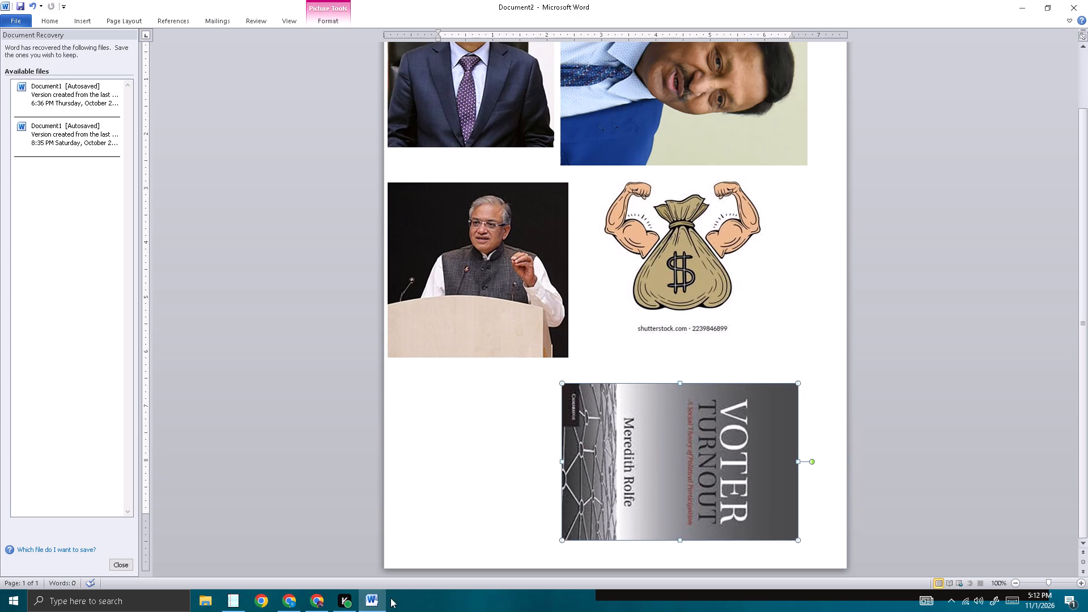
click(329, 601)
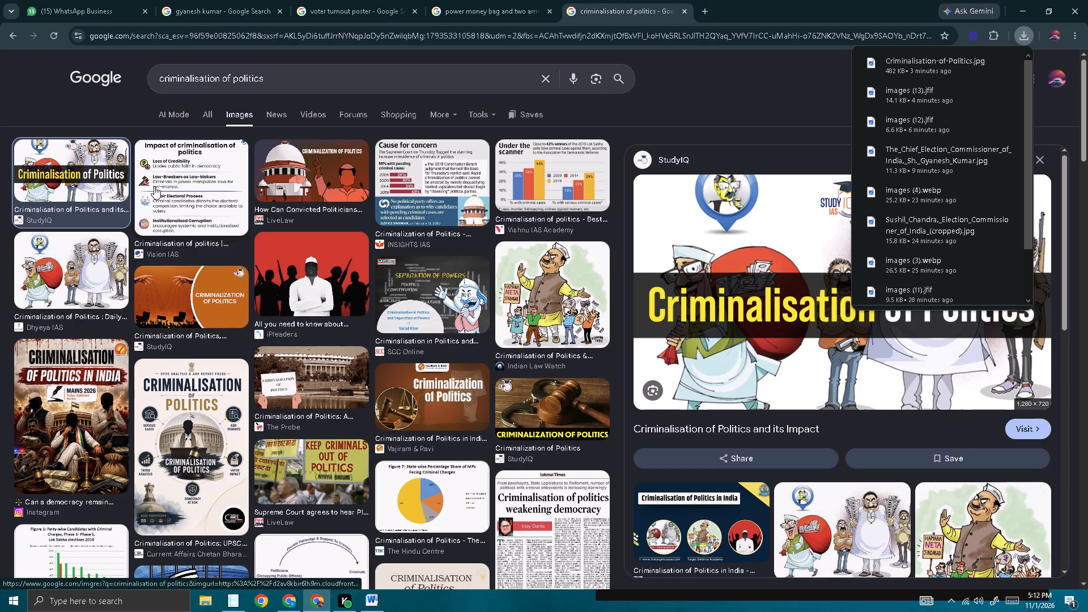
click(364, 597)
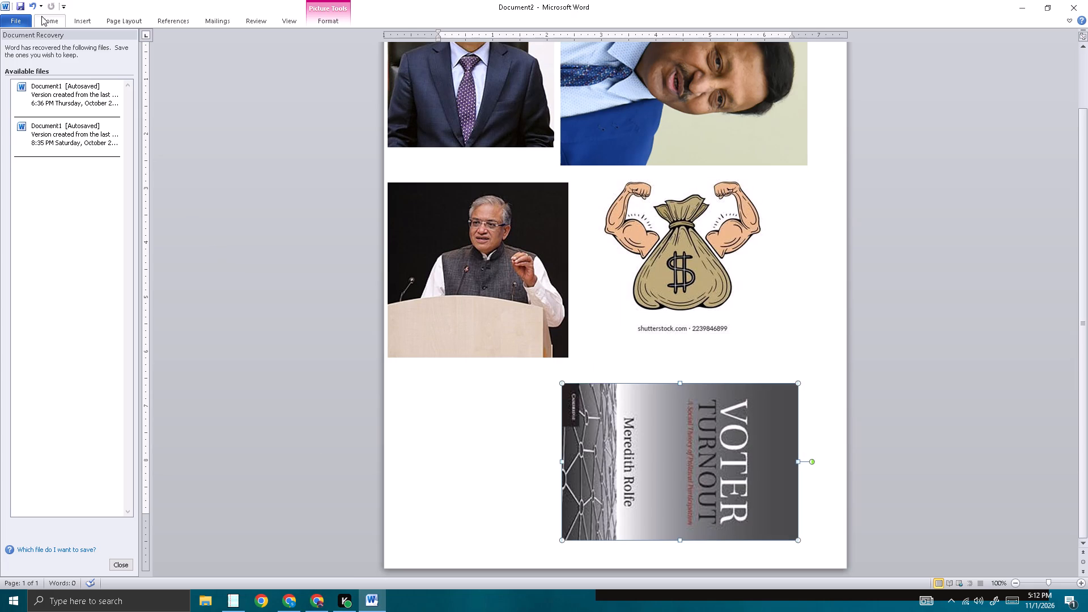
Save the document in the Documents folder as "social project fa3 2".
click(23, 5)
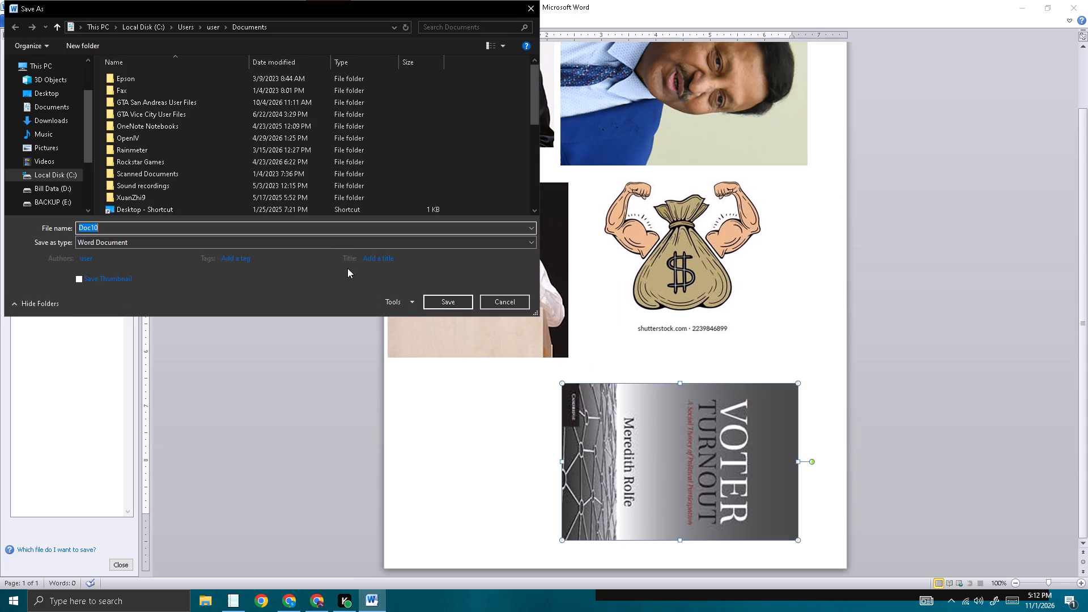
click(350, 231)
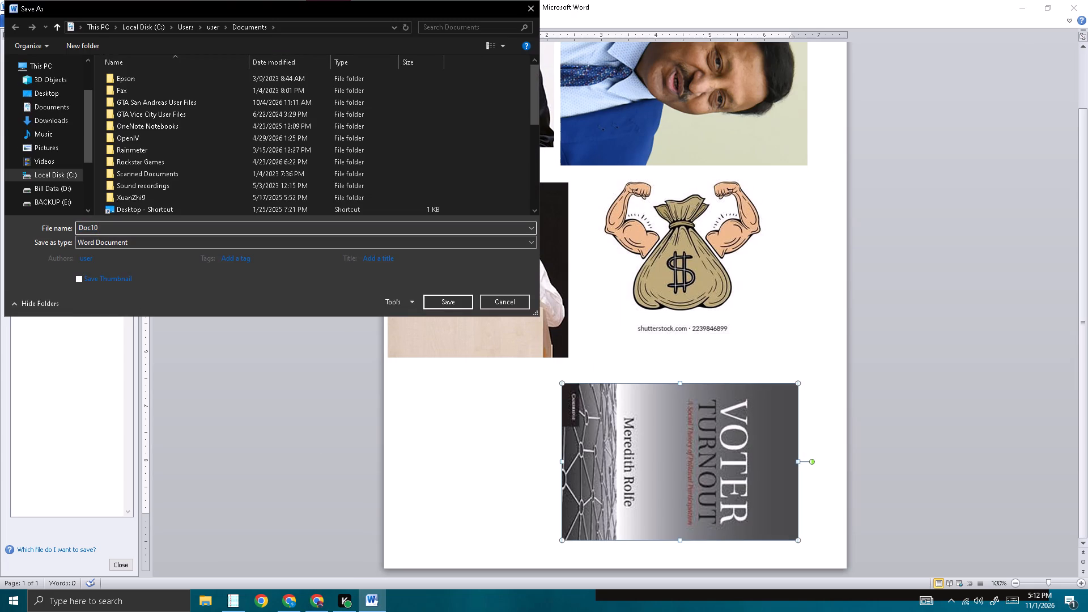
key(BackSpace)
key(BackSpace)
key(BackSpace)
key(BackSpace)
key(BackSpace)
key(BackSpace)
key(BackSpace)
key(BackSpace)
key(BackSpace)
text(socia;)
key(BackSpace)
text(l project)
key(space)
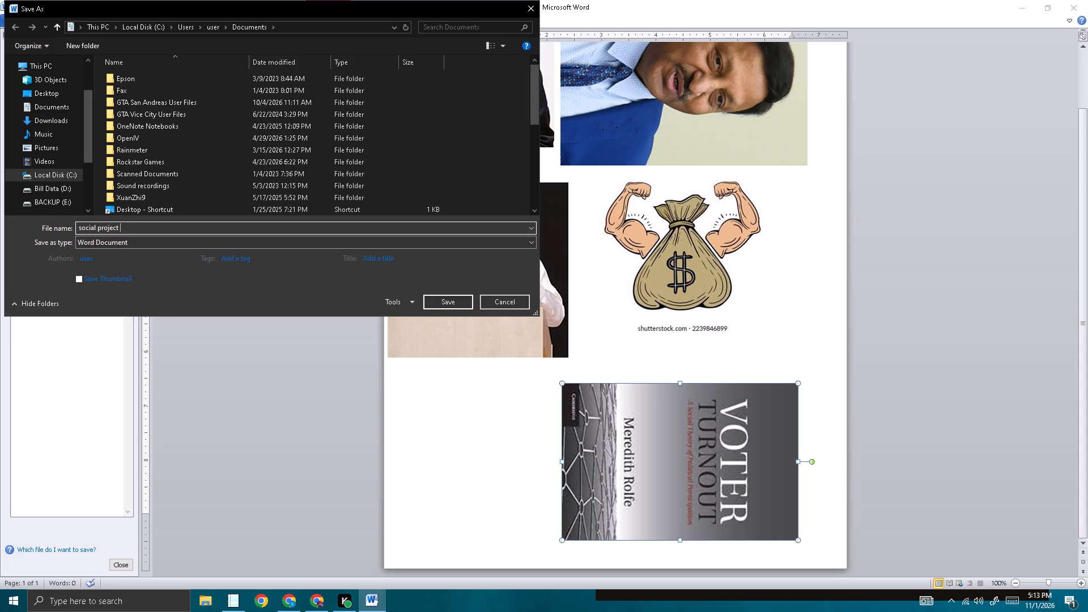
text(fa3 2)
key(Return)
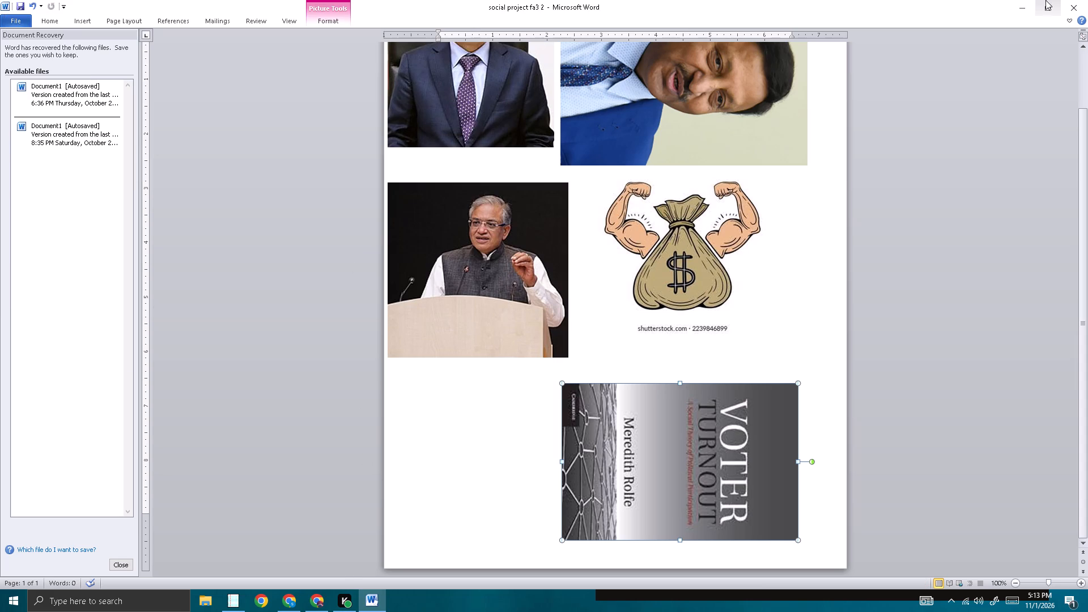
Create a new blank document.
click(41, 19)
click(18, 21)
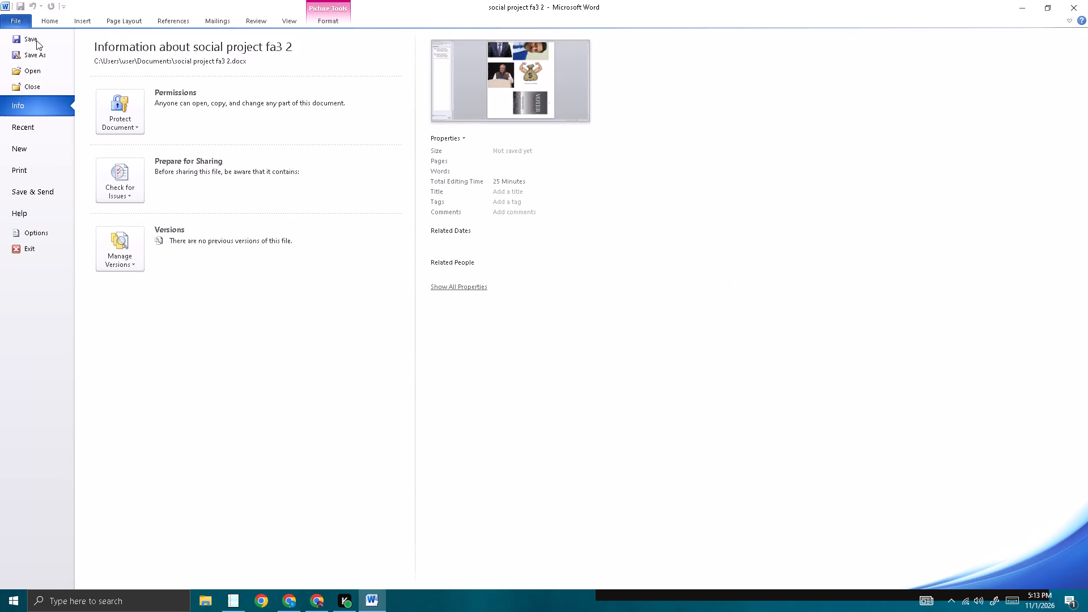
click(32, 144)
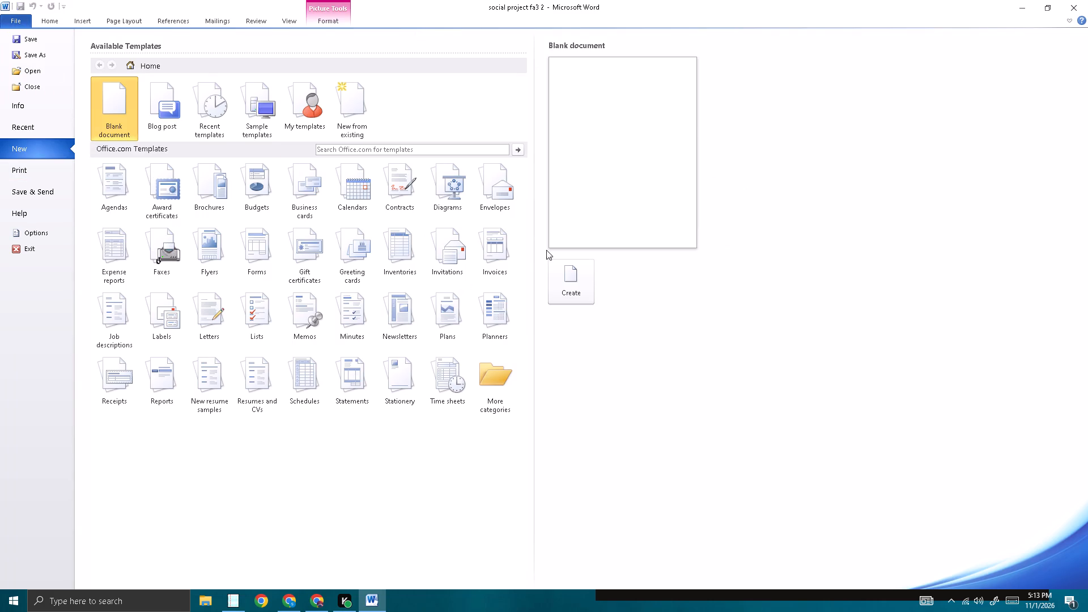
click(572, 280)
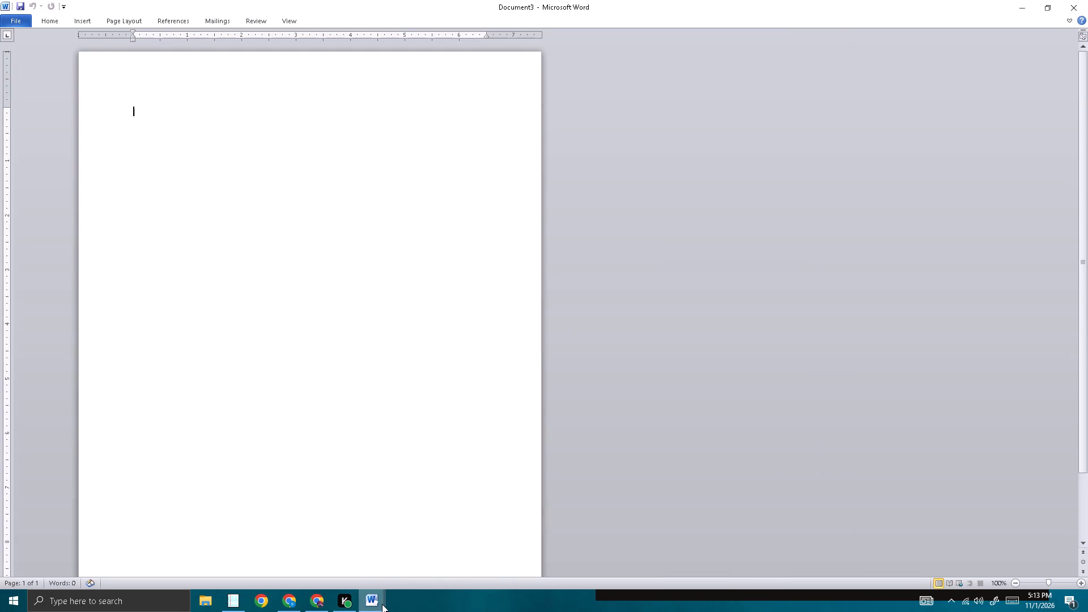
click(361, 509)
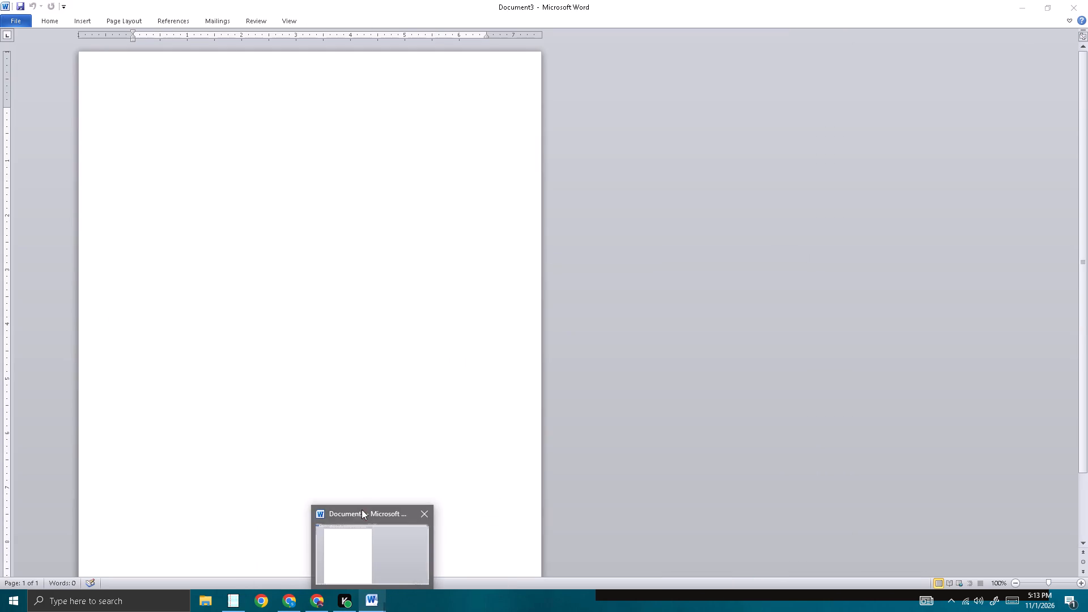
Insert the Criminalisation-of-Politics picture from the Downloads folder into the blank document.
click(74, 24)
click(79, 19)
click(117, 51)
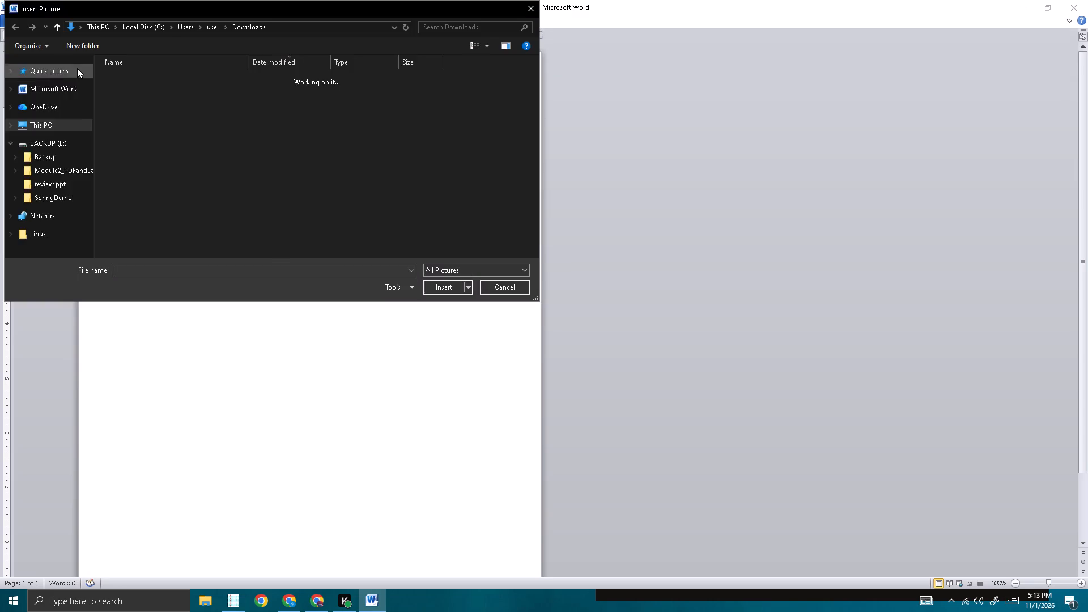
click(136, 91)
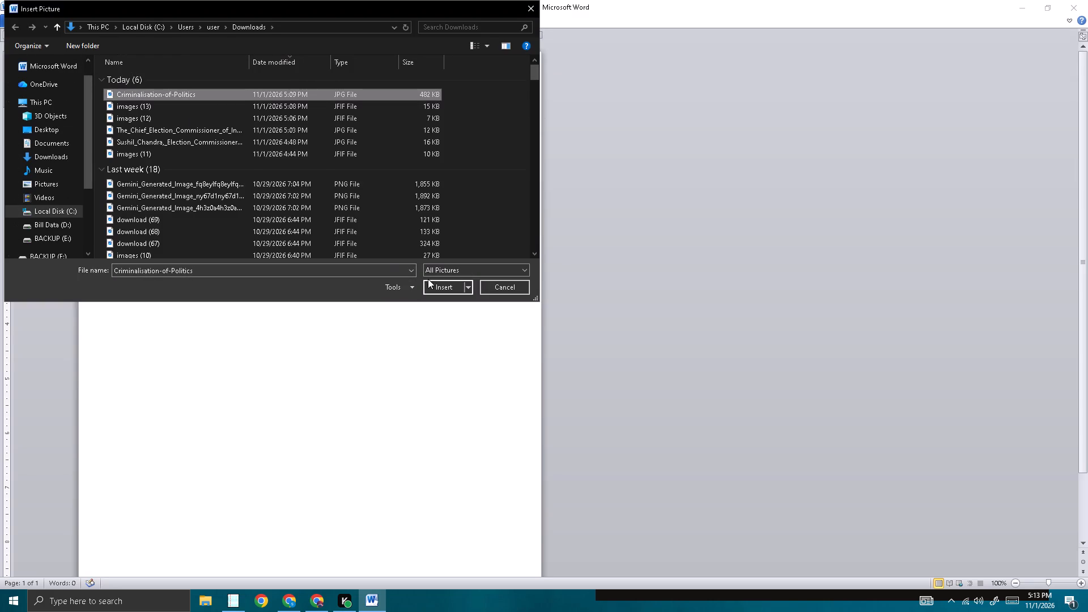
click(428, 283)
Set the Criminalisation of Politics picture's text wrapping to In Front of Text.
drag(248, 227, 243, 219)
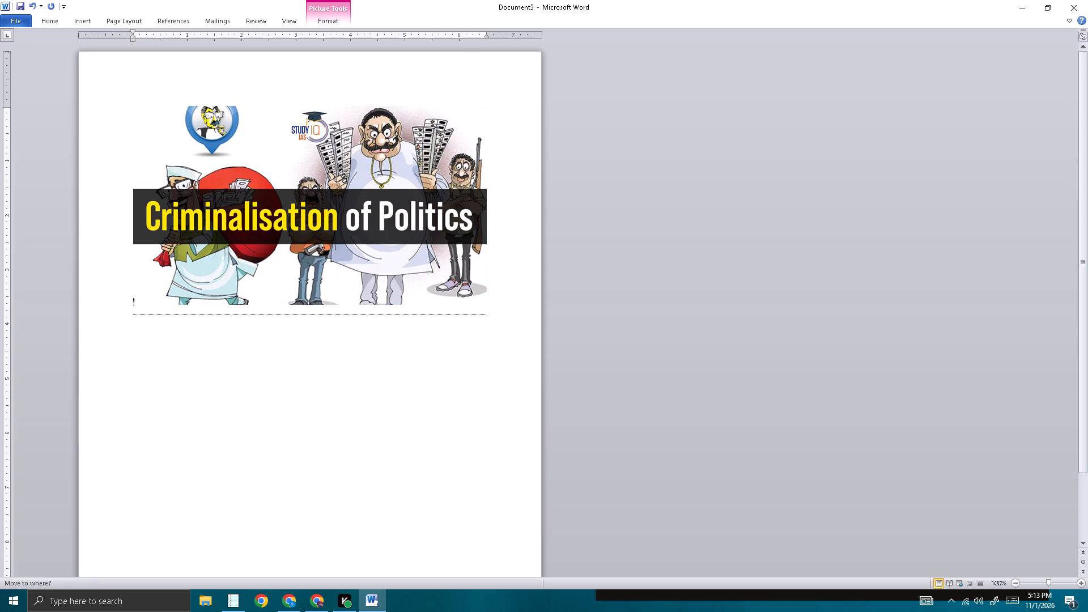
drag(243, 219, 232, 193)
right_click(231, 192)
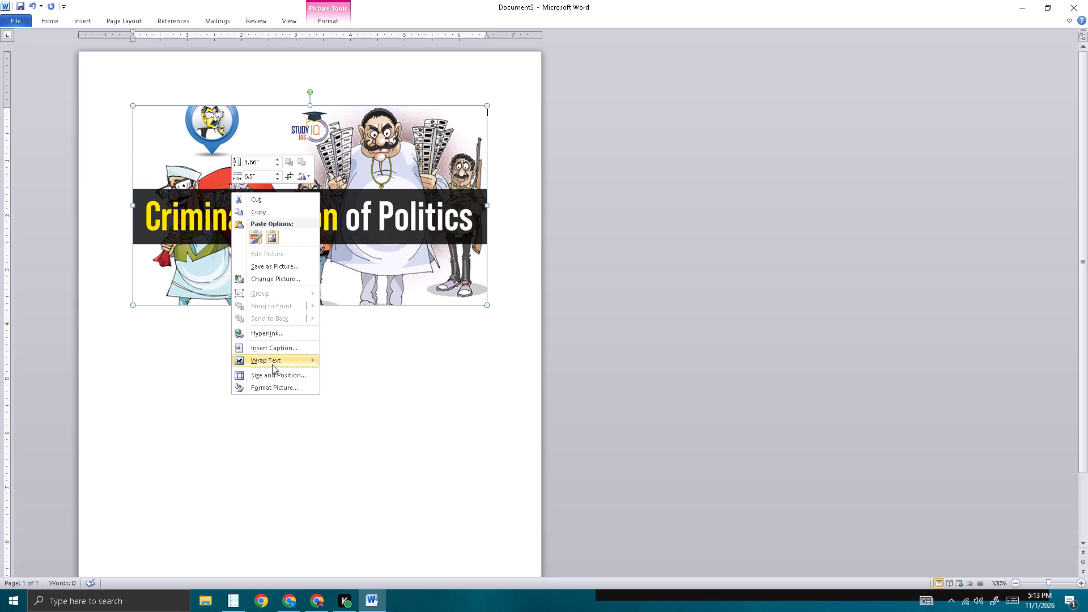
click(337, 449)
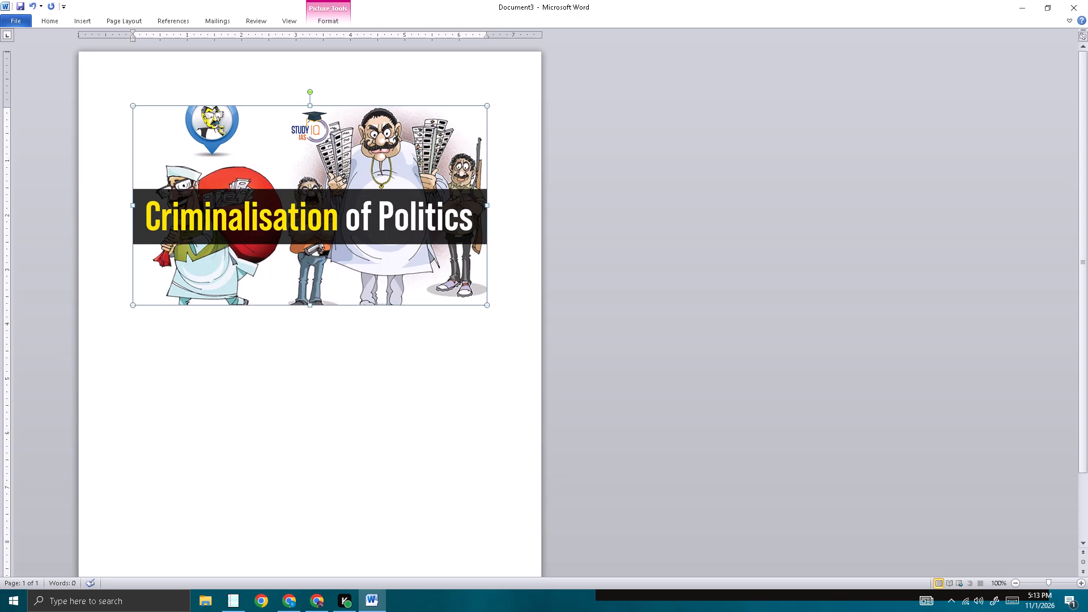
Move the Criminalisation of Politics picture into the page's top-left corner.
drag(329, 245, 329, 244)
drag(329, 244, 309, 217)
right_click(309, 217)
click(341, 383)
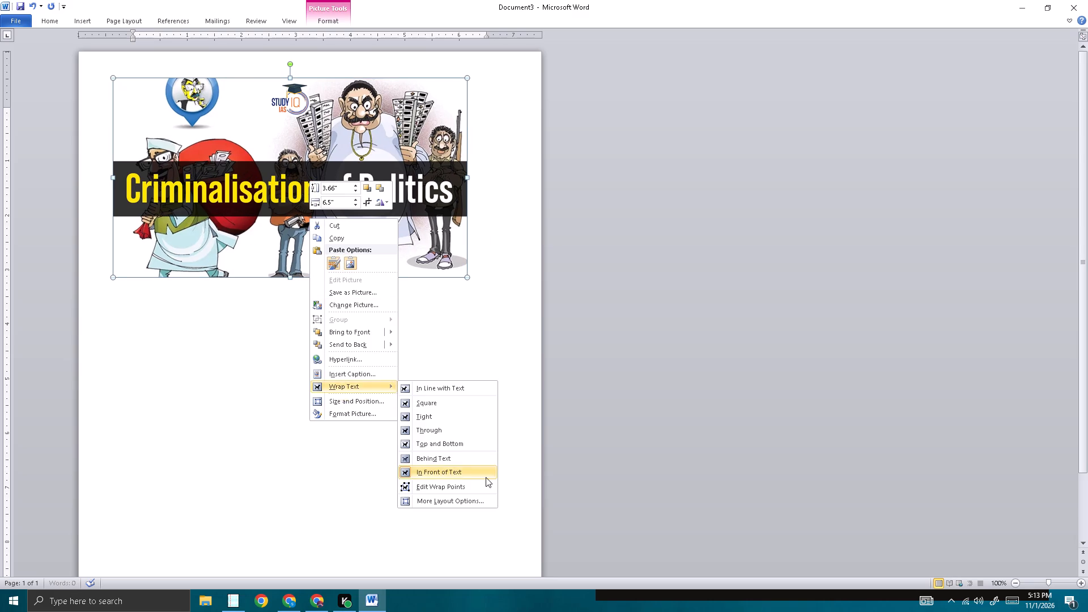
click(303, 365)
drag(201, 186, 167, 162)
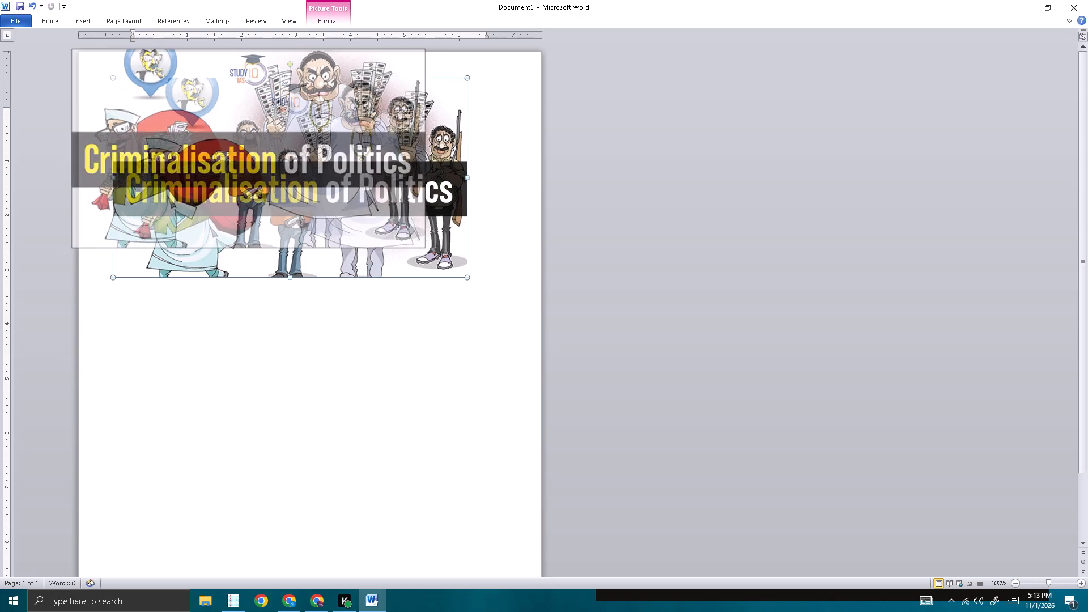
drag(167, 162, 166, 162)
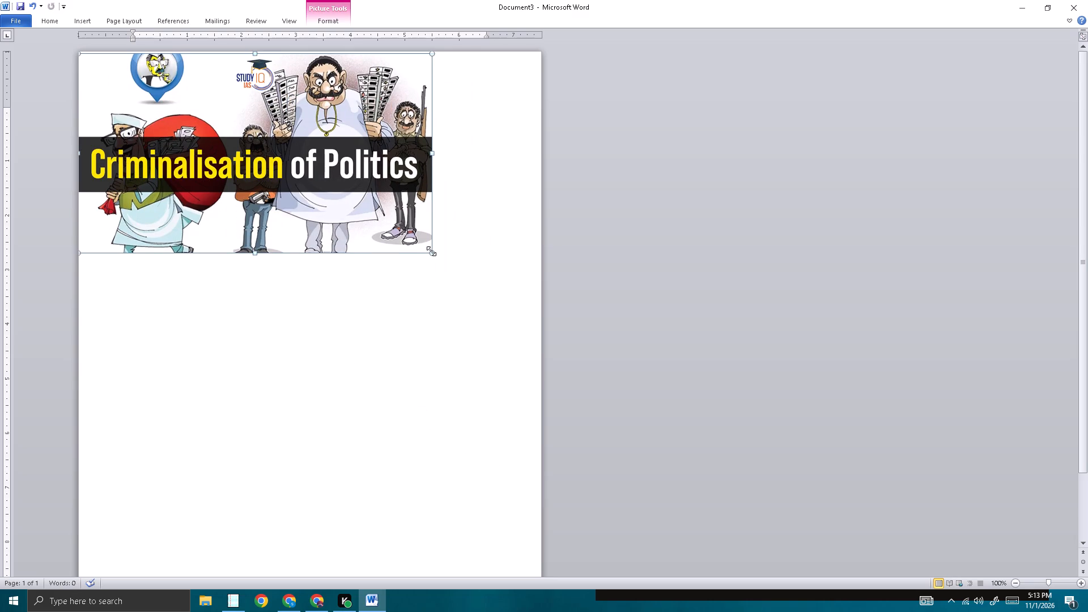
Shrink the Criminalisation of Politics picture proportionally to a little over 60% of the page width, keeping it in the top-left corner.
drag(433, 254, 352, 224)
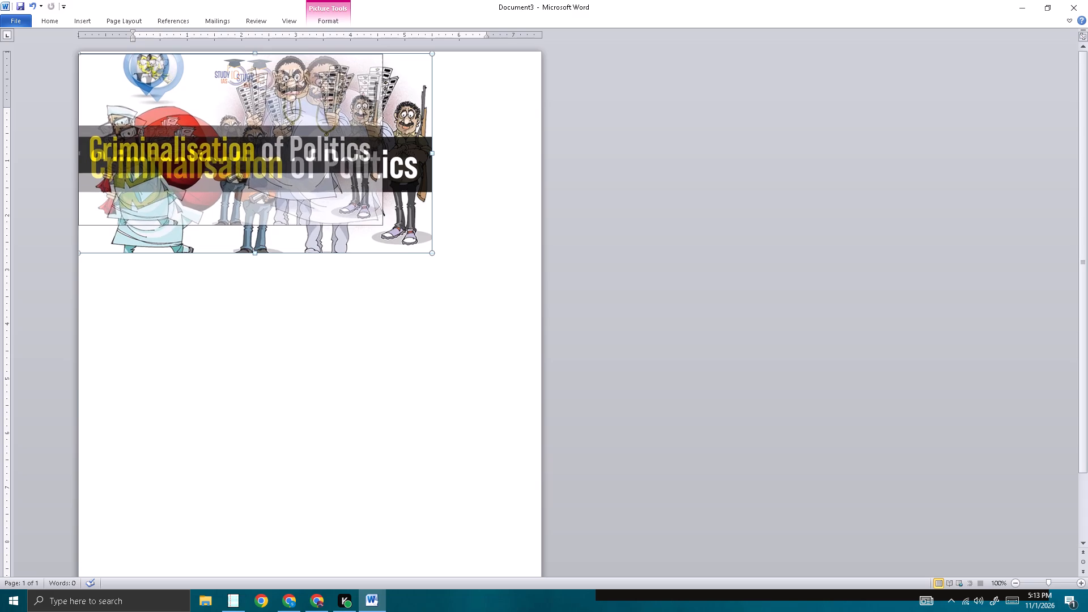
drag(352, 224, 337, 216)
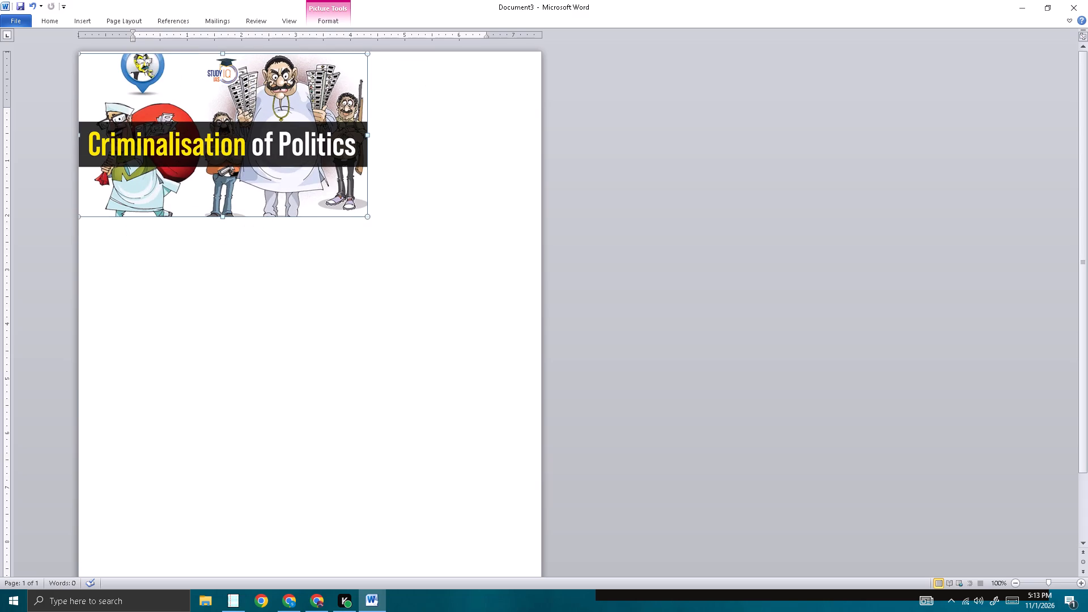
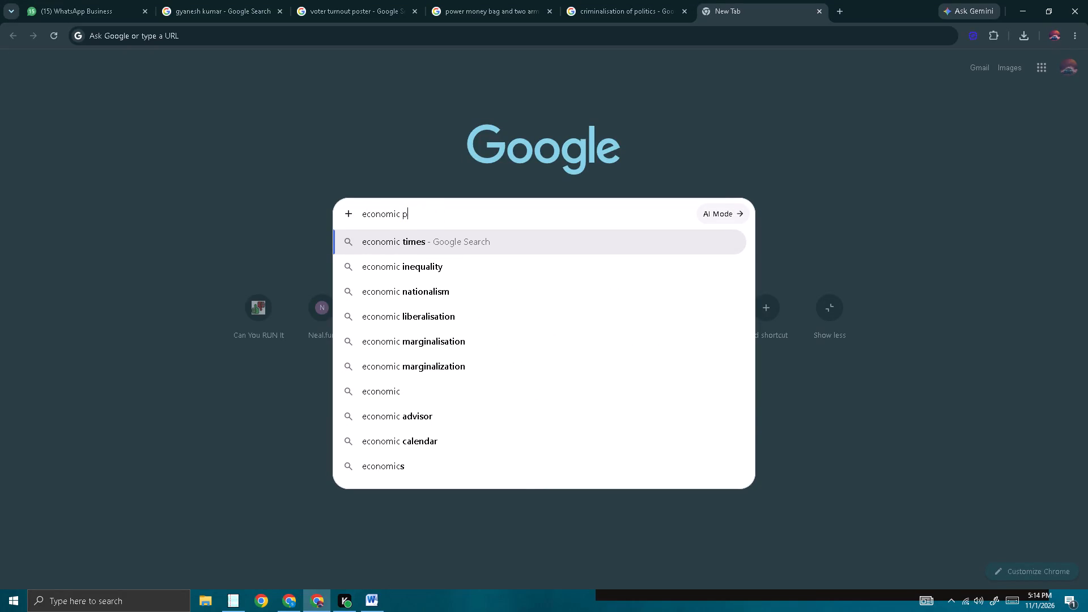
Search Google Images for "economic problem poster".
text(robl)
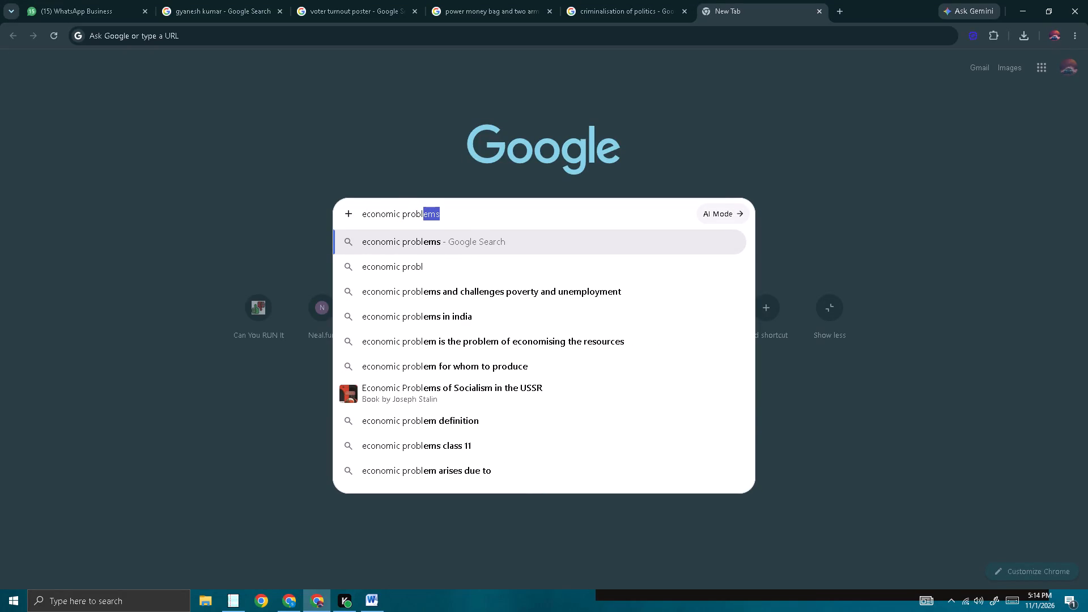
text(em po)
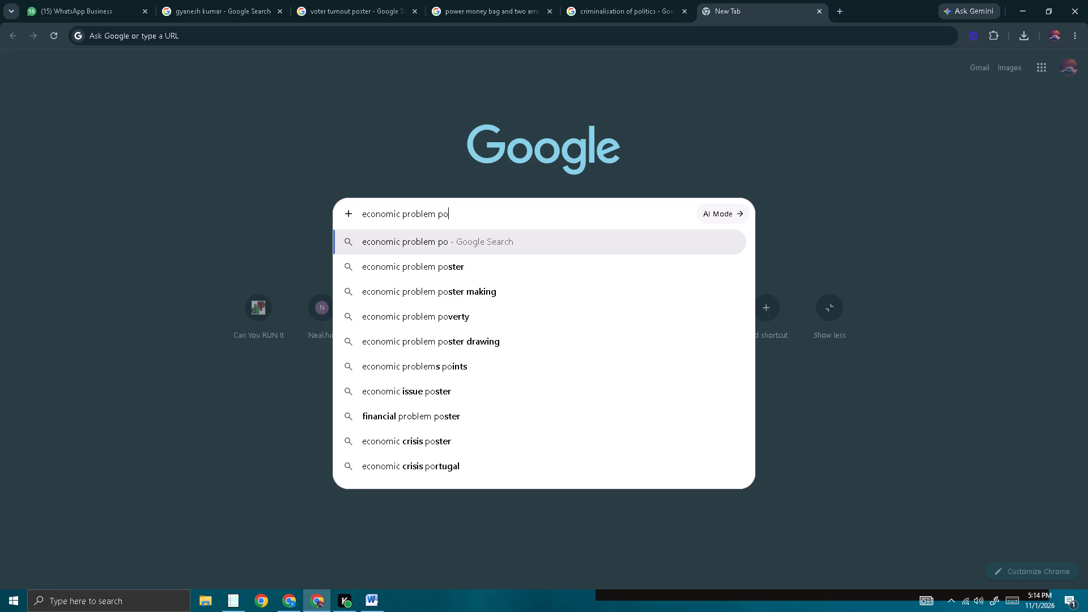
text(ster)
key(Return)
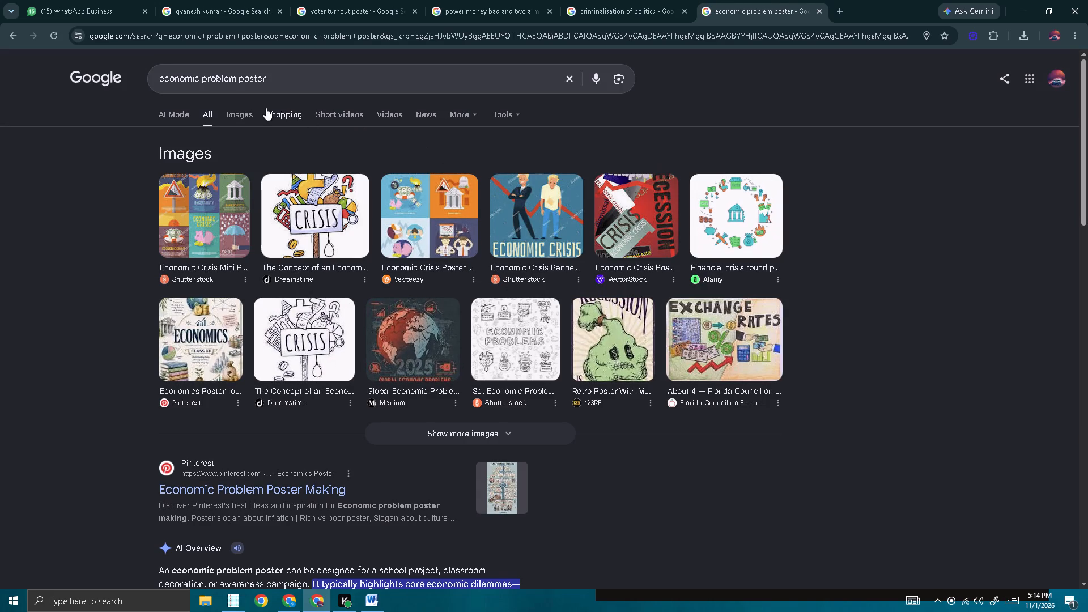
click(246, 112)
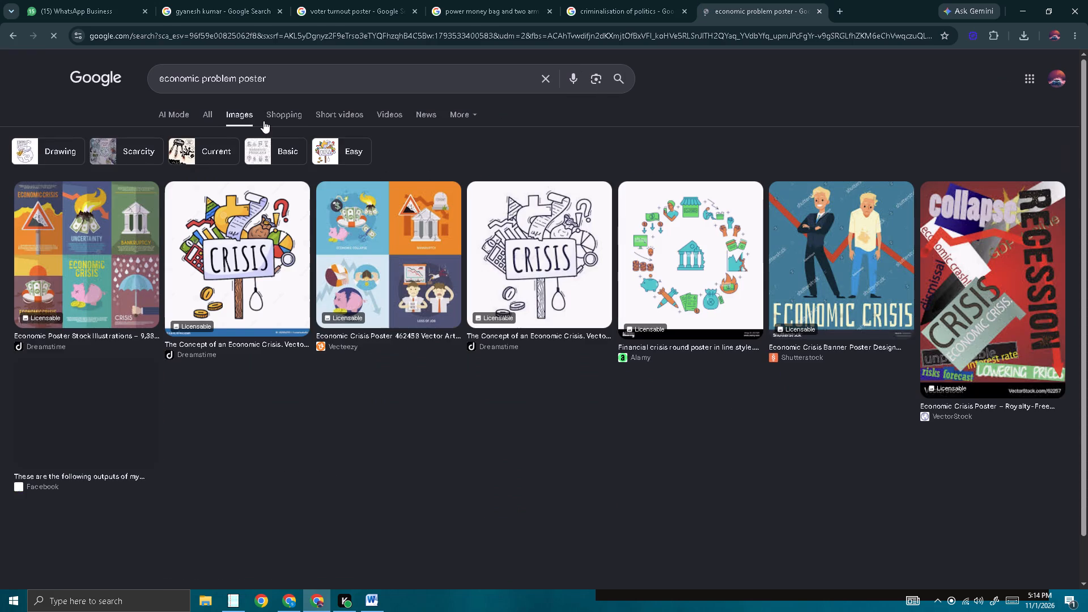
Save Alamy's round financial crisis poster image from the results to the Downloads folder as a JPG, keeping the suggested file name.
scroll(299, 189, down, 3)
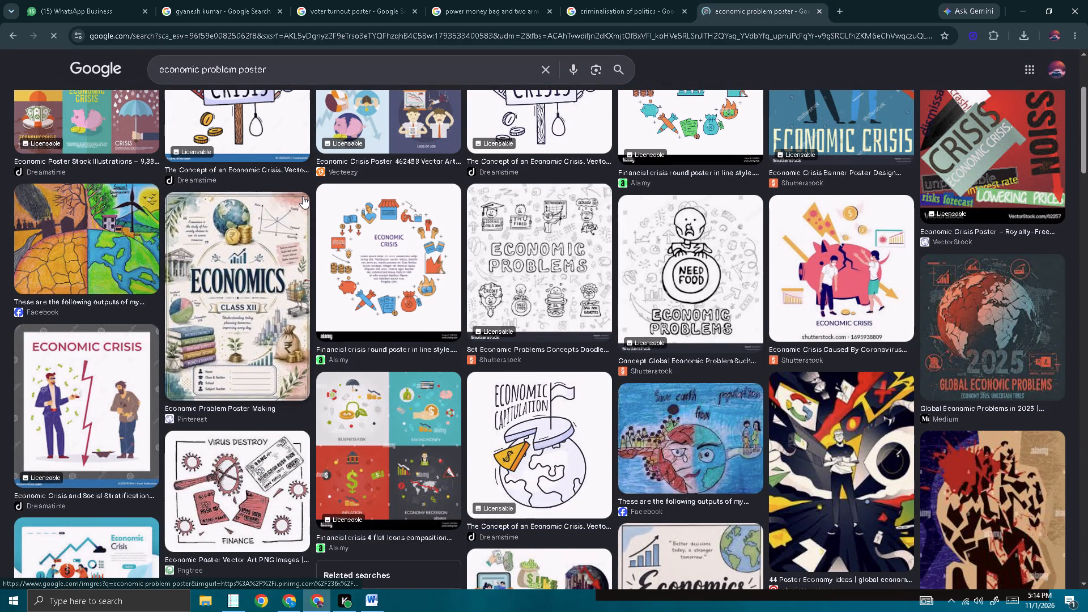
scroll(299, 232, down, 4)
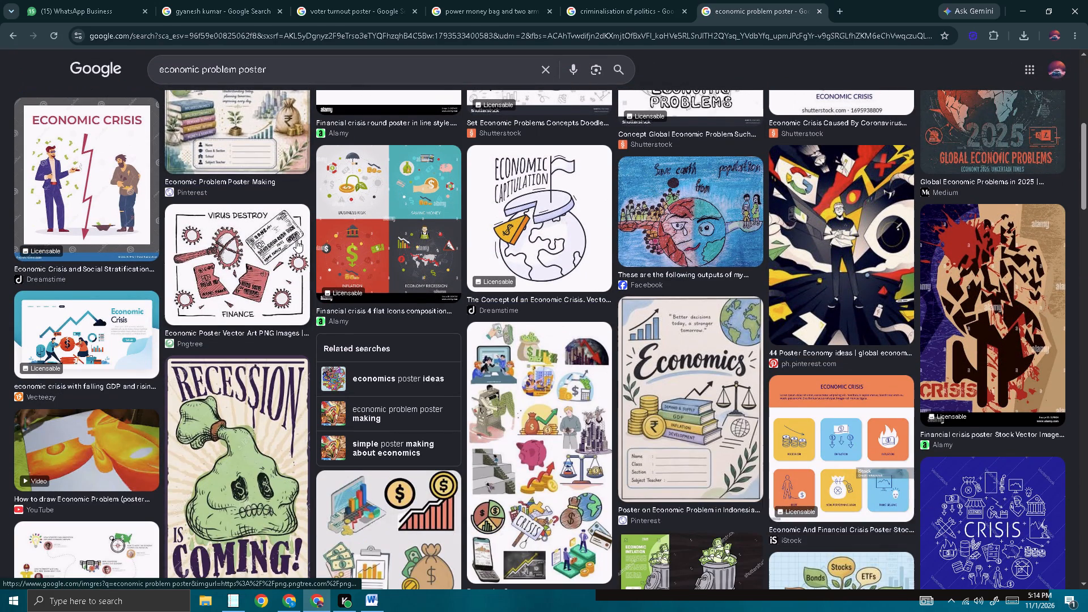
scroll(296, 240, up, 3)
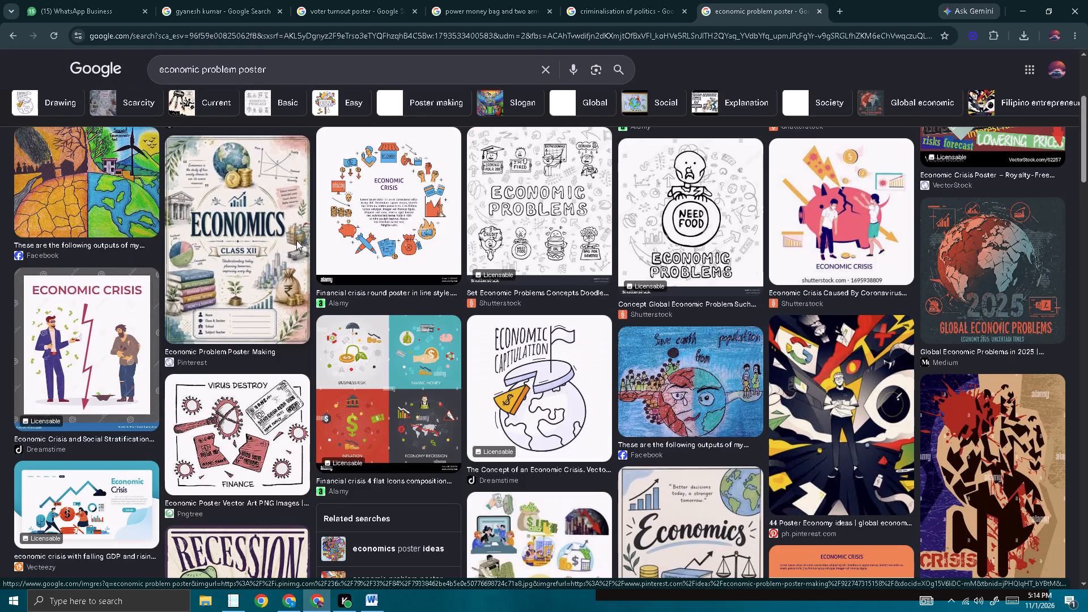
scroll(296, 240, up, 3)
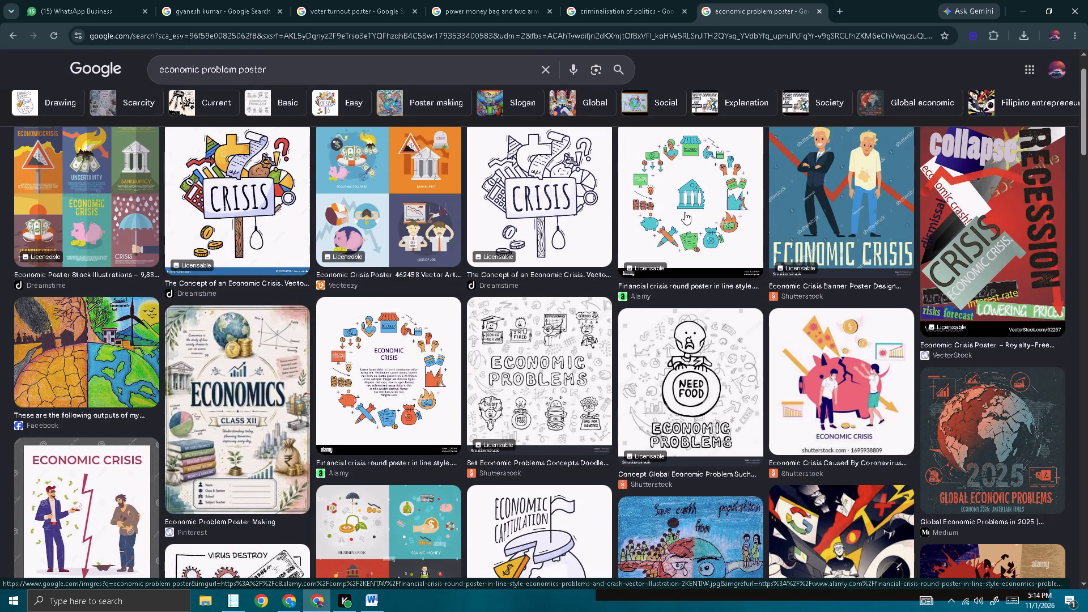
click(683, 211)
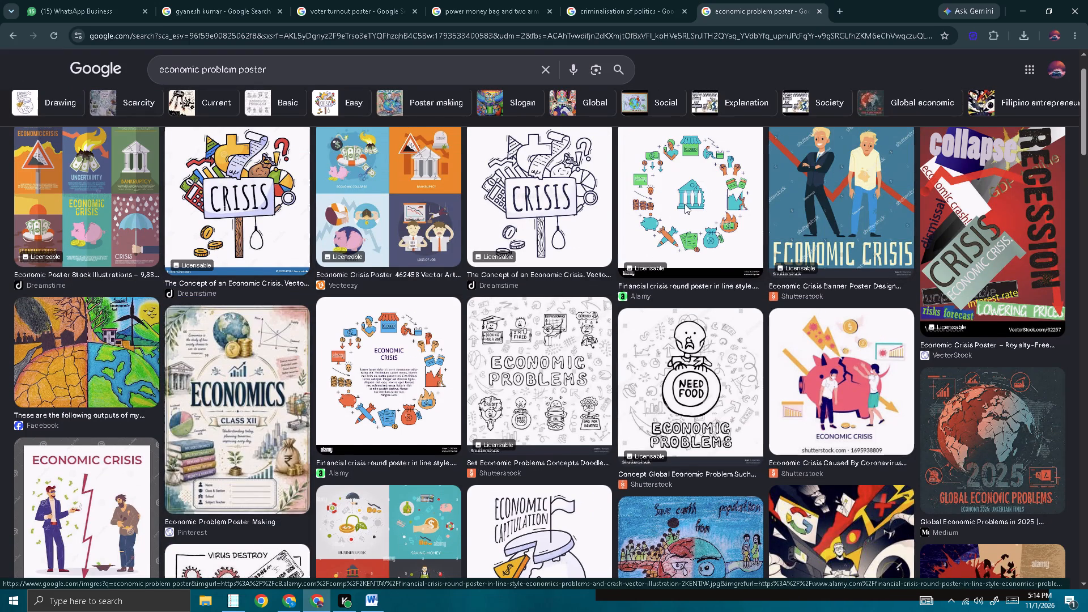
right_drag(864, 308, 861, 303)
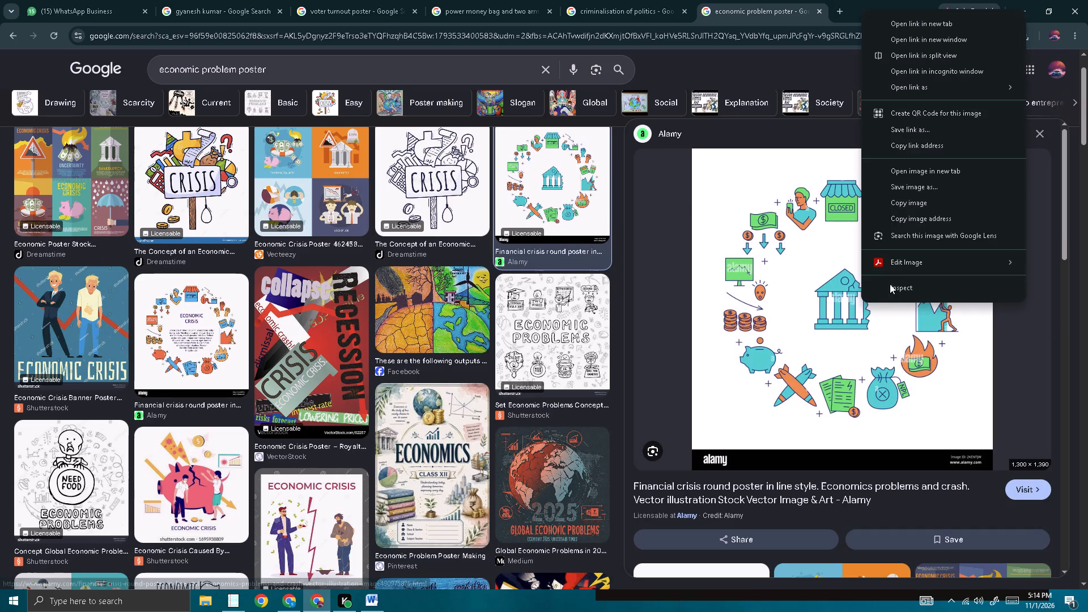
click(906, 189)
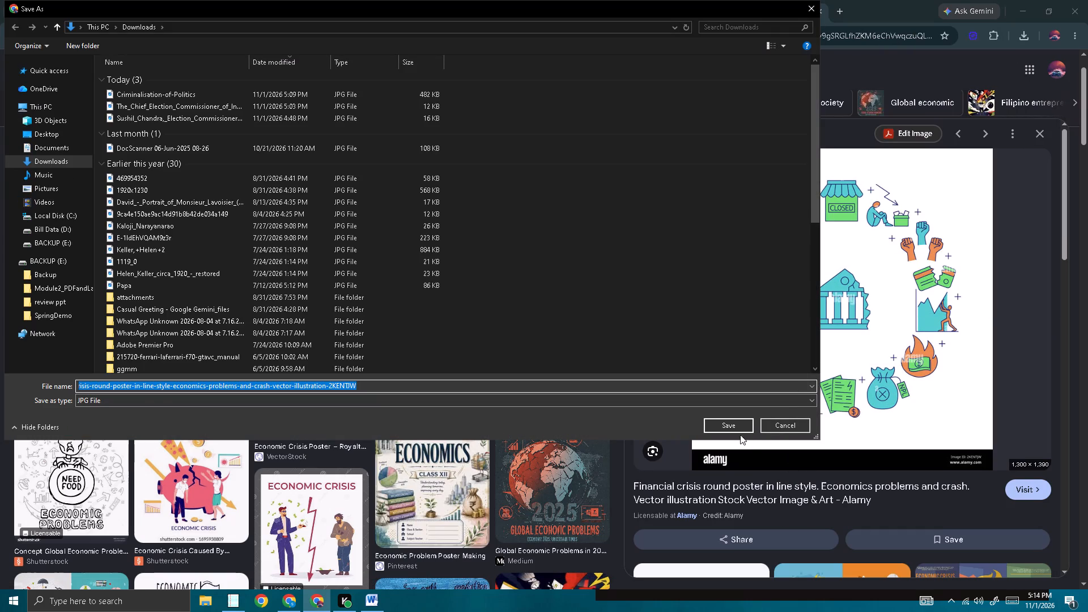
click(735, 426)
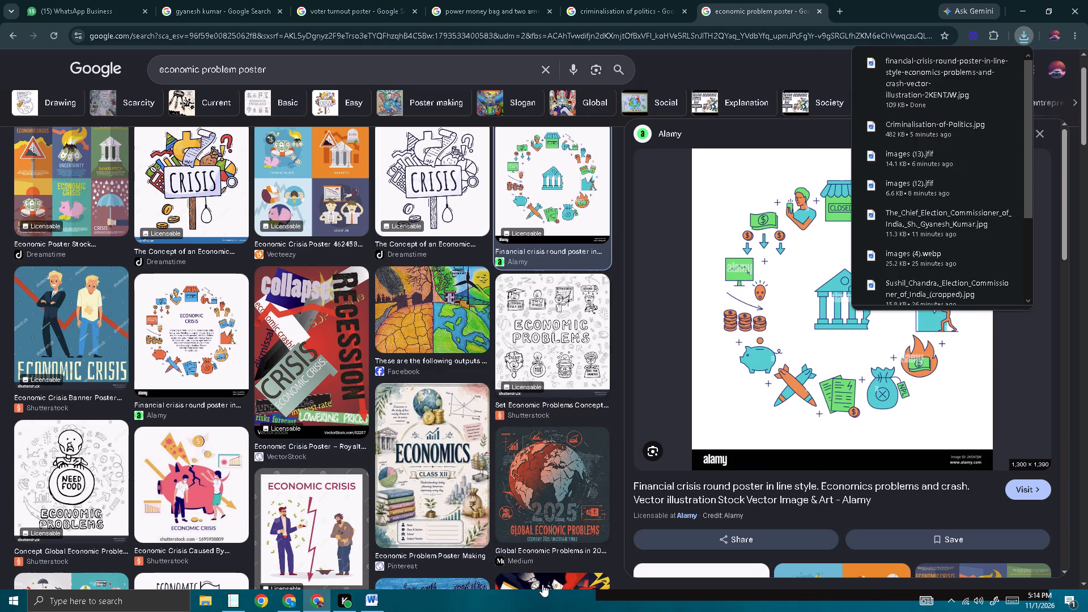
Switch to Word and insert the downloaded financial-crisis-round-poster picture from the Downloads folder into the page with the Criminalisation of Politics picture.
click(371, 596)
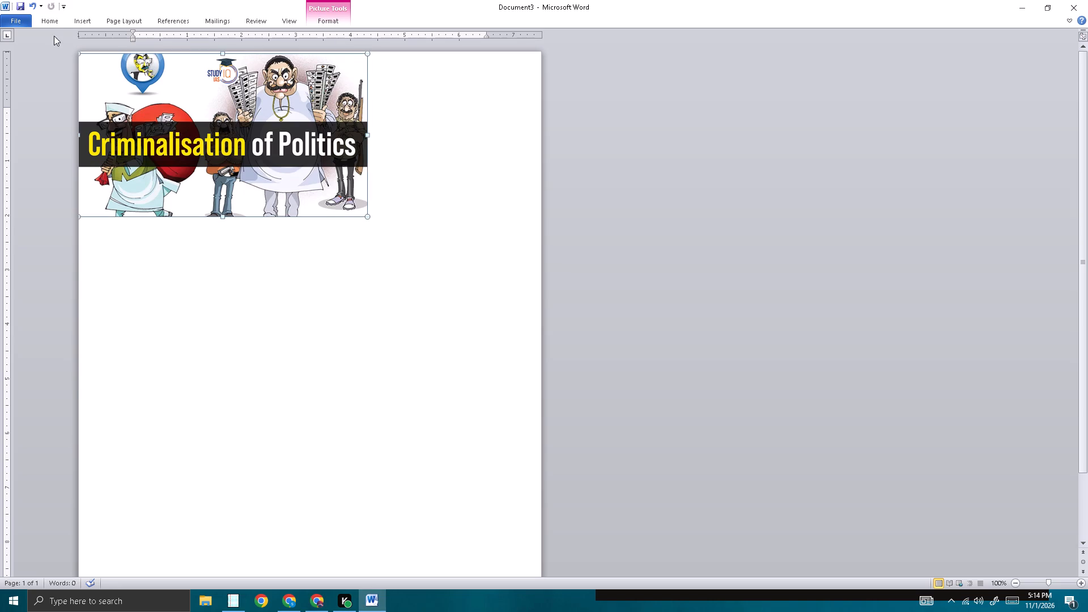
click(78, 24)
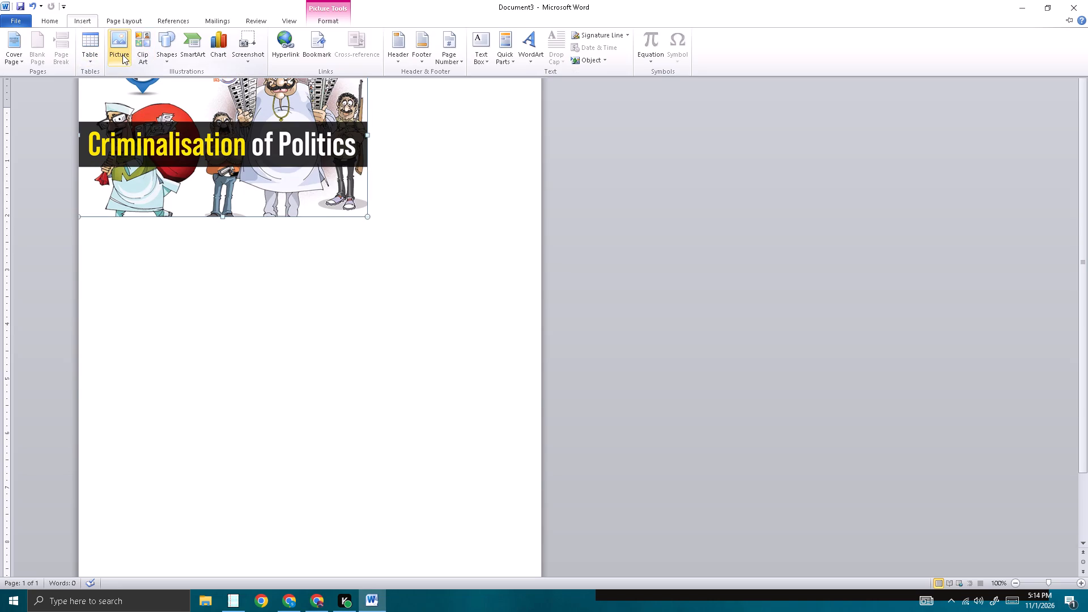
click(122, 54)
click(145, 91)
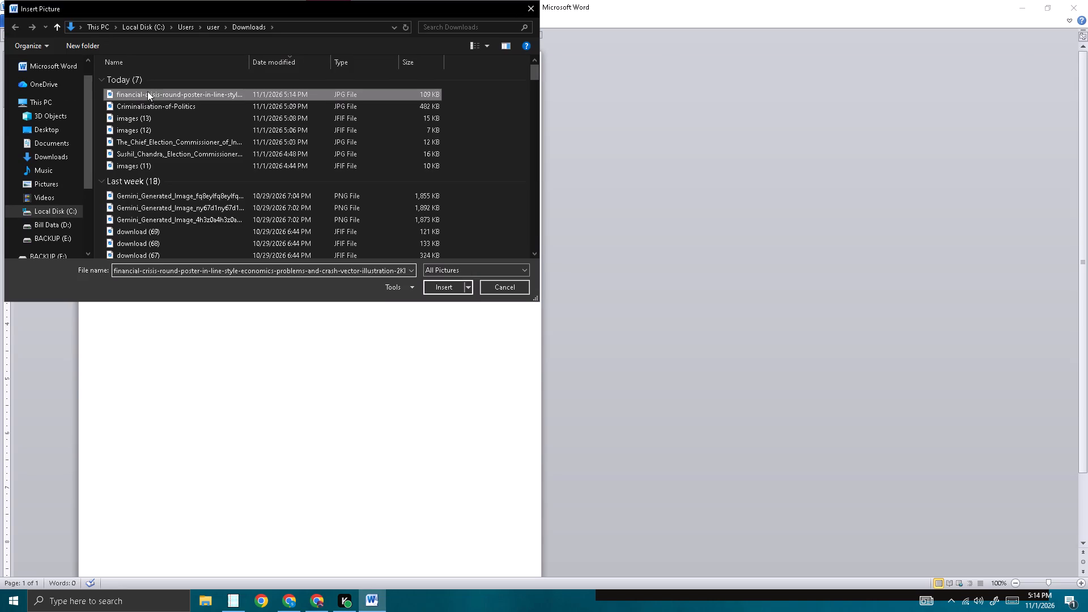
Complete inserting the financial-crisis-round-poster picture and set its text wrapping to In Front of Text.
click(453, 284)
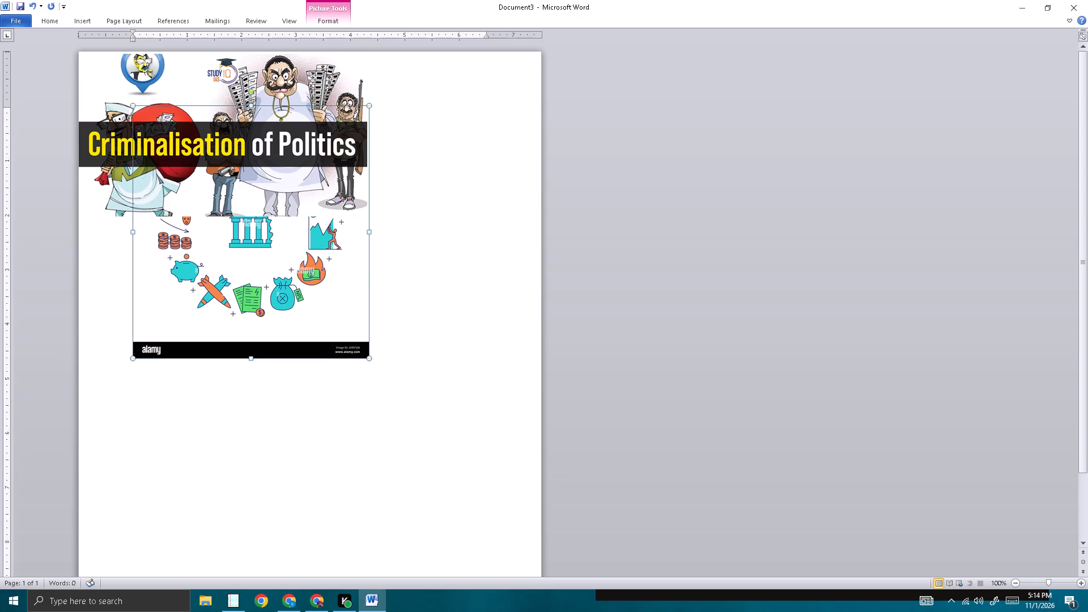
right_click(321, 292)
click(367, 464)
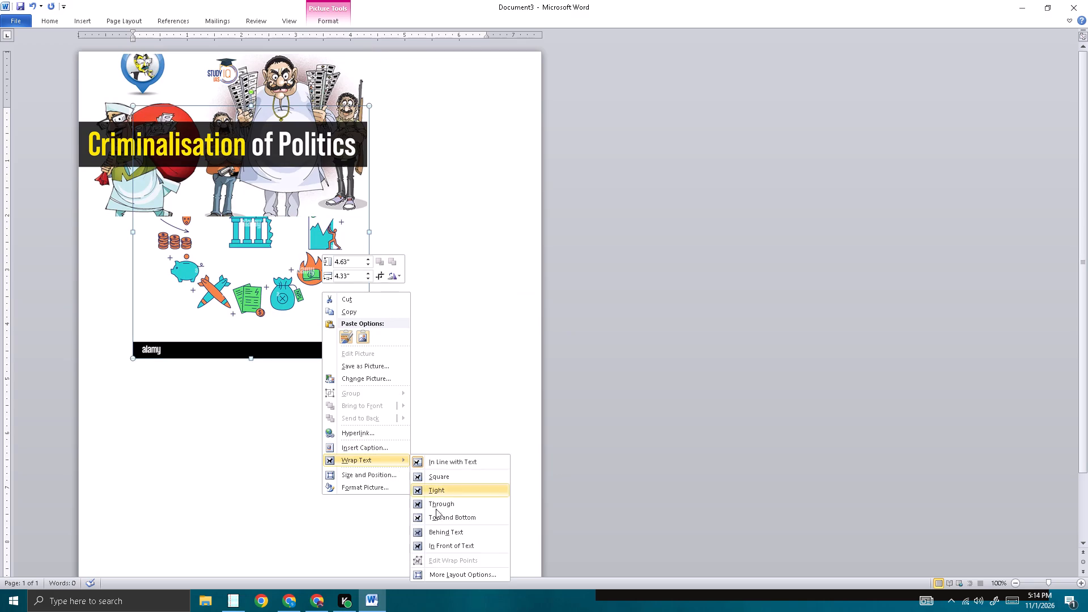
click(439, 542)
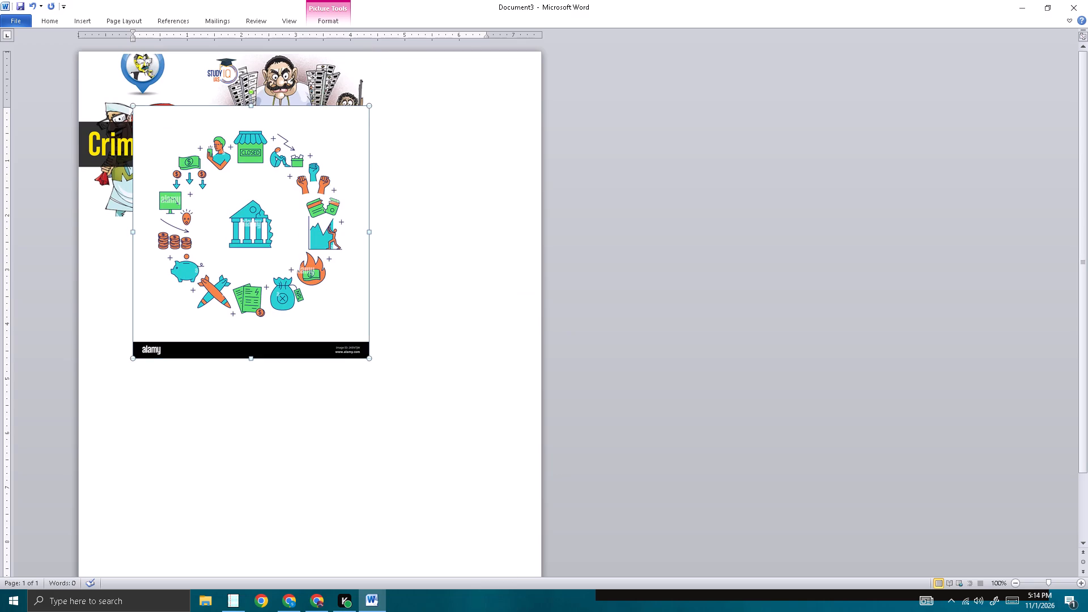
Shrink the financial crisis picture proportionally to about 40% of the page width and place it directly below the Criminalisation of Politics picture, at the page's left edge.
click(346, 136)
drag(371, 107, 334, 139)
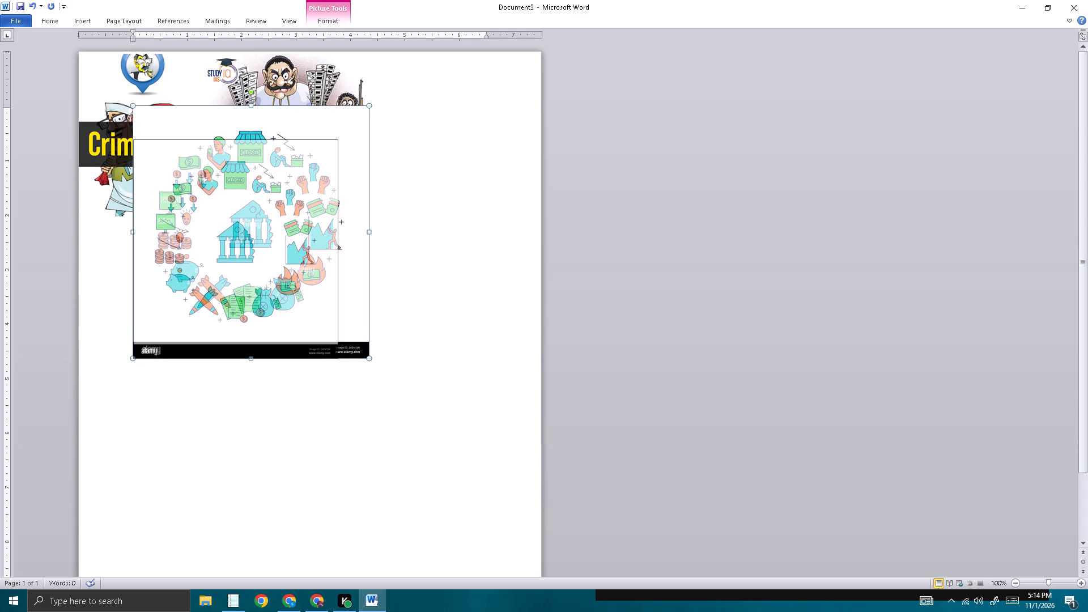
drag(334, 139, 314, 154)
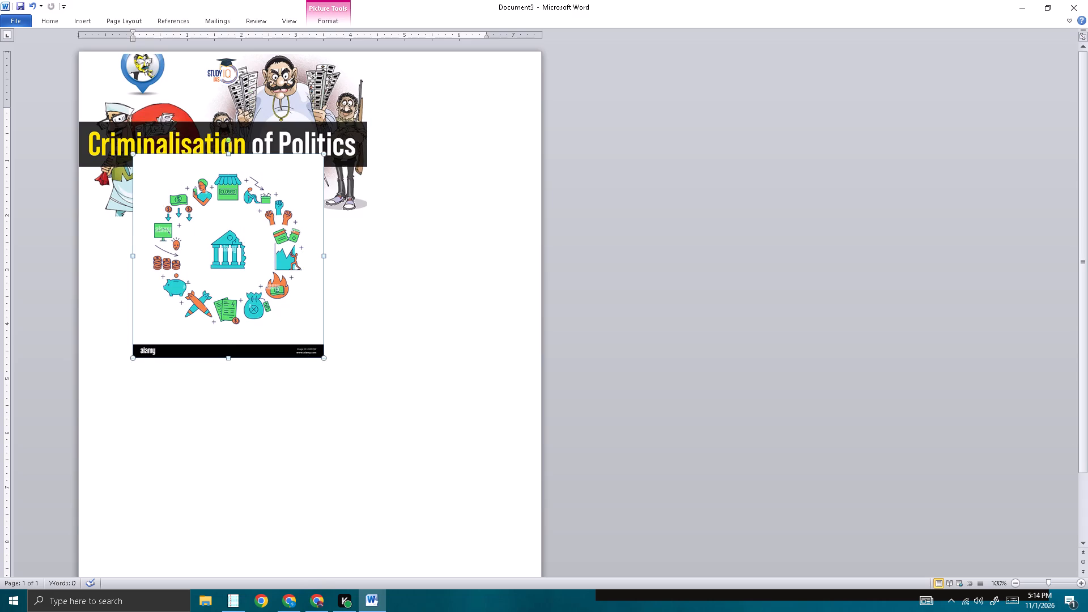
drag(232, 252, 175, 304)
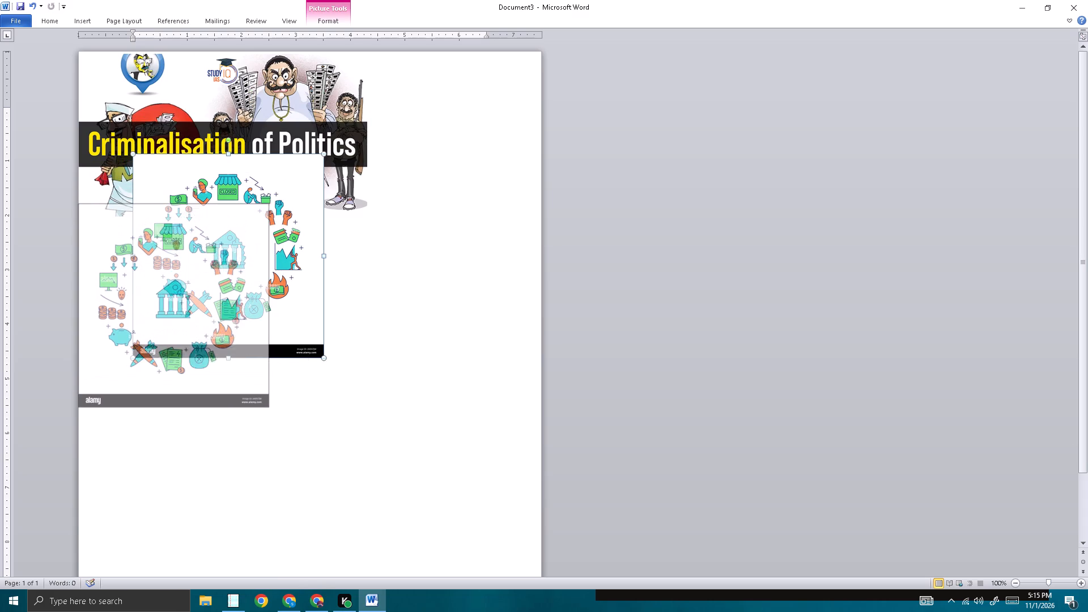
drag(175, 304, 175, 316)
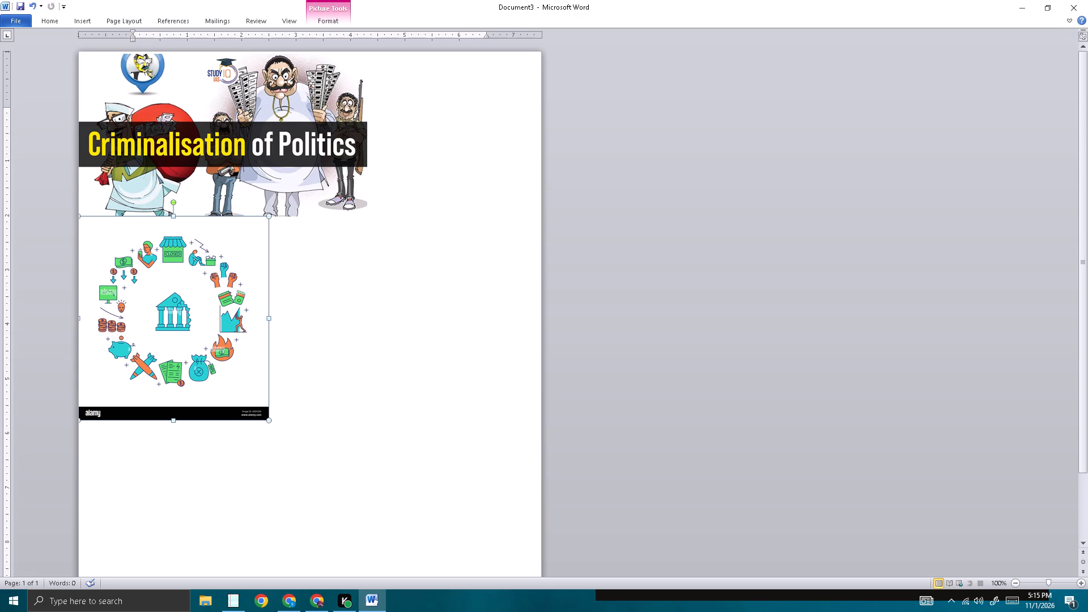
Switch to Chrome with the "economic problem poster" image results.
click(324, 603)
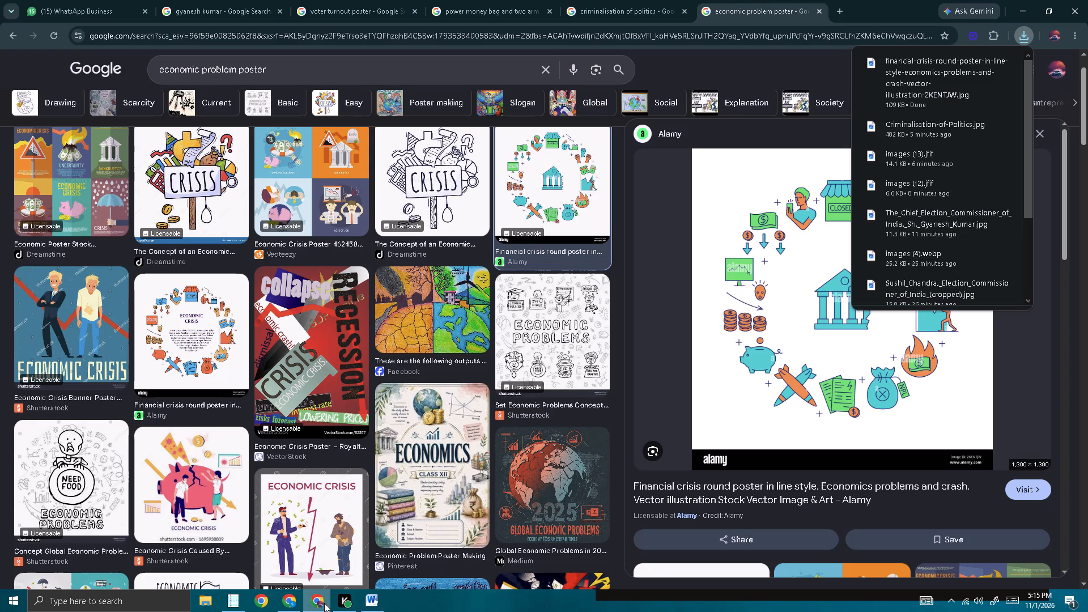